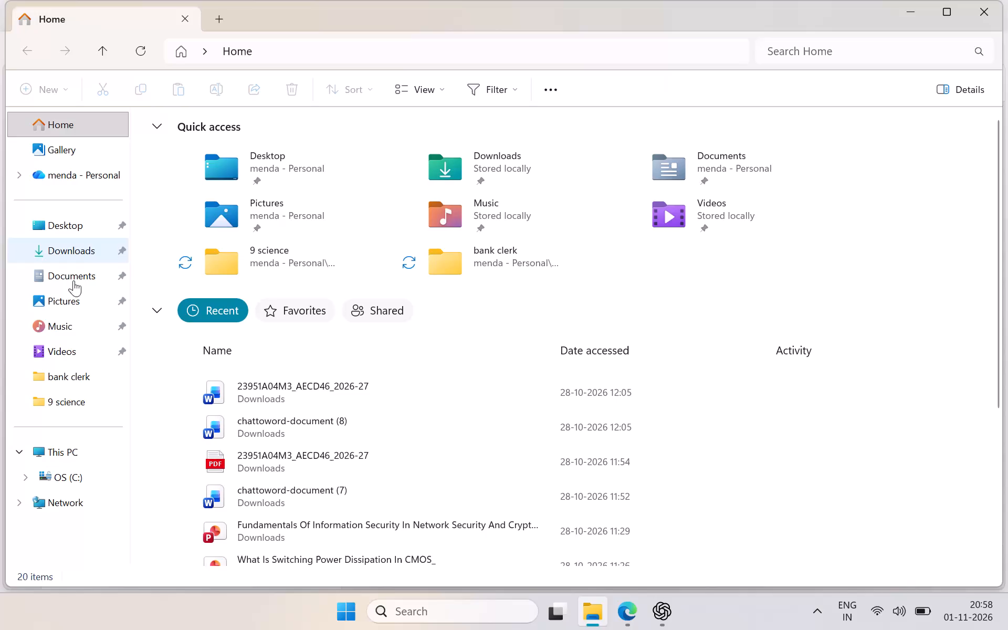
# Open the BHASKAR PDF file from the Downloads folder.
pyautogui.click(80, 258)
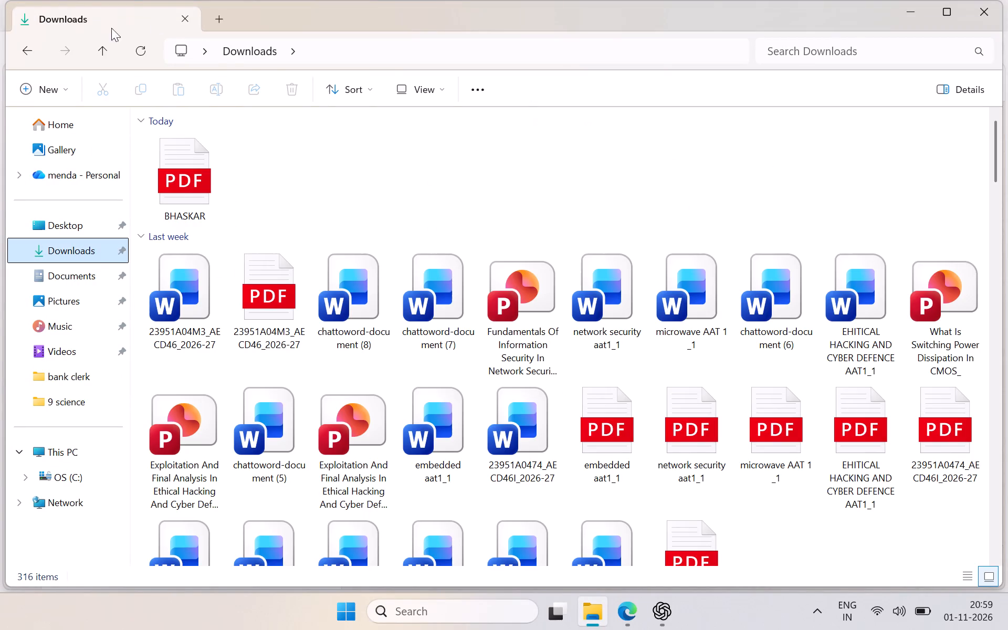
pyautogui.click(178, 184)
pyautogui.doubleClick(178, 184)
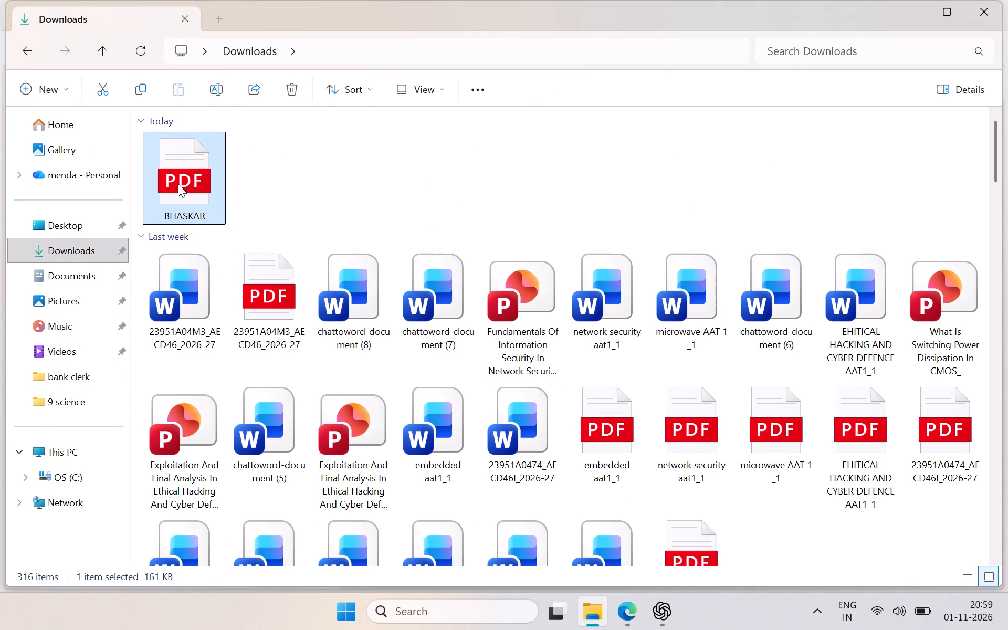
pyautogui.doubleClick(178, 184)
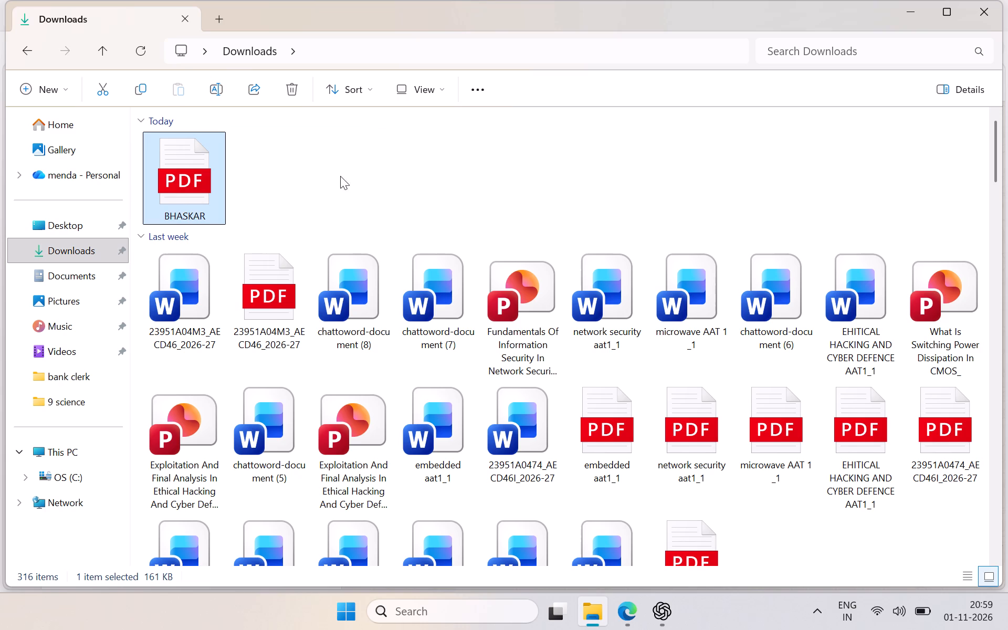
pyautogui.click(187, 170)
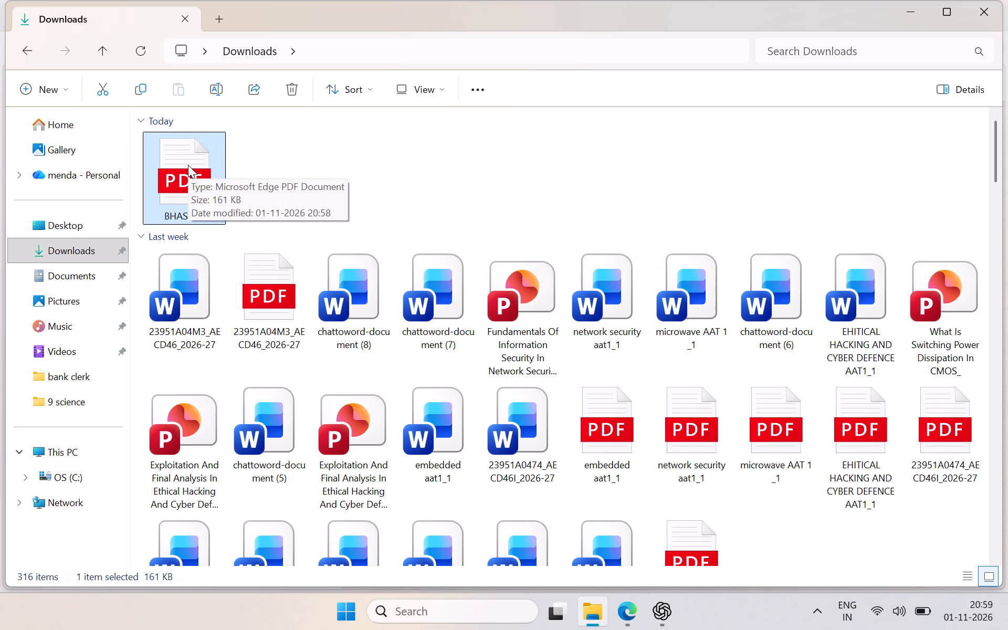
pyautogui.click(188, 165)
pyautogui.doubleClick(188, 165)
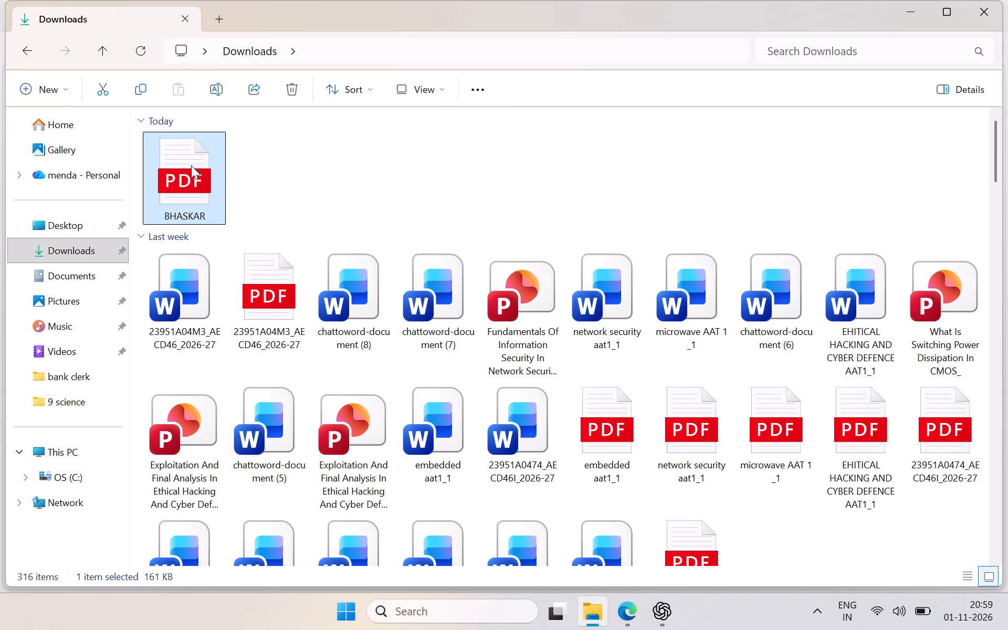
# Try again to open the BHASKAR PDF file from the Downloads folder, and bring up its file options.
pyautogui.doubleClick(184, 158)
pyautogui.doubleClick(184, 158)
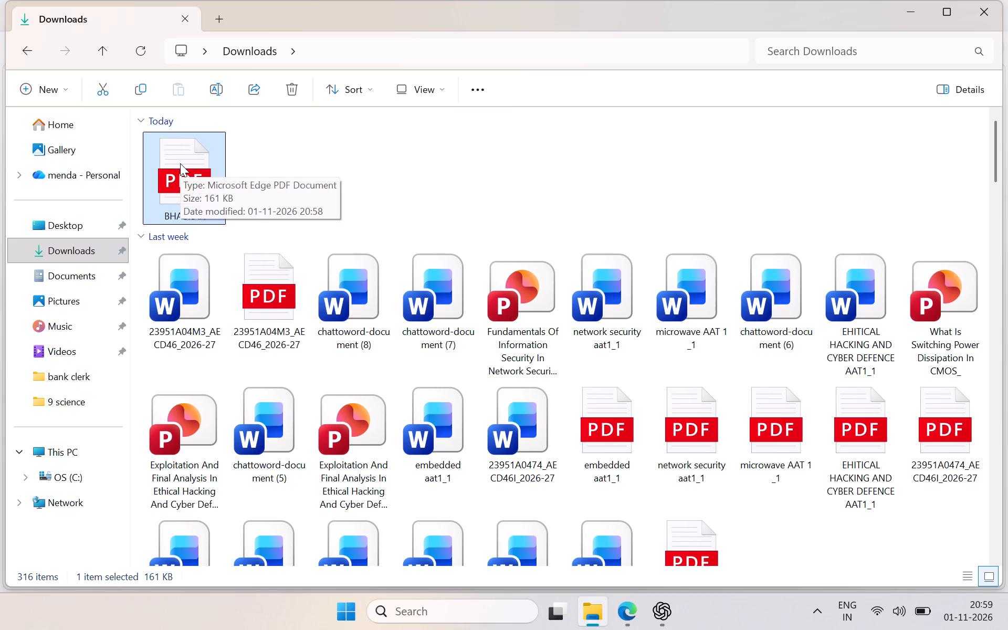
pyautogui.doubleClick(180, 163)
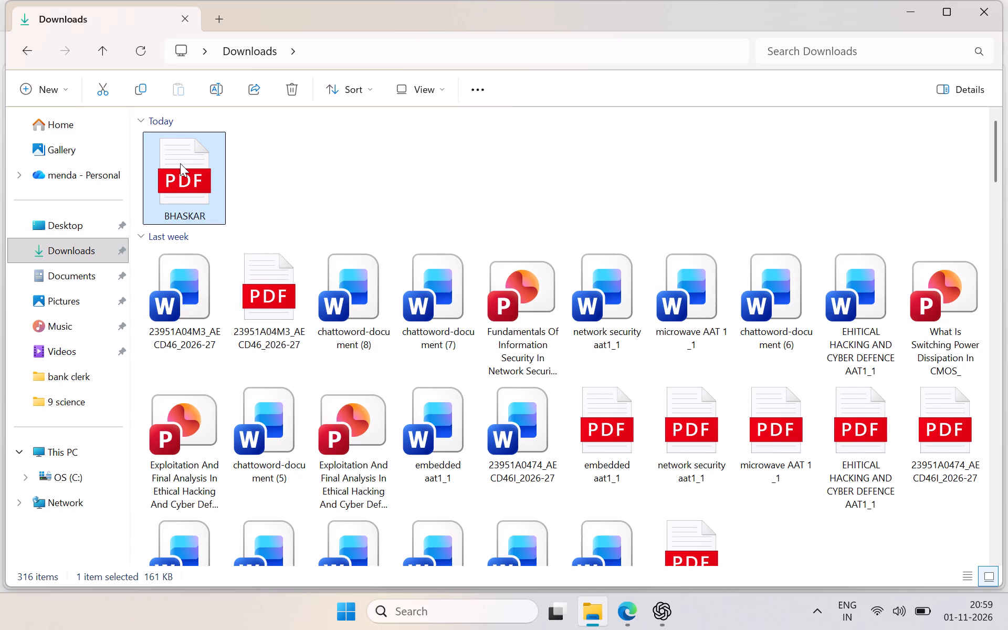
pyautogui.doubleClick(78, 254)
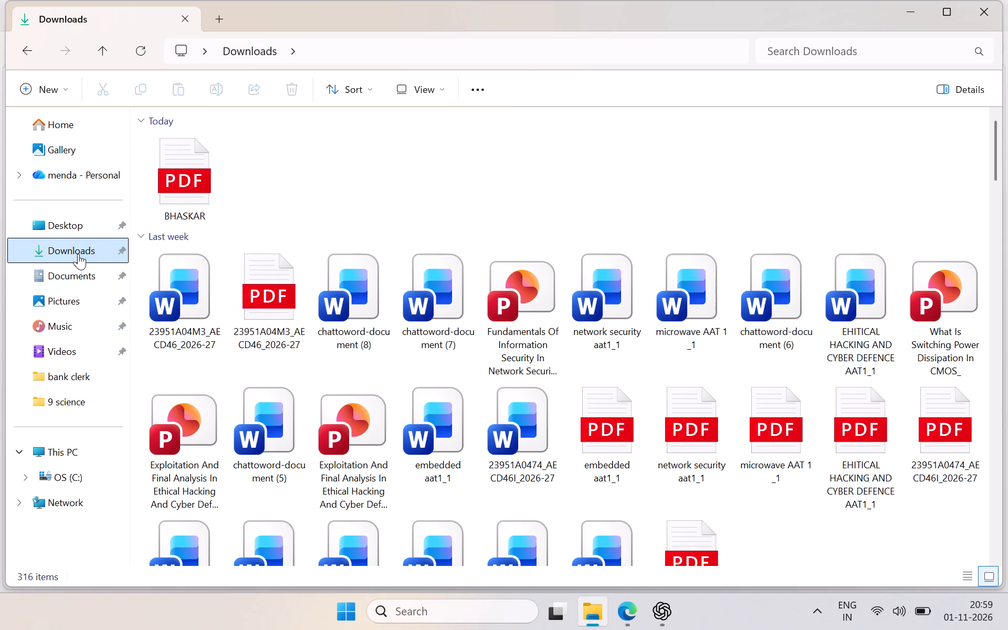
pyautogui.doubleClick(166, 178)
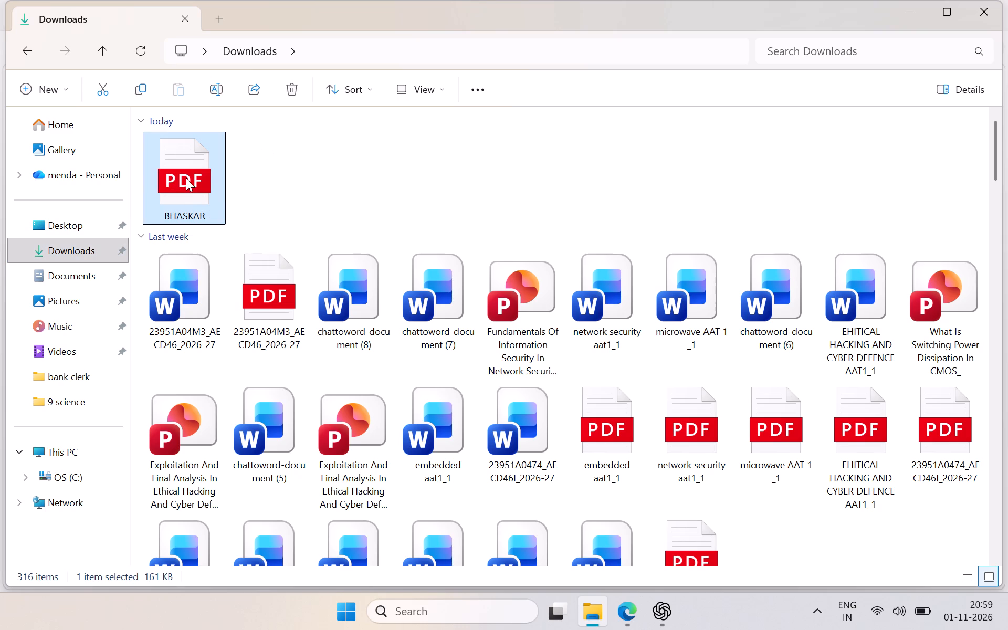
pyautogui.rightClick(186, 178)
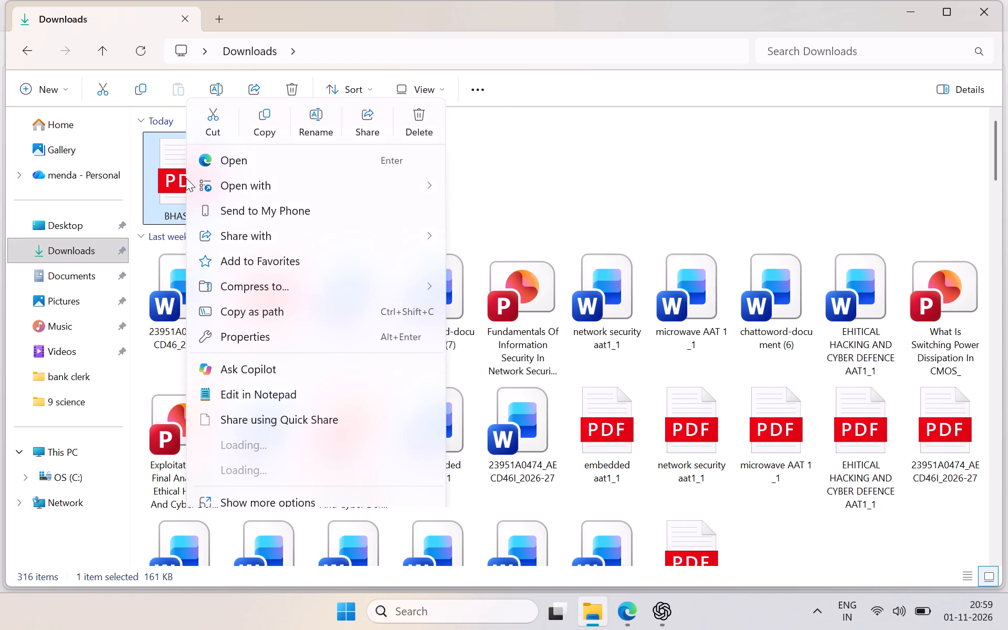
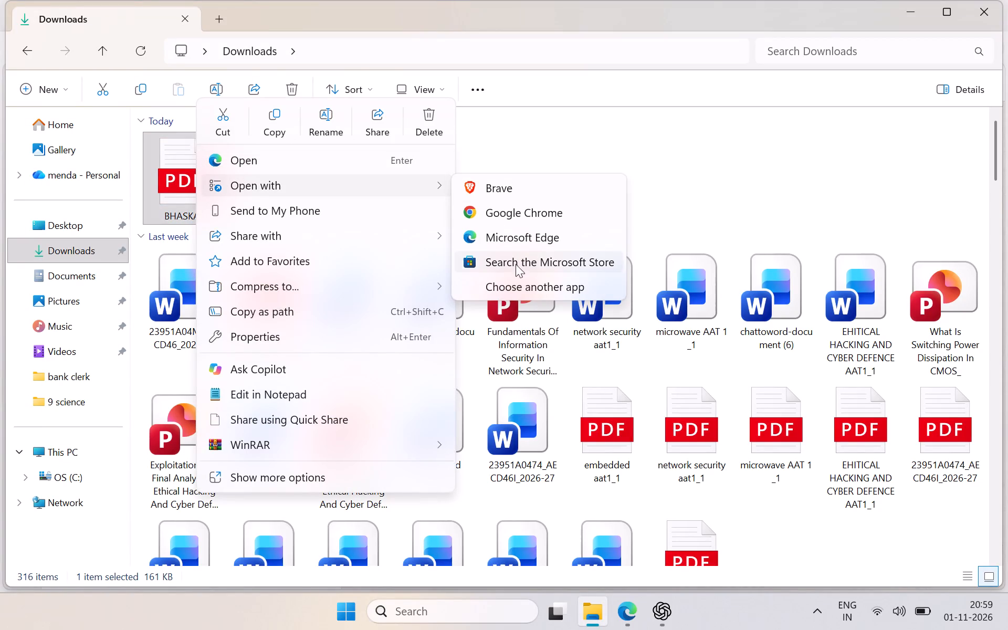
# Bring up the choice of another app for opening the BHASKAR PDF file.
pyautogui.click(519, 293)
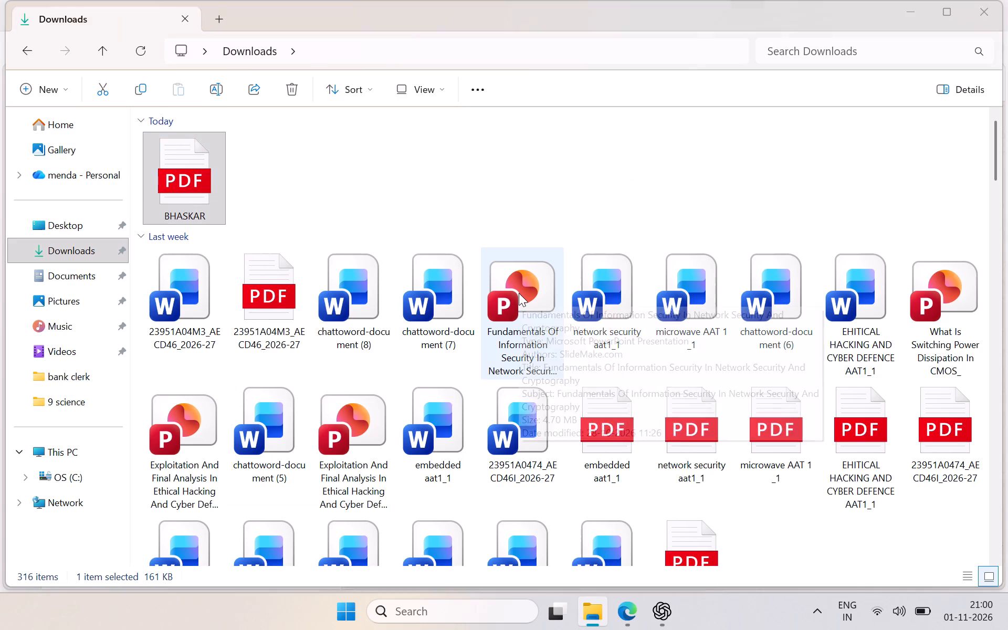
# Choose Word as the app for opening the BHASKAR PDF, for this one time only.
pyautogui.scroll(-1, 425, 369)
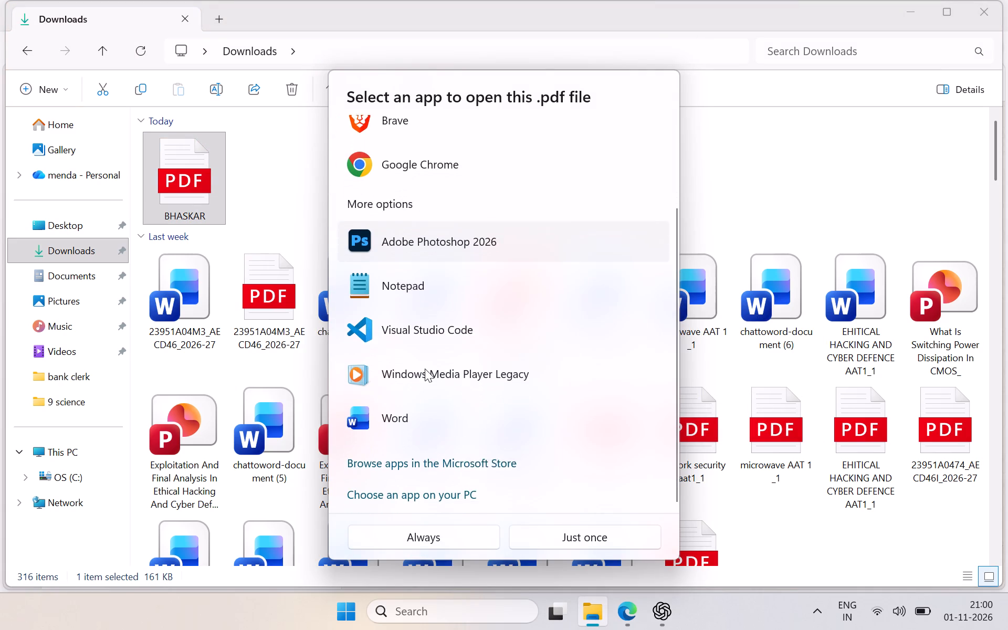
pyautogui.scroll(-1, 425, 369)
pyautogui.click(408, 403)
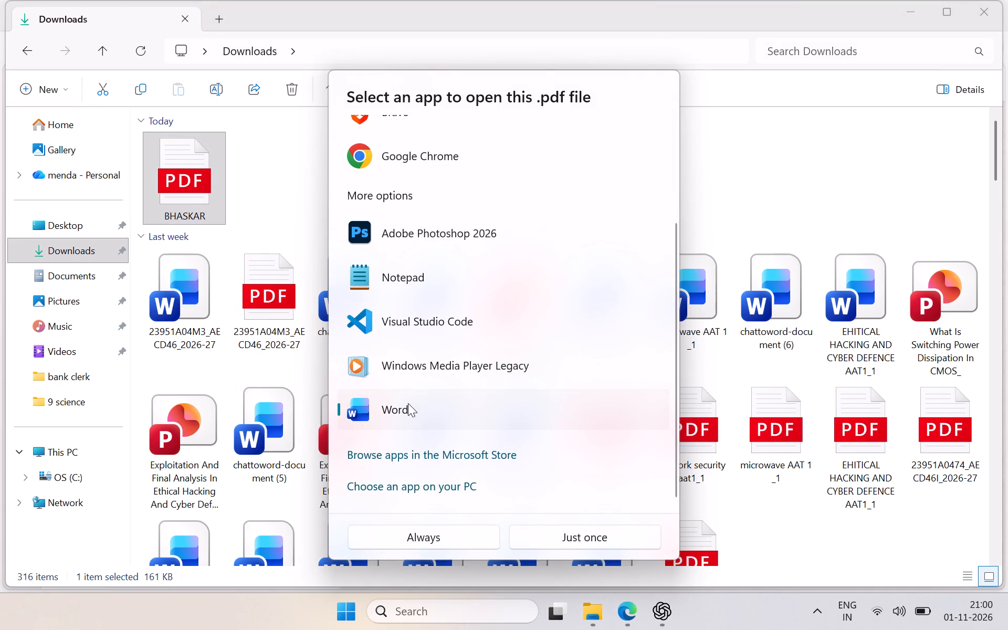
pyautogui.click(563, 541)
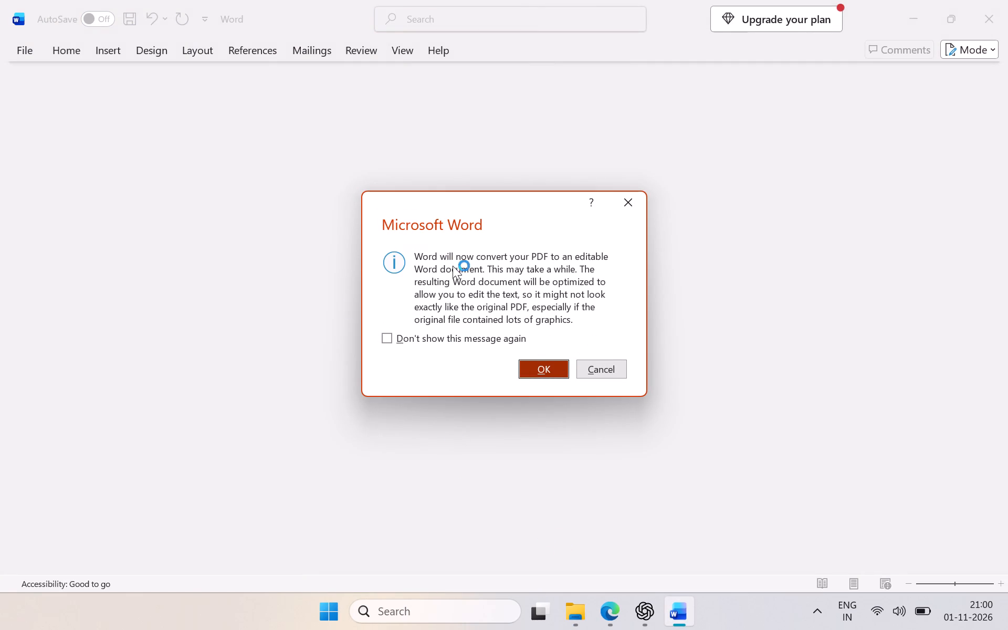
# Accept converting the PDF to an editable Word document and set the conversion message not to show again.
pyautogui.click(382, 338)
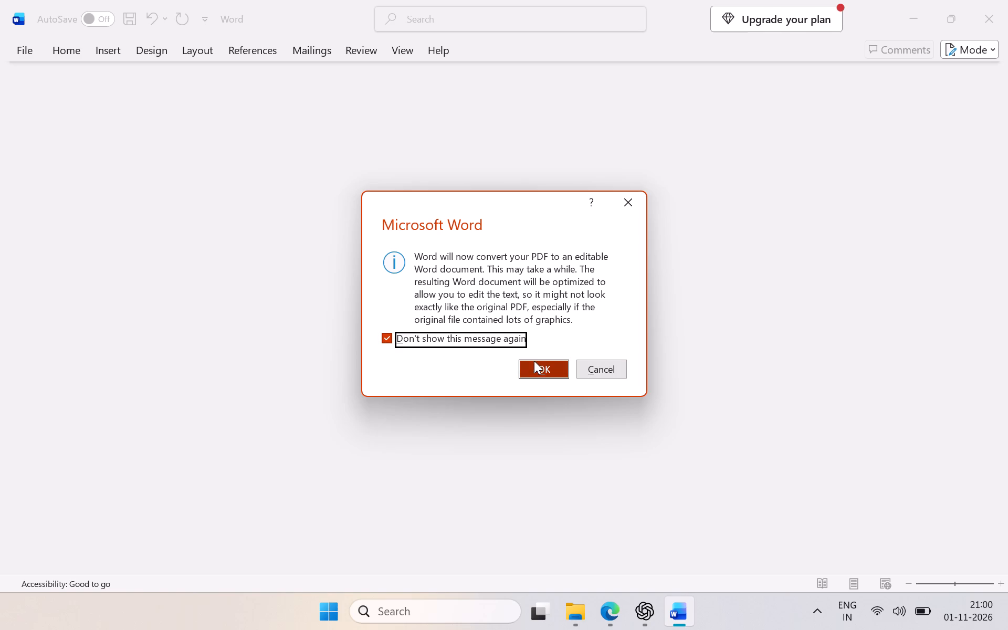
pyautogui.click(534, 365)
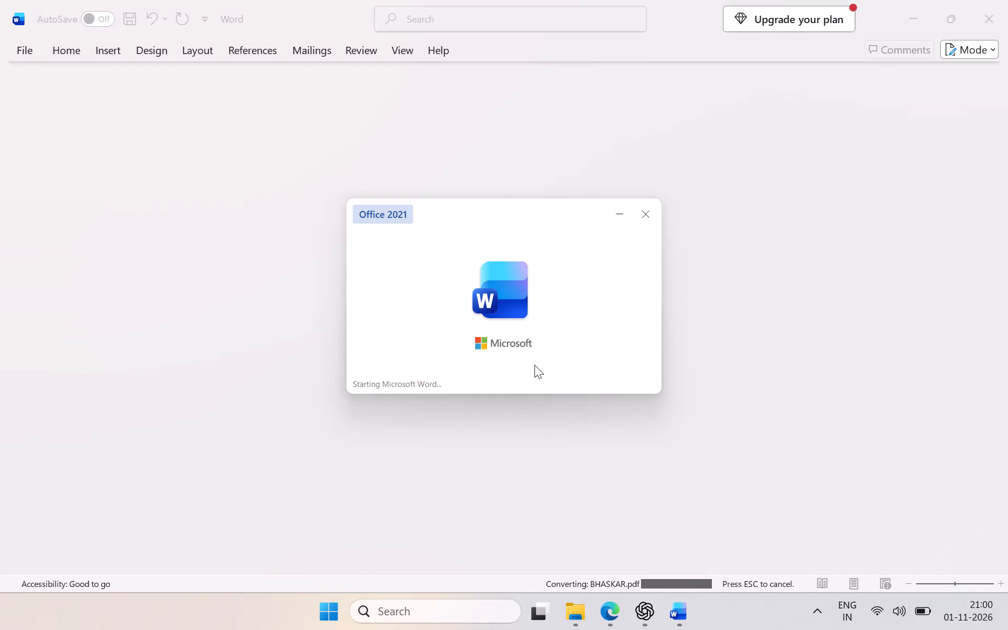
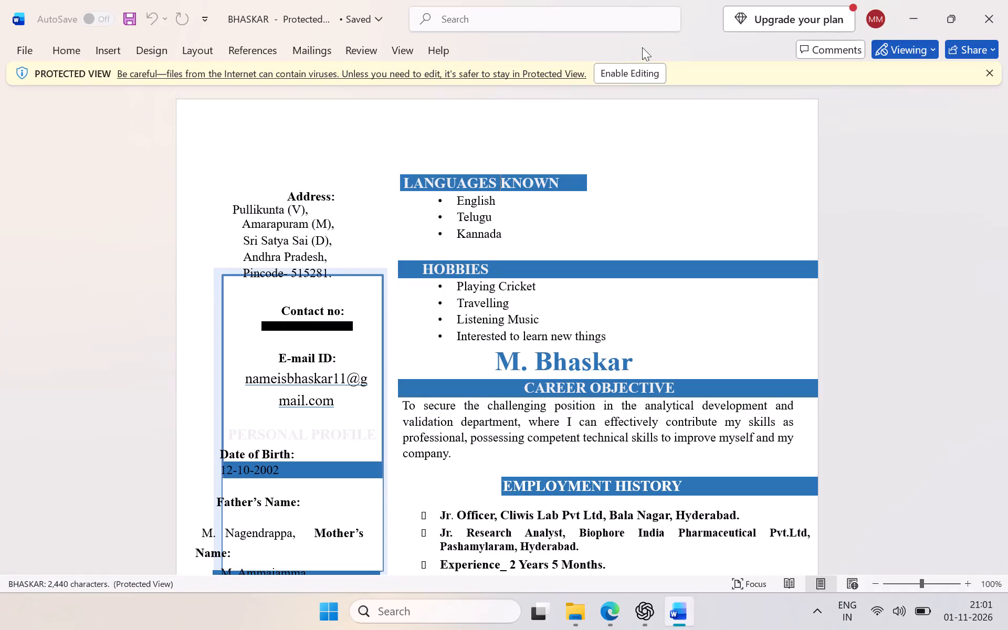
# Enable editing for the converted BHASKAR document.
pyautogui.click(636, 76)
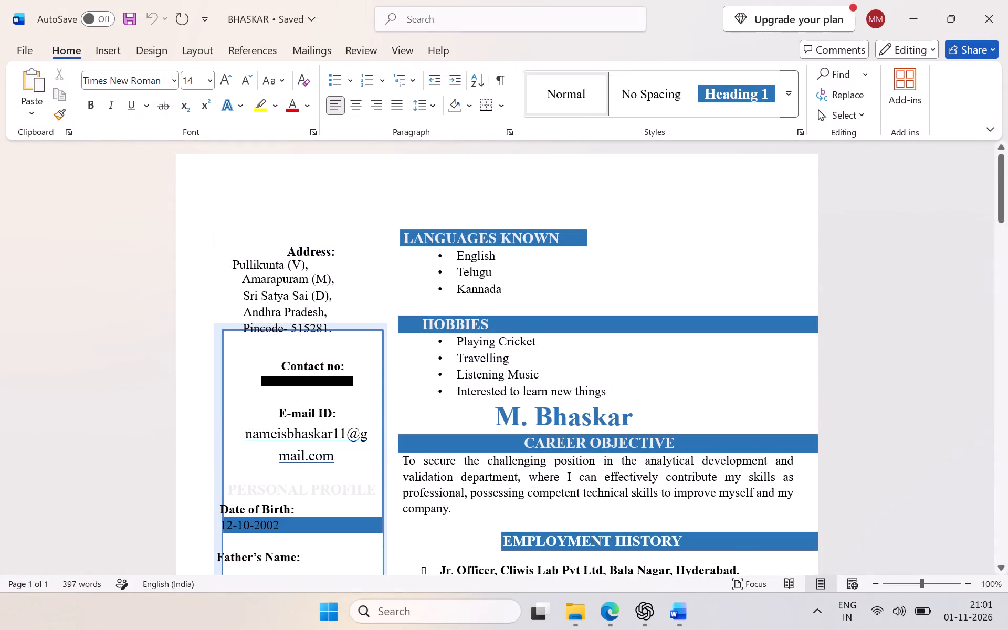
# Replace the first name in the large heading above Career Objective with the new candidate's name, keeping the initial "M.".
pyautogui.scroll(-1, 529, 324)
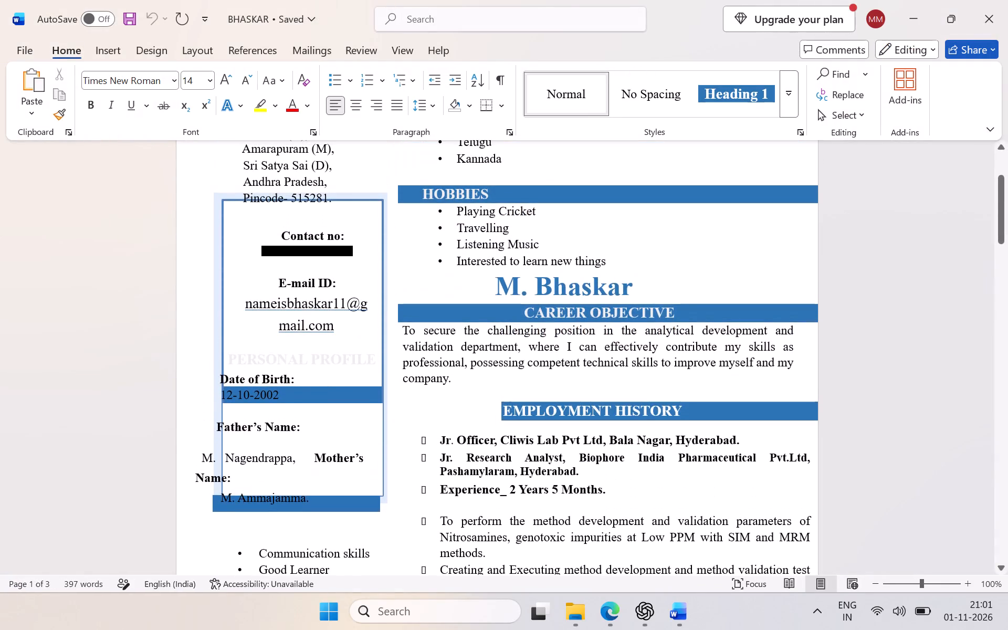
pyautogui.click(568, 290)
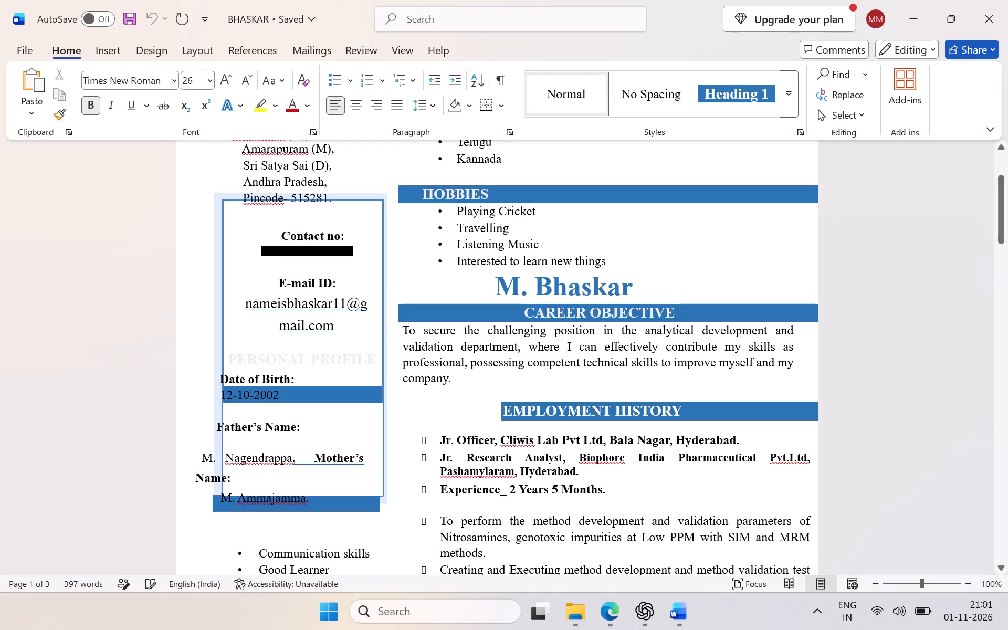
pyautogui.click(635, 286)
pyautogui.press('BackSpace')
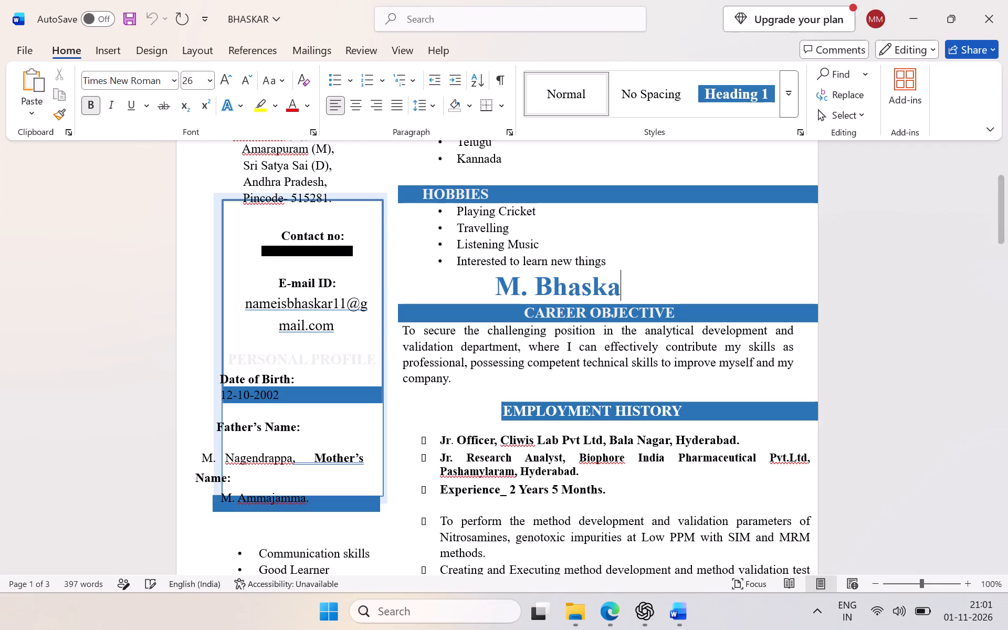
pyautogui.press('BackSpace')
pyautogui.press('BackSpace')
pyautogui.press('BackSpace')
pyautogui.press('BackSpace')
pyautogui.press('BackSpace')
pyautogui.press('BackSpace')
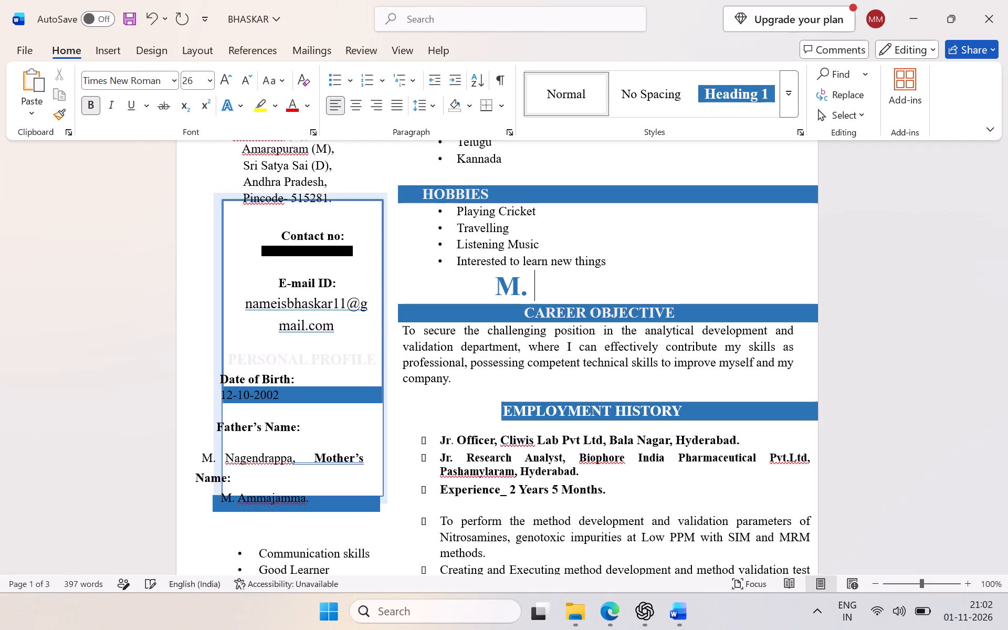
pyautogui.press('BackSpace')
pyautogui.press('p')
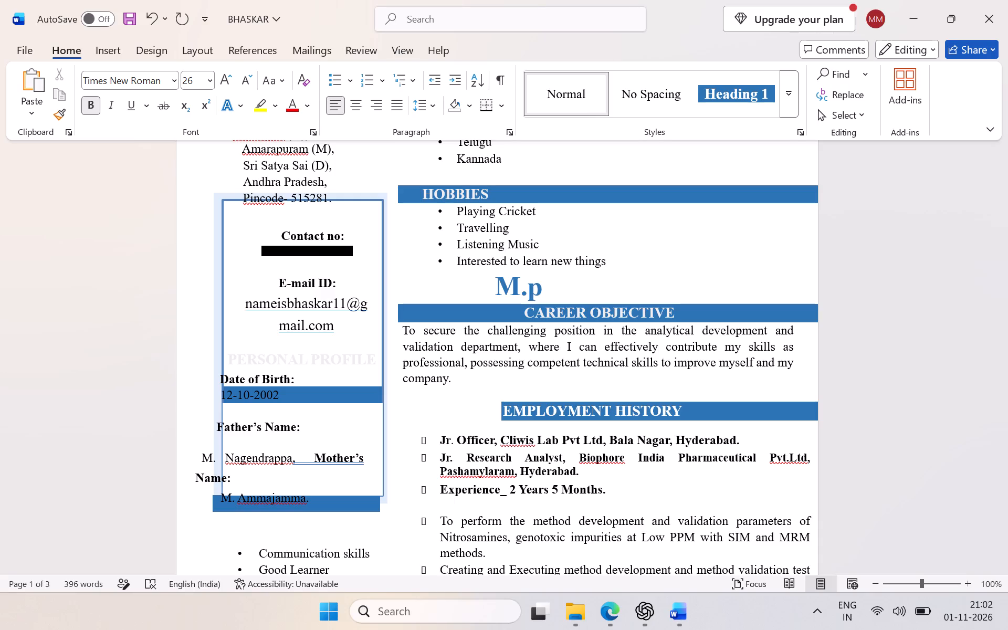
pyautogui.press('BackSpace')
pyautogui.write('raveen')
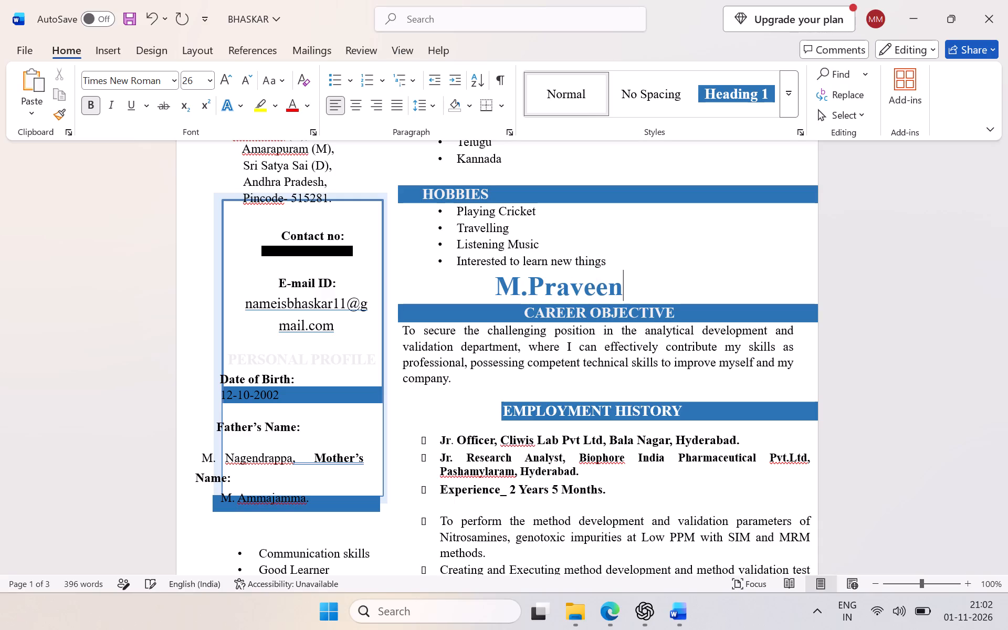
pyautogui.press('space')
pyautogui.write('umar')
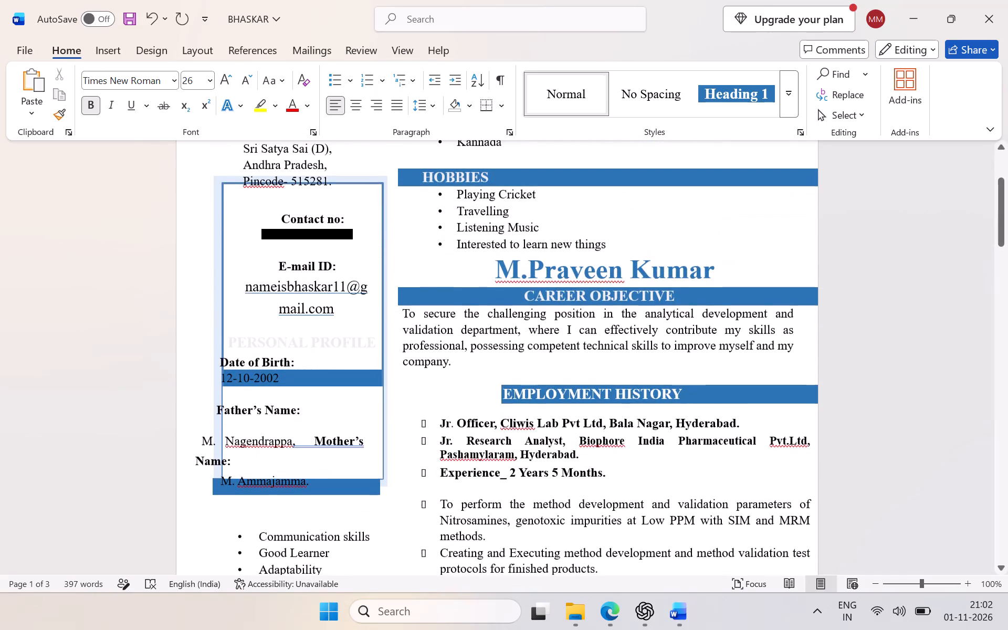
# View the résumé in Read Mode and return it to Print Layout.
pyautogui.click(791, 583)
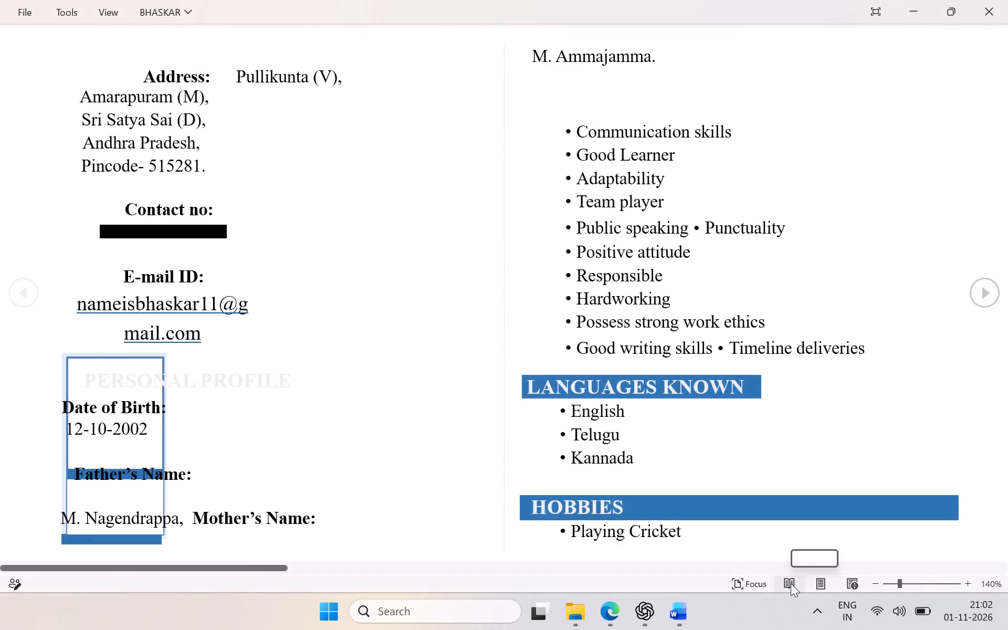
pyautogui.click(821, 584)
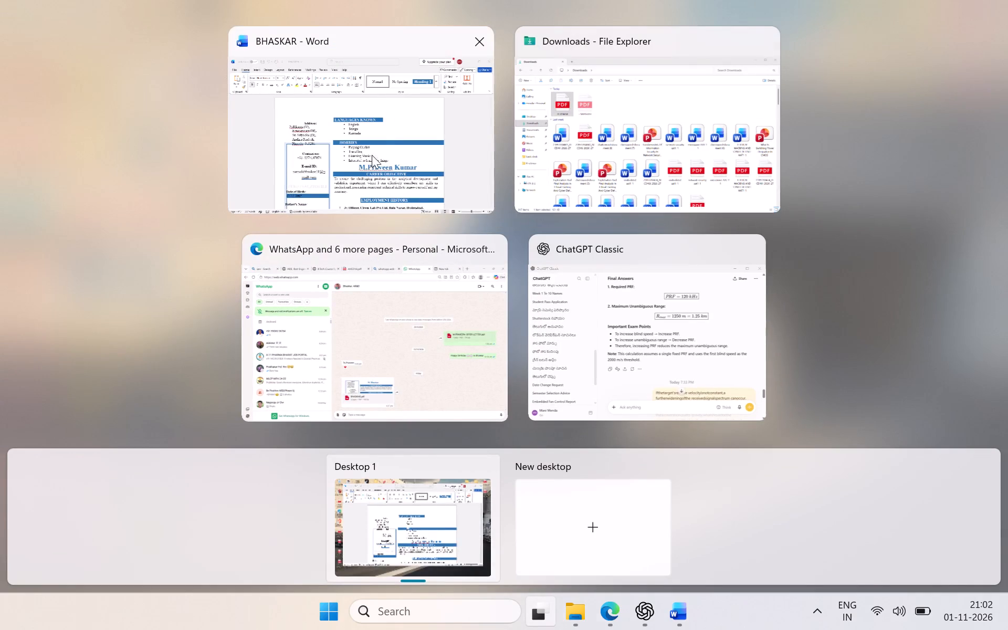
# Review the résumé from the personal details and employment history through instruments handled and educational credentials.
pyautogui.click(381, 125)
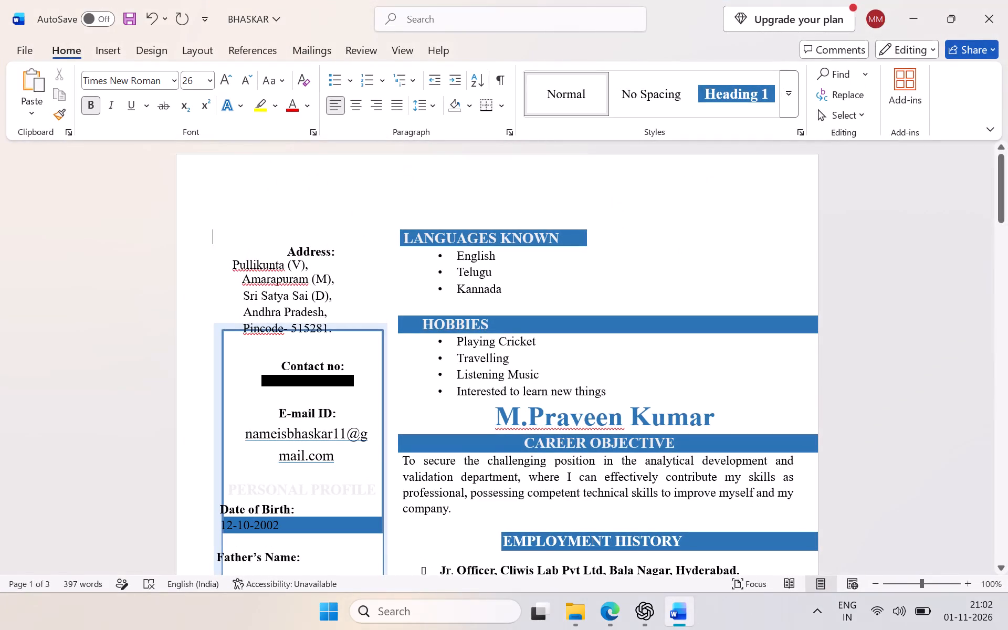
pyautogui.scroll(-2, 488, 339)
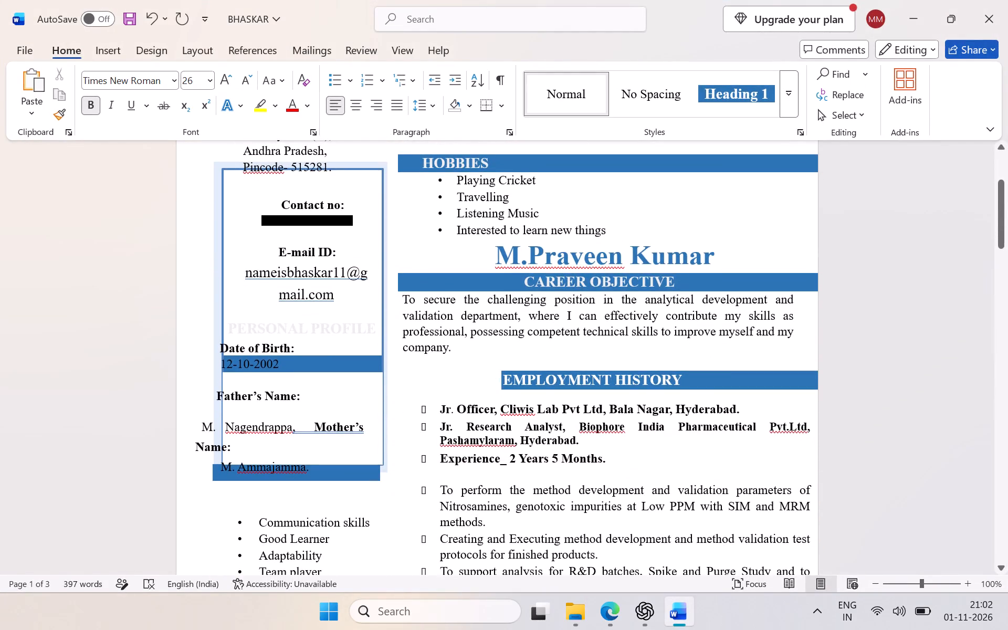
pyautogui.scroll(-1, 514, 432)
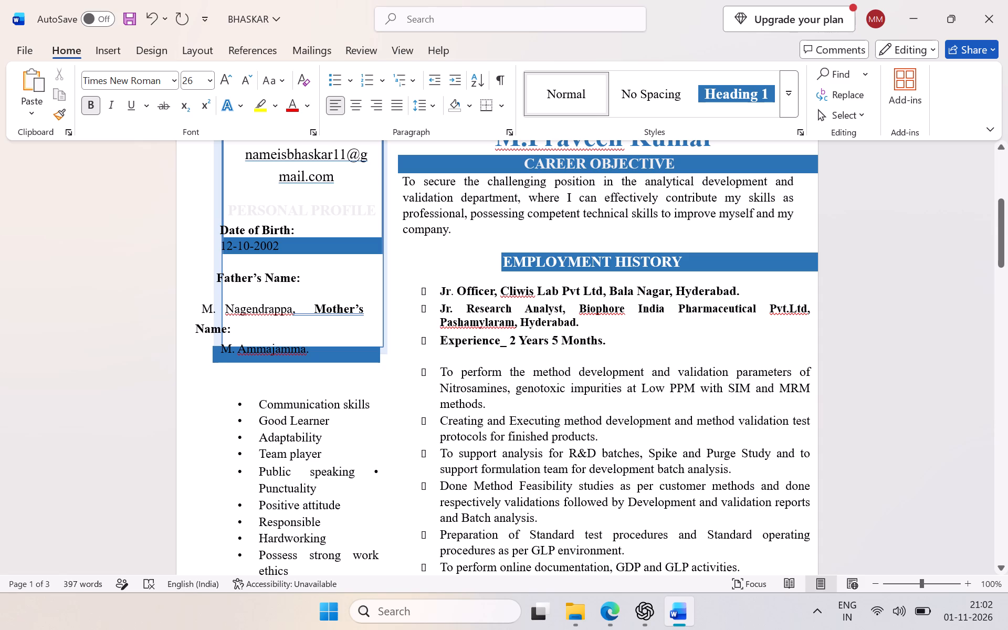
pyautogui.scroll(-3, 316, 382)
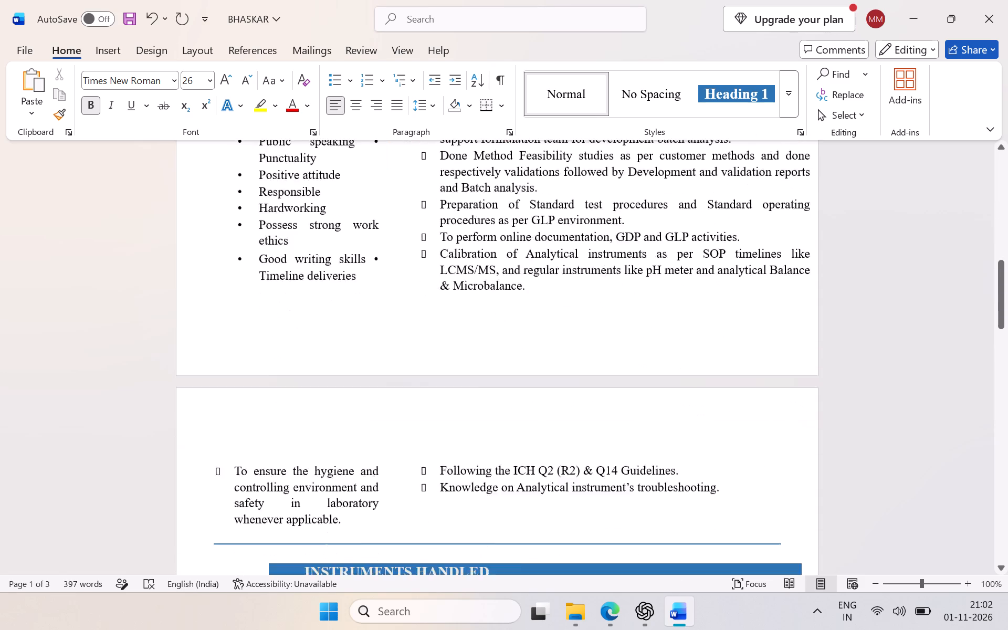
pyautogui.scroll(-1, 316, 382)
pyautogui.hscroll(3, 316, 382)
pyautogui.scroll(2, 316, 382)
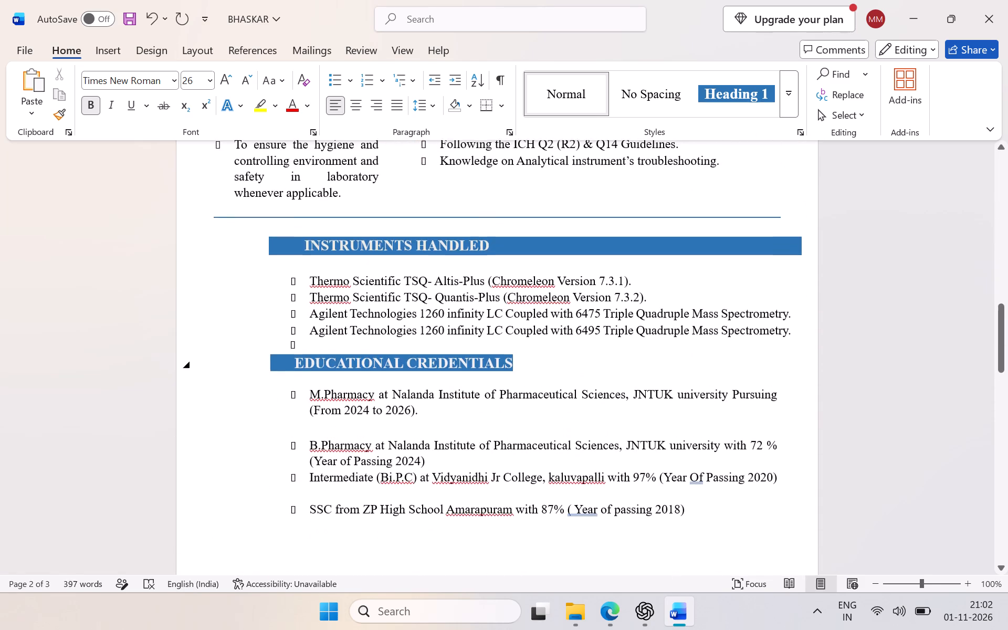
pyautogui.hscroll(1, 316, 382)
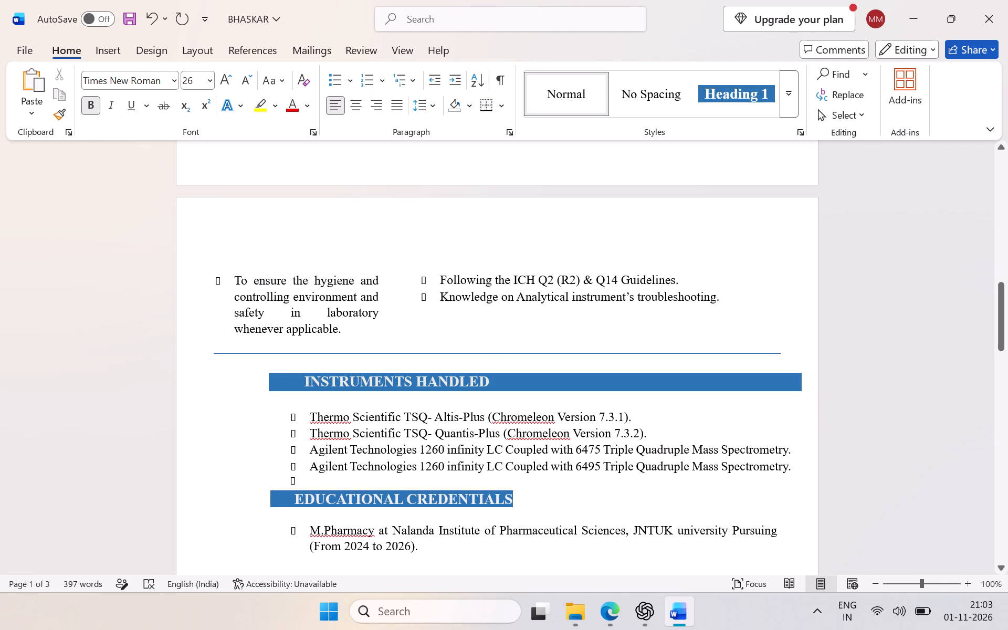
pyautogui.scroll(1, 572, 534)
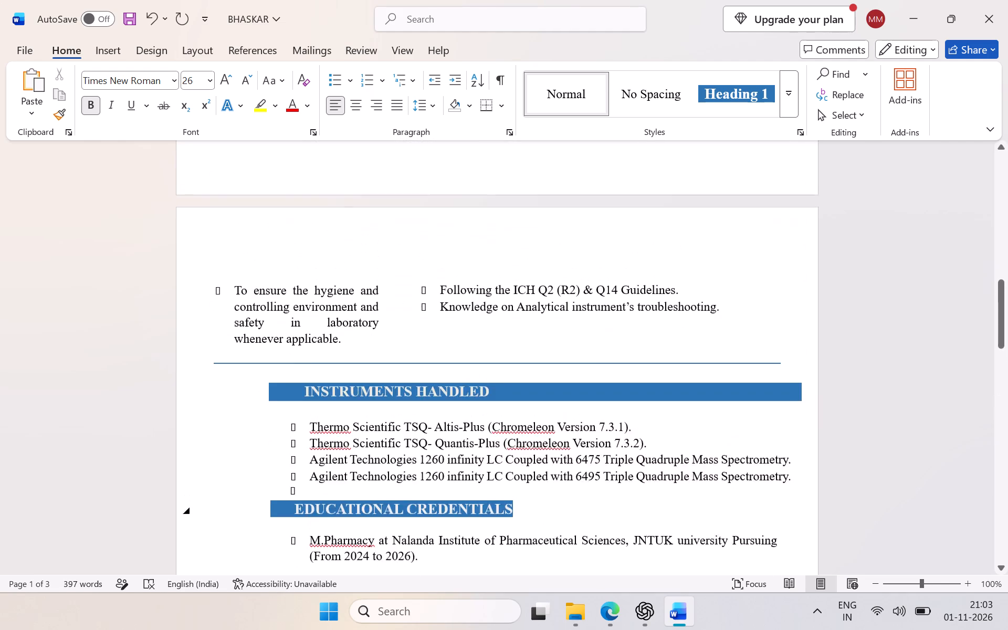
pyautogui.scroll(4, 572, 534)
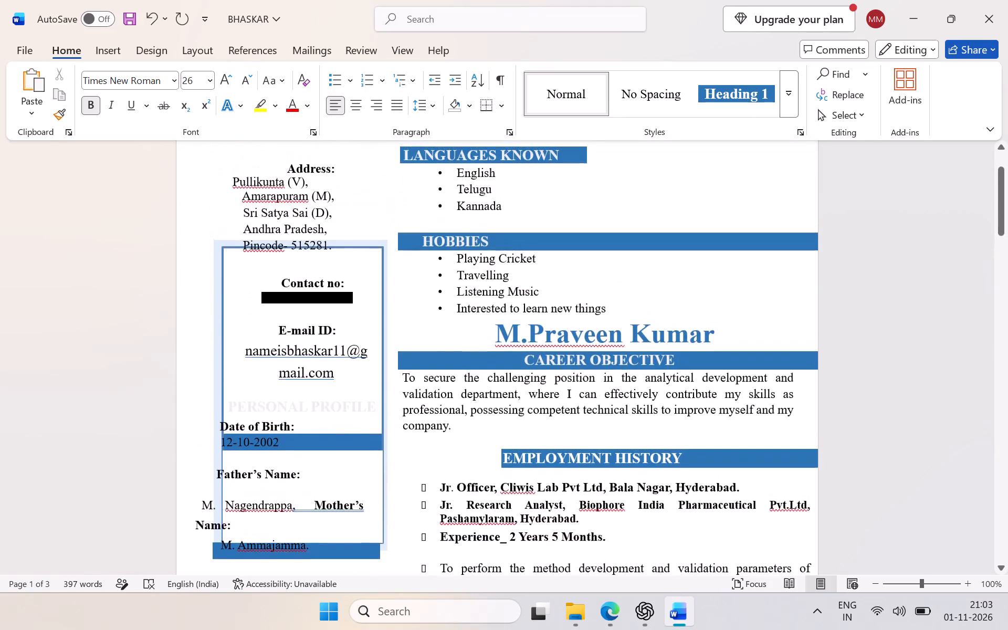
pyautogui.scroll(2, 572, 534)
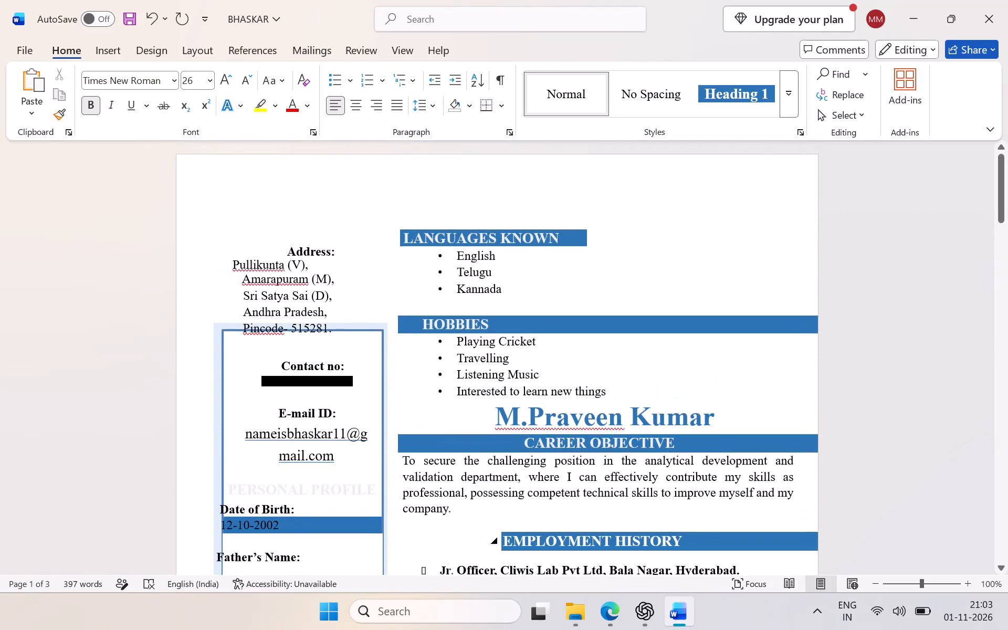
pyautogui.scroll(1, 572, 534)
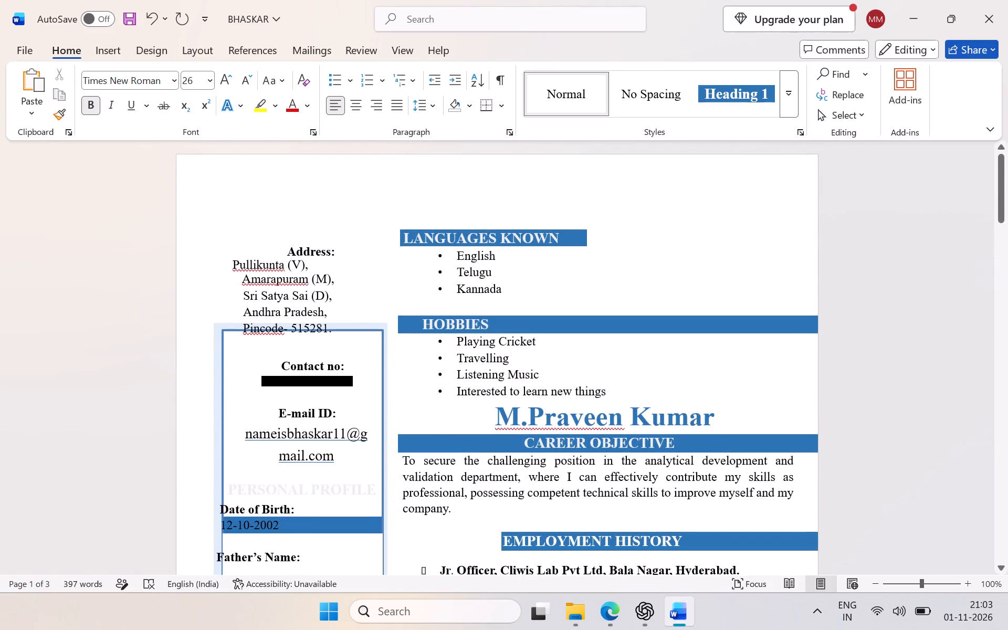
# Remove the Kannada bullet and its empty line from the Languages Known list.
pyautogui.click(501, 293)
pyautogui.press('BackSpace')
pyautogui.press('BackSpace')
pyautogui.press('BackSpace')
pyautogui.press('BackSpace')
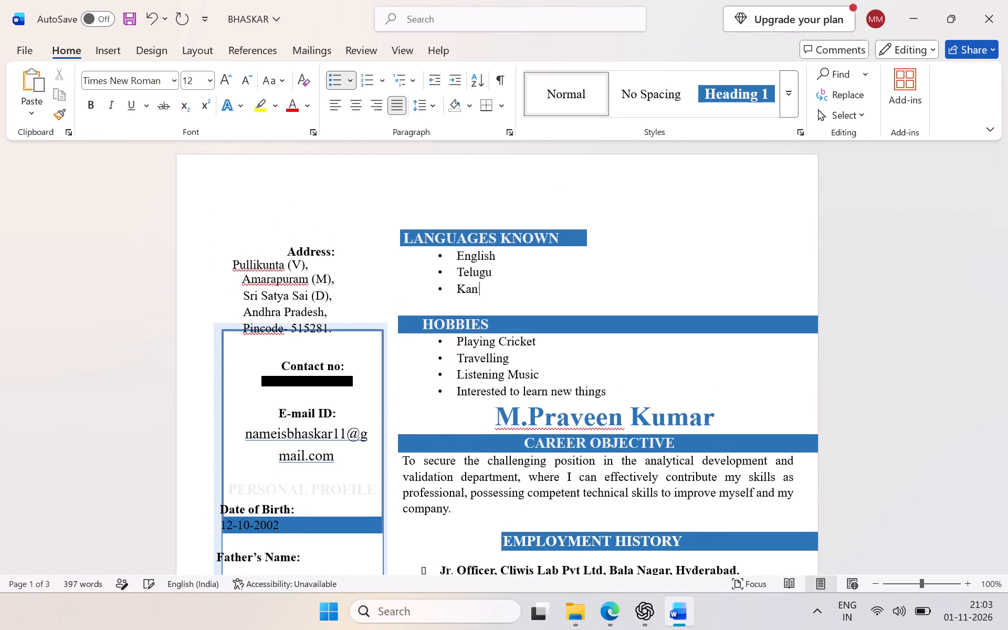
pyautogui.press('BackSpace')
pyautogui.press('BackSpace')
pyautogui.press('BackSpace')
pyautogui.press('BackSpace')
pyautogui.press('BackSpace')
pyautogui.press('BackSpace')
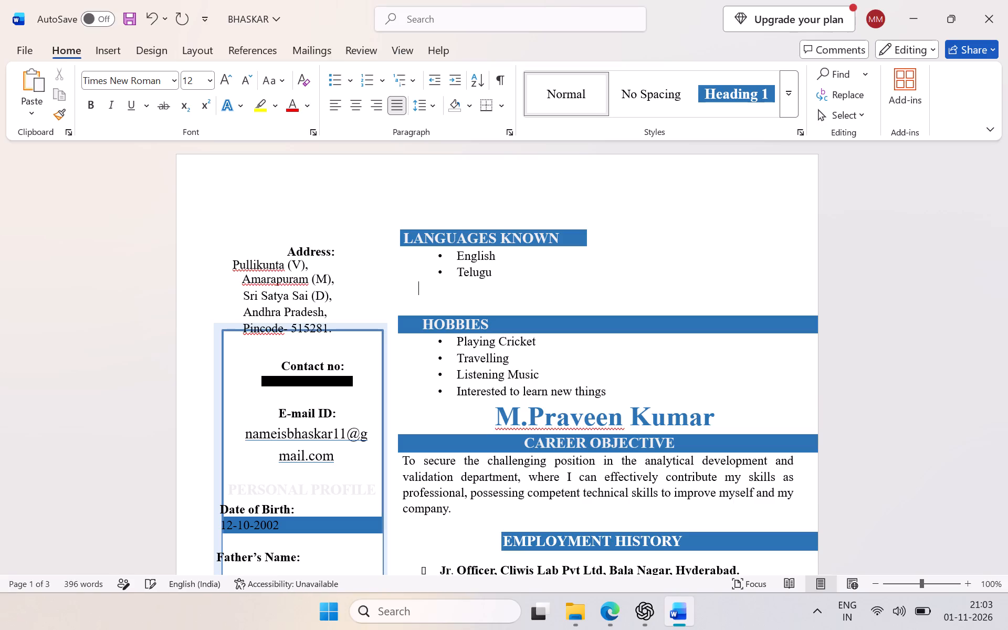
pyautogui.press('BackSpace')
pyautogui.press('BackSpace')
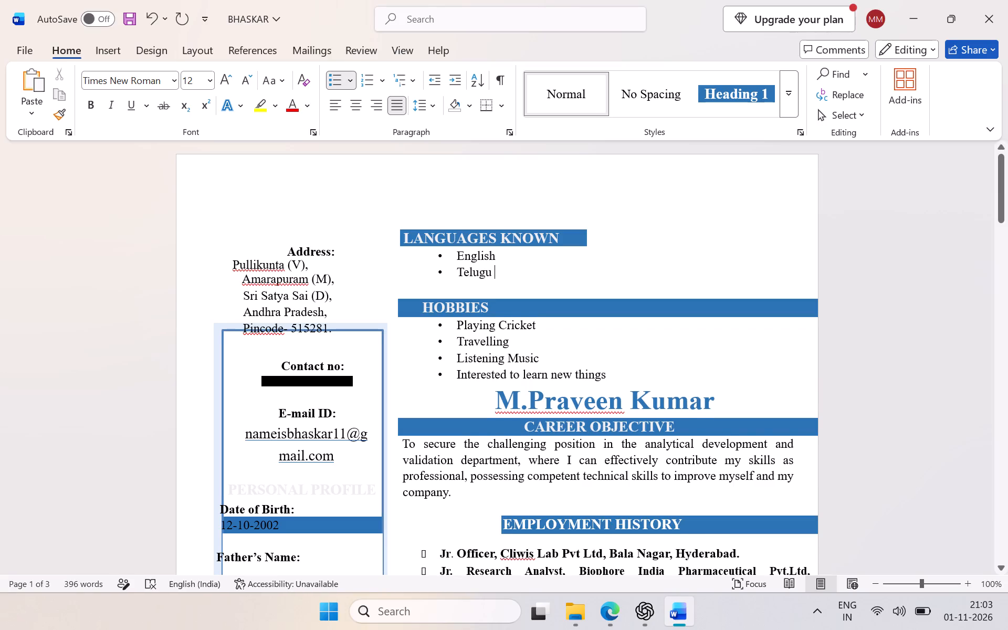
# Delete the job title "Jr. Research Analyst" from the Biophore India Pharmaceutical entry under Employment History.
pyautogui.scroll(-2, 561, 472)
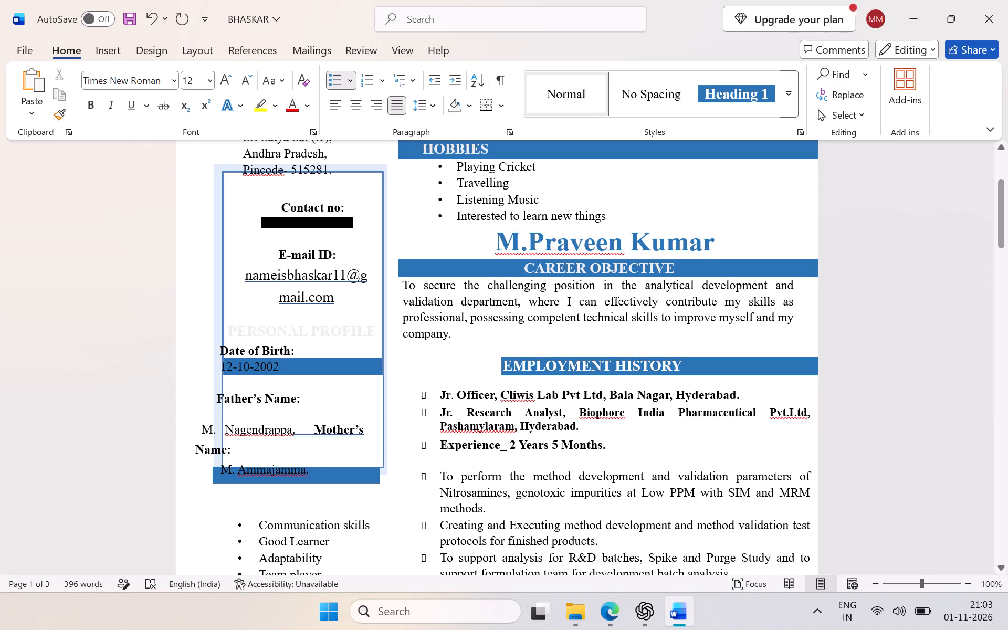
pyautogui.click(563, 412)
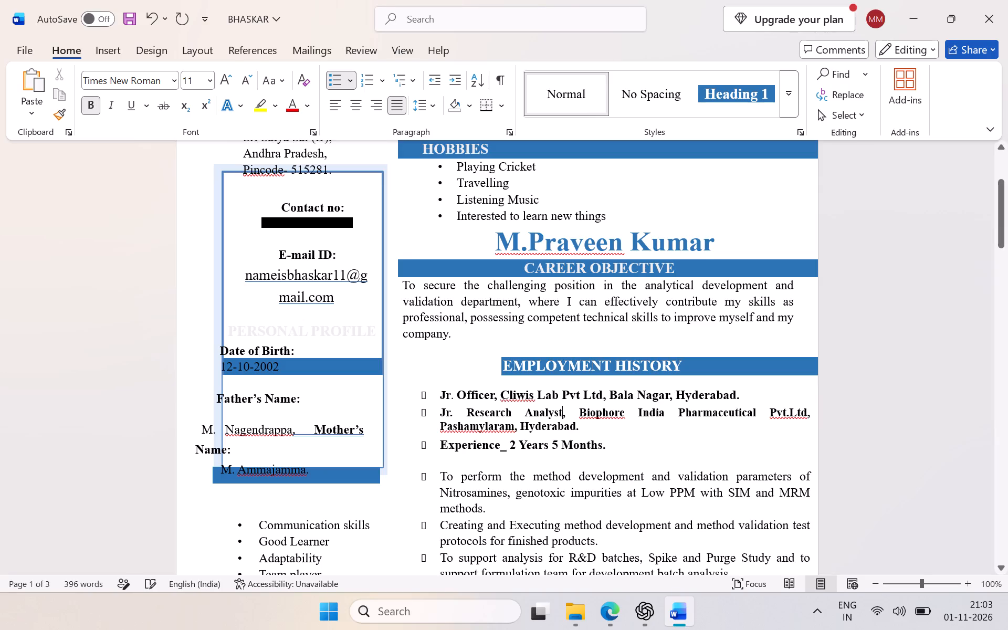
pyautogui.press('BackSpace')
pyautogui.press('BackSpace')
pyautogui.press('BackSpace')
pyautogui.press('BackSpace')
pyautogui.press('BackSpace')
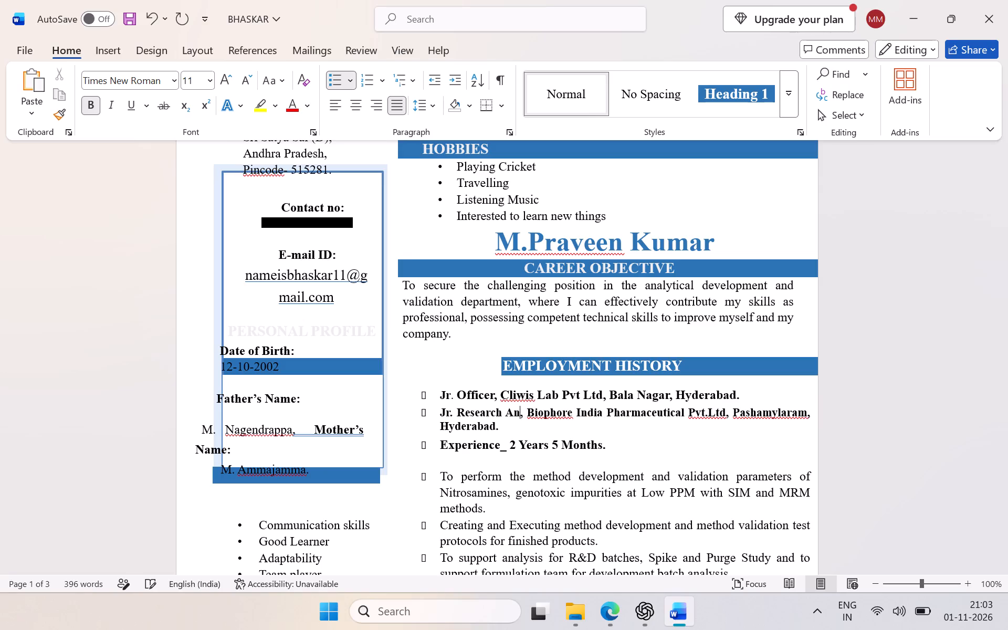
pyautogui.press('BackSpace')
pyautogui.press('BackSpace')
pyautogui.press('BackSpace')
pyautogui.press('BackSpace')
pyautogui.press('BackSpace')
pyautogui.press('BackSpace')
pyautogui.press('BackSpace')
pyautogui.press('BackSpace')
pyautogui.press('BackSpace')
pyautogui.press('BackSpace')
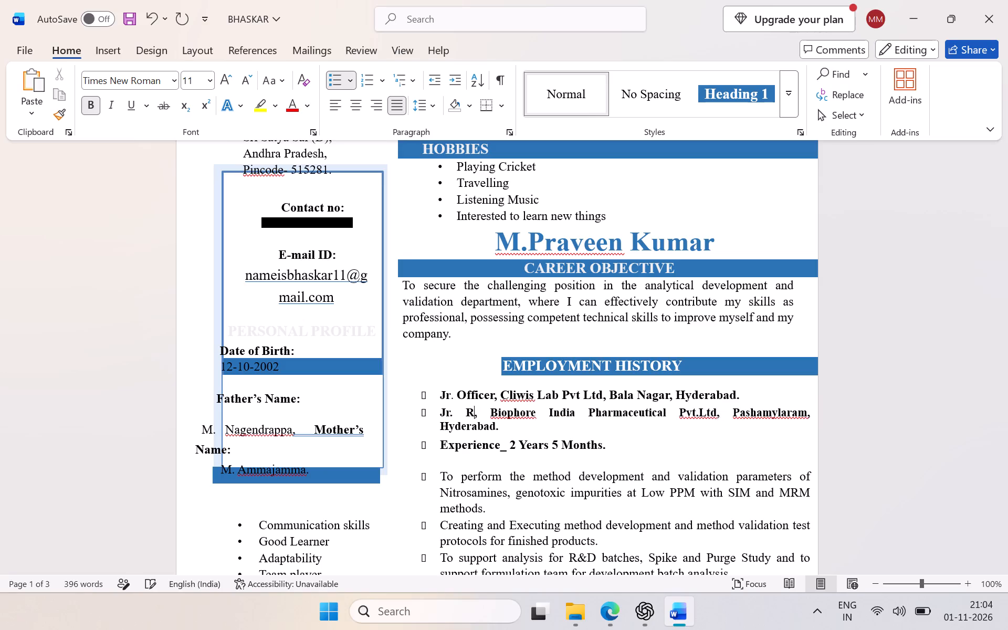
pyautogui.press('BackSpace')
pyautogui.press('BackSpace')
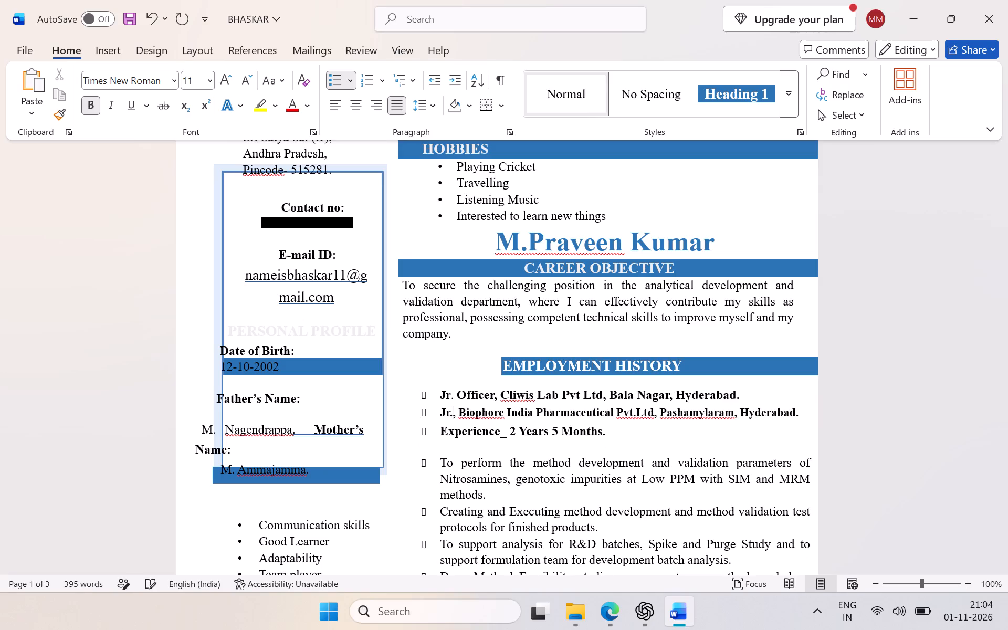
pyautogui.press('BackSpace')
pyautogui.press('BackSpace')
pyautogui.press('BackSpace')
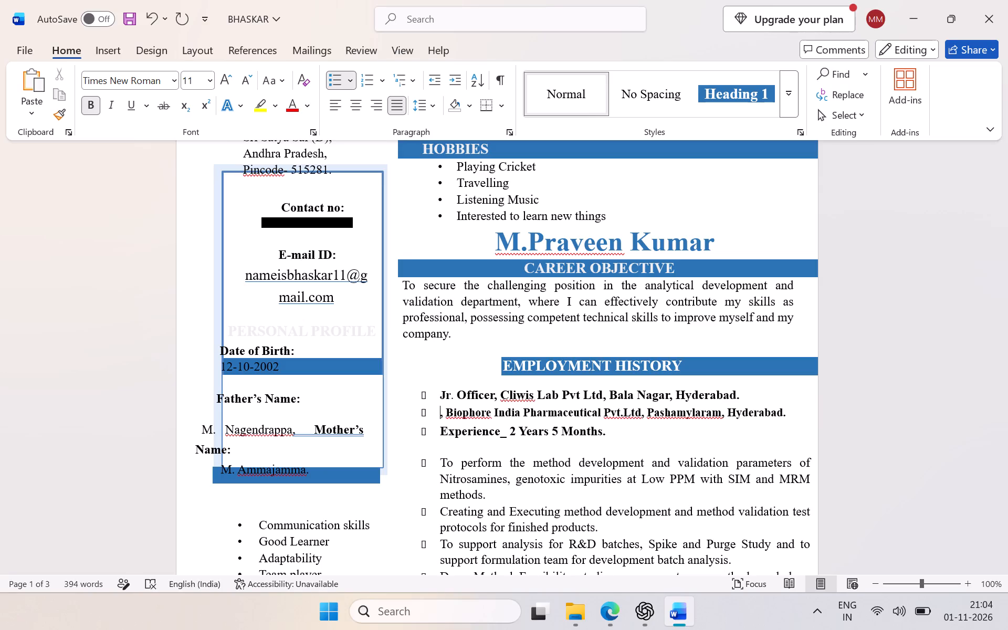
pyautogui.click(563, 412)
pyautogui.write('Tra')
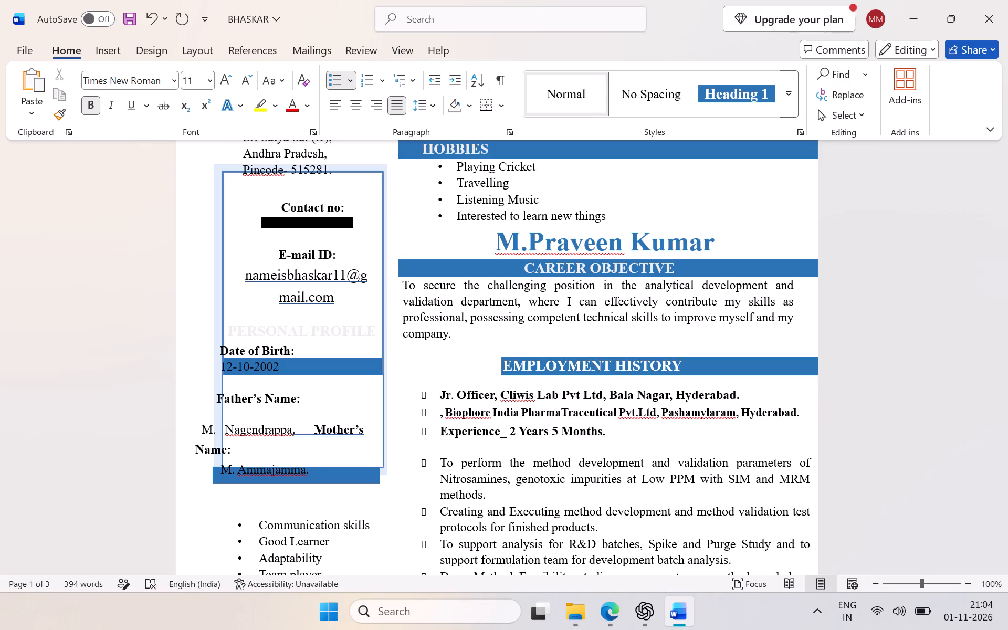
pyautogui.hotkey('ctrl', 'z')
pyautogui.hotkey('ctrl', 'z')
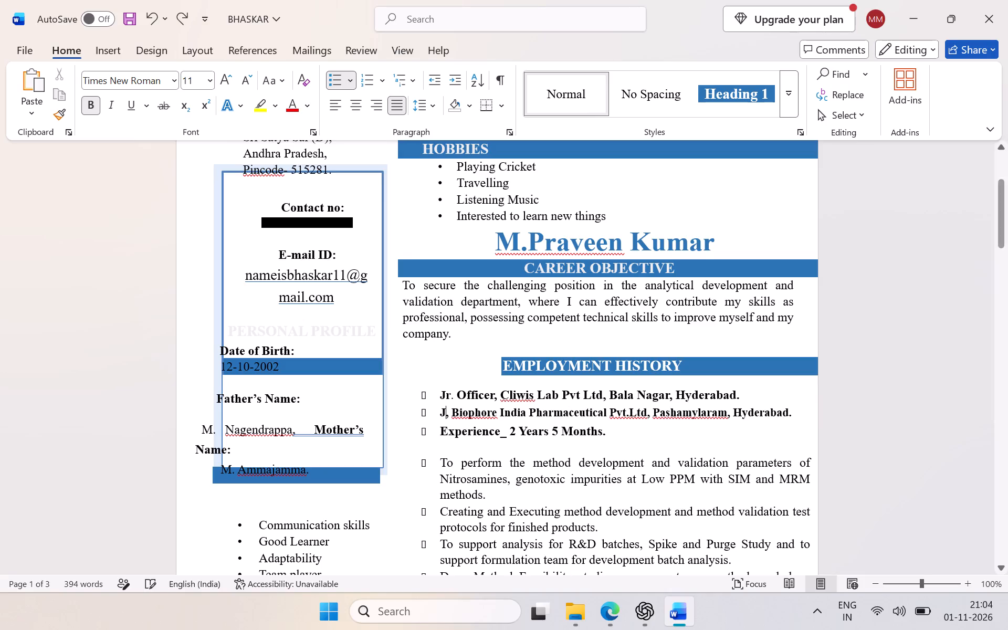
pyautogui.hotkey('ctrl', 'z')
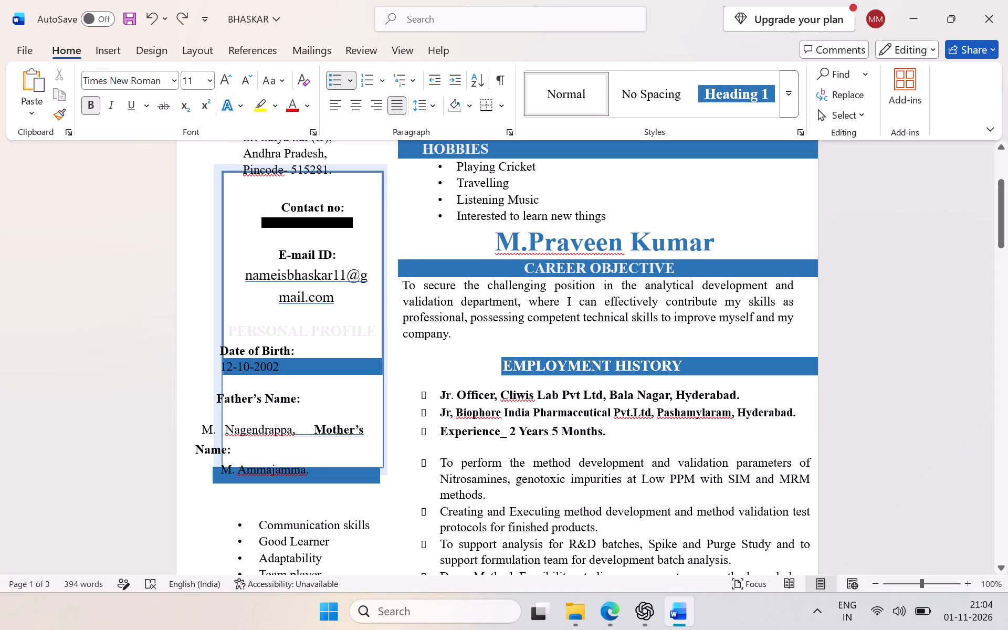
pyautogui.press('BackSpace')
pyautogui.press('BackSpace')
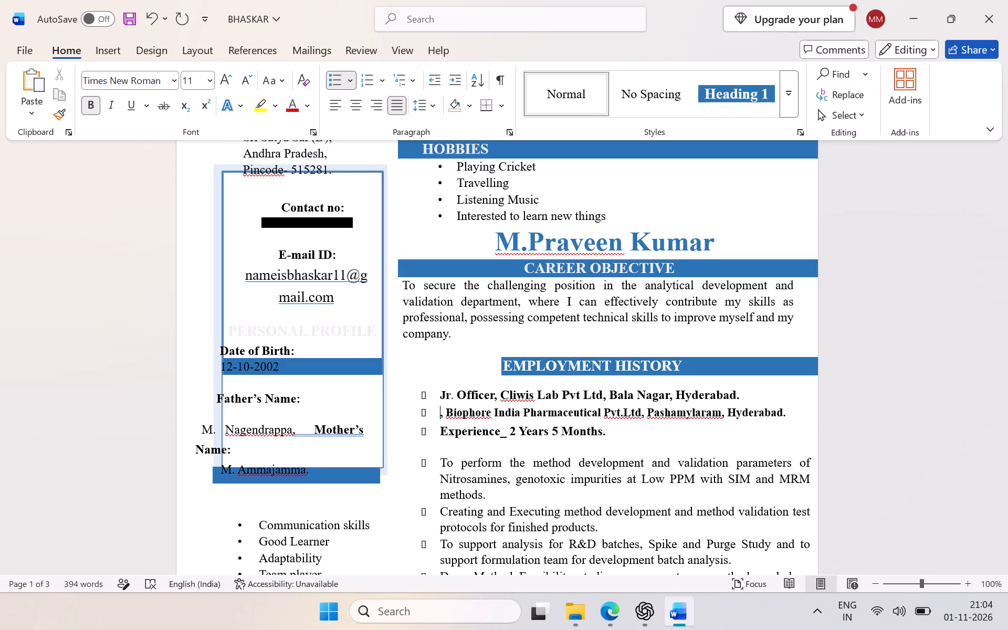
# Enter "Traine Reasearch Associate" as the job title at the start of the Biophore India Pharmaceutical entry under Employment History.
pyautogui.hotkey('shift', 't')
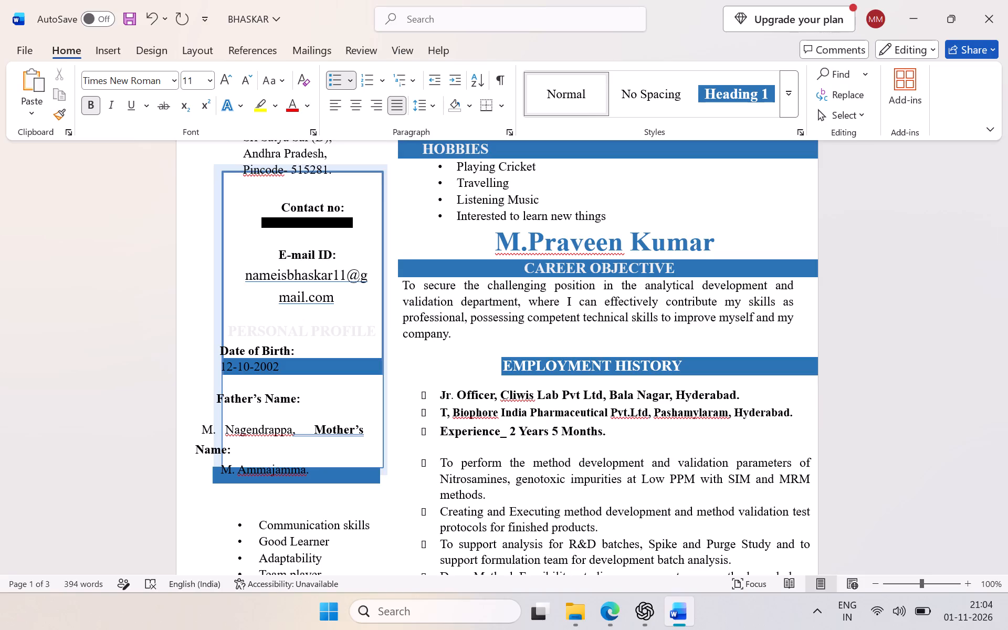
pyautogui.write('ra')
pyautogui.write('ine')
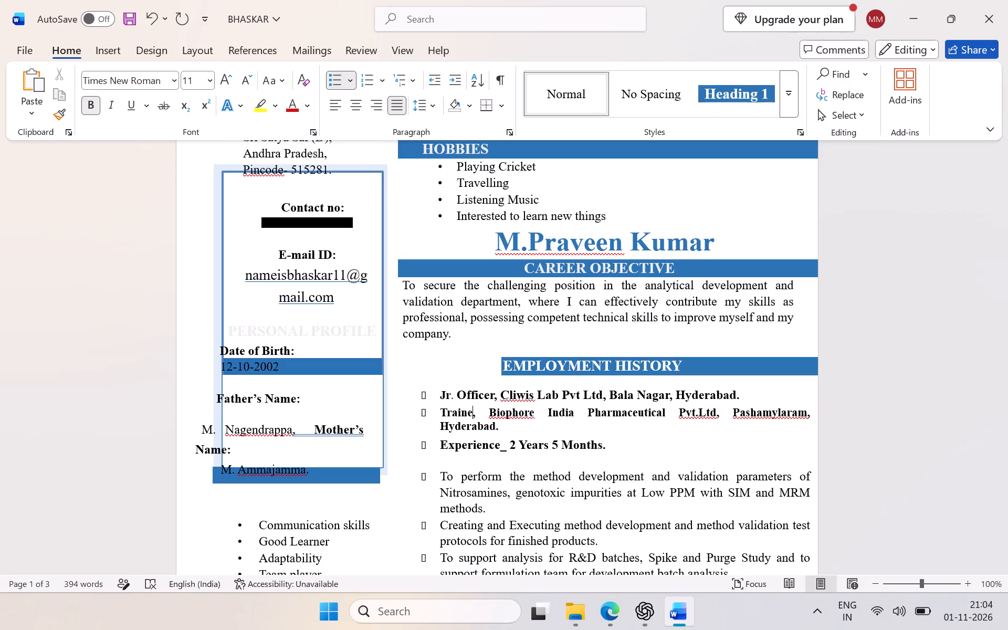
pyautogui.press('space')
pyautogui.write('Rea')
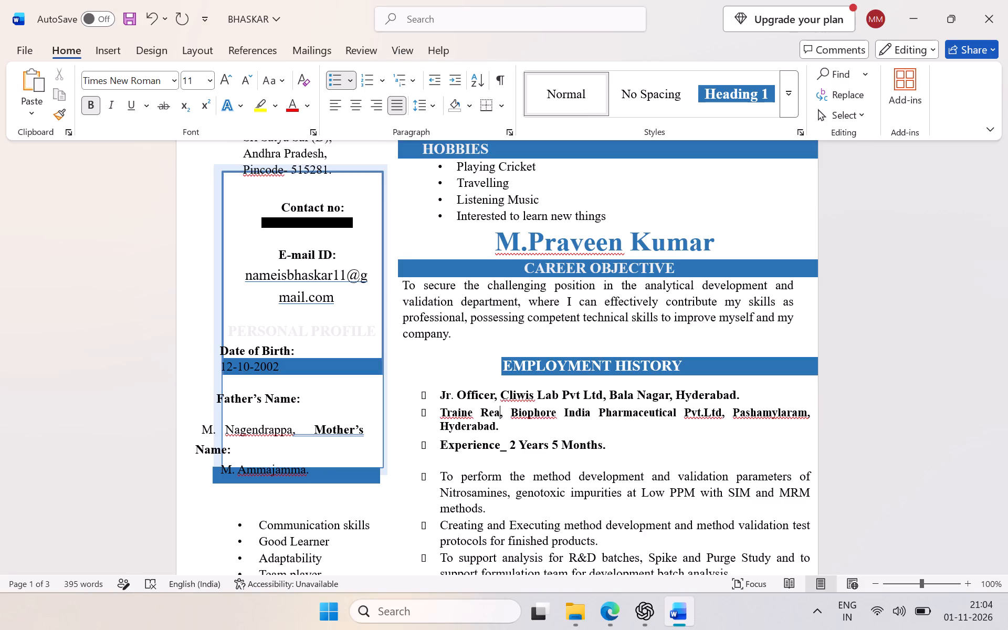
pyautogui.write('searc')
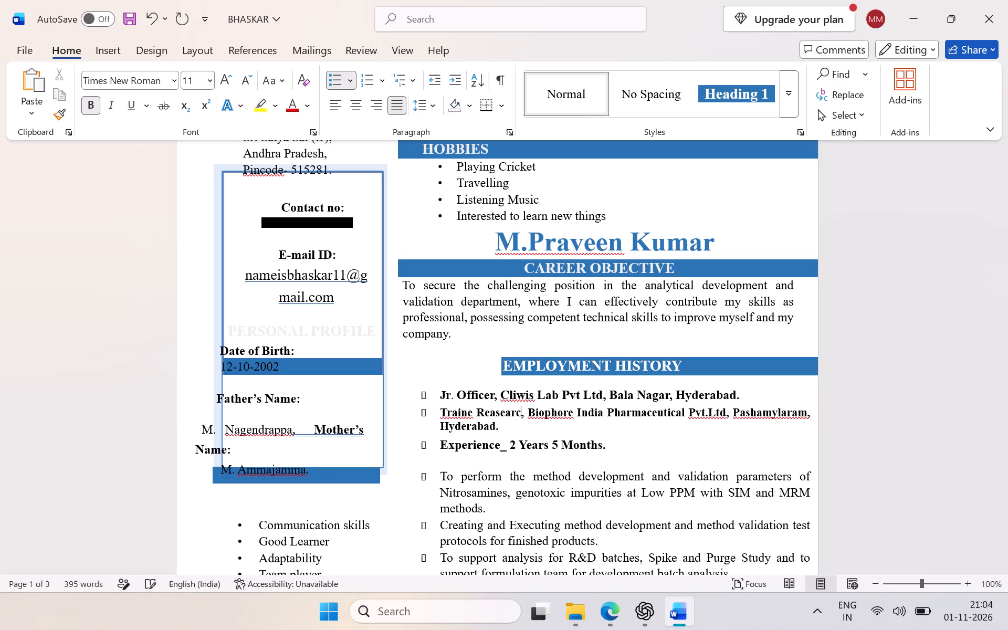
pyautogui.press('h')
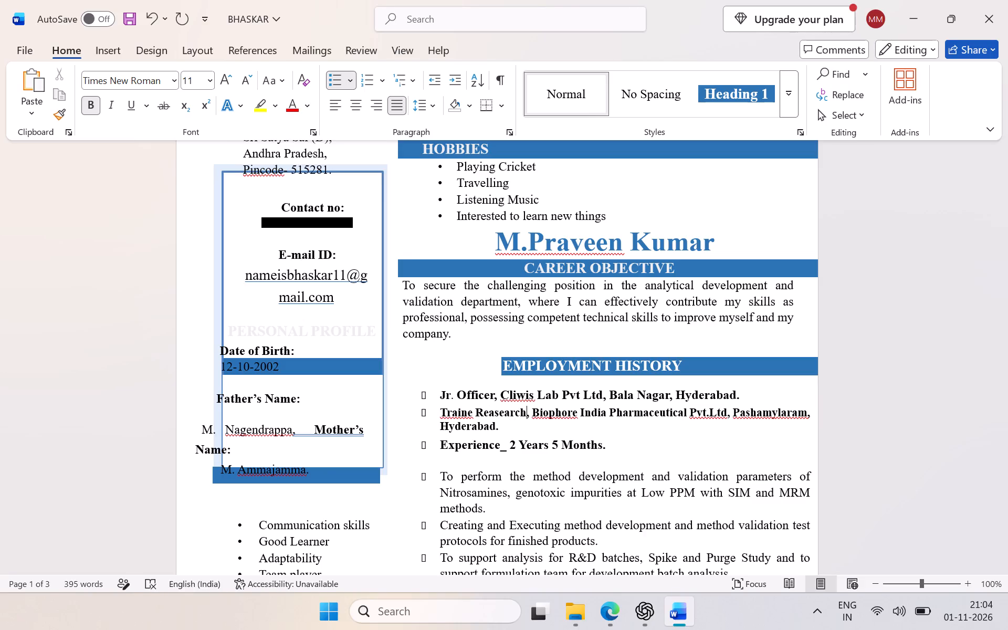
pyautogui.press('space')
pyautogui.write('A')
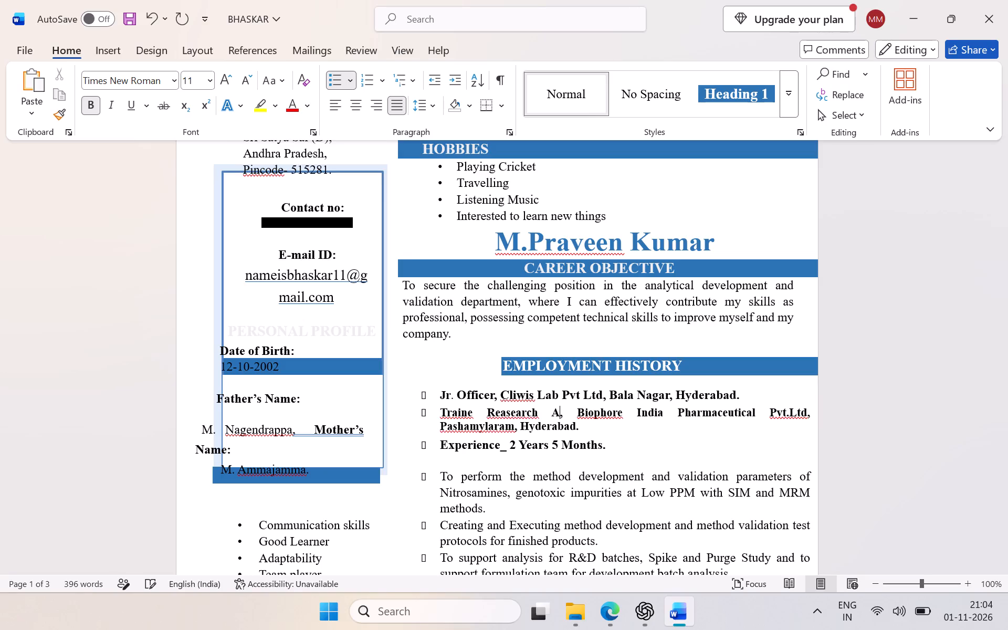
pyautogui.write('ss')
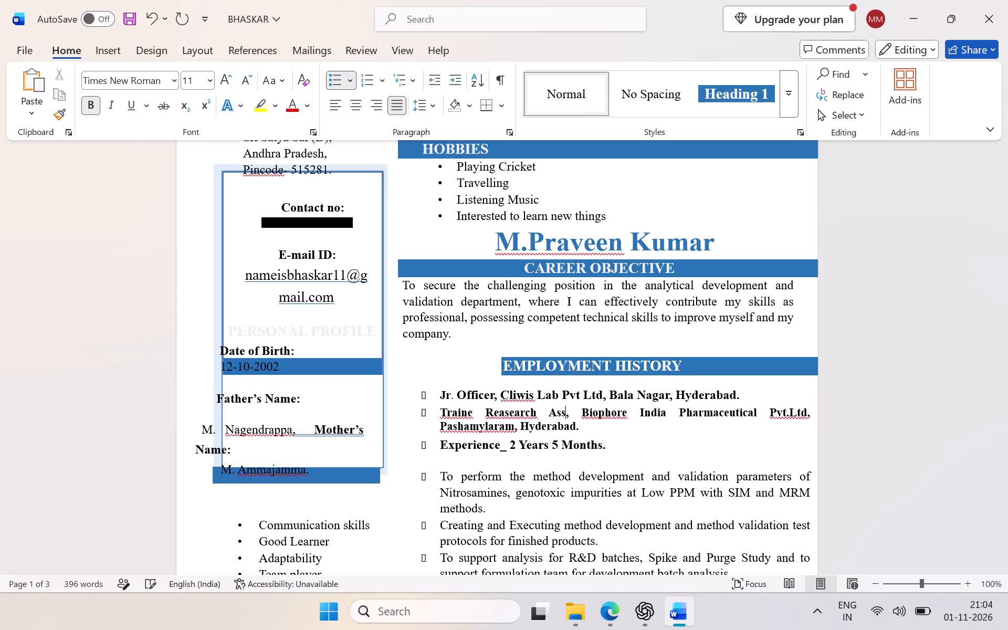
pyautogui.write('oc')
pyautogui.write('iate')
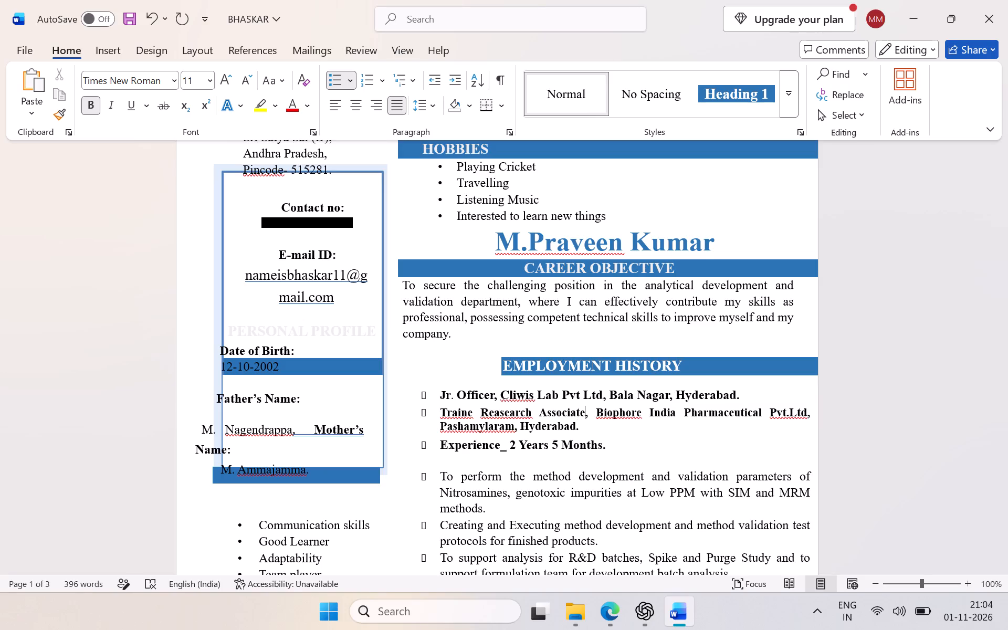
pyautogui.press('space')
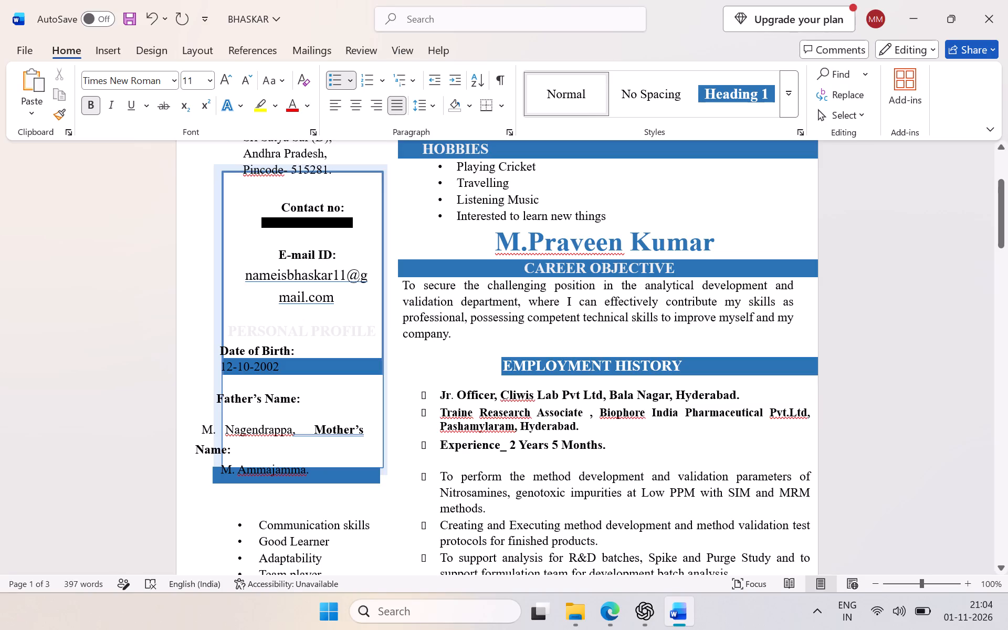
# Remove the spaces around the comma between "Associate" and "Biophore" so the text reads "Associate,Biophore".
pyautogui.click(597, 417)
pyautogui.press('BackSpace')
pyautogui.press('BackSpace')
pyautogui.press('BackSpace')
pyautogui.press('BackSpace')
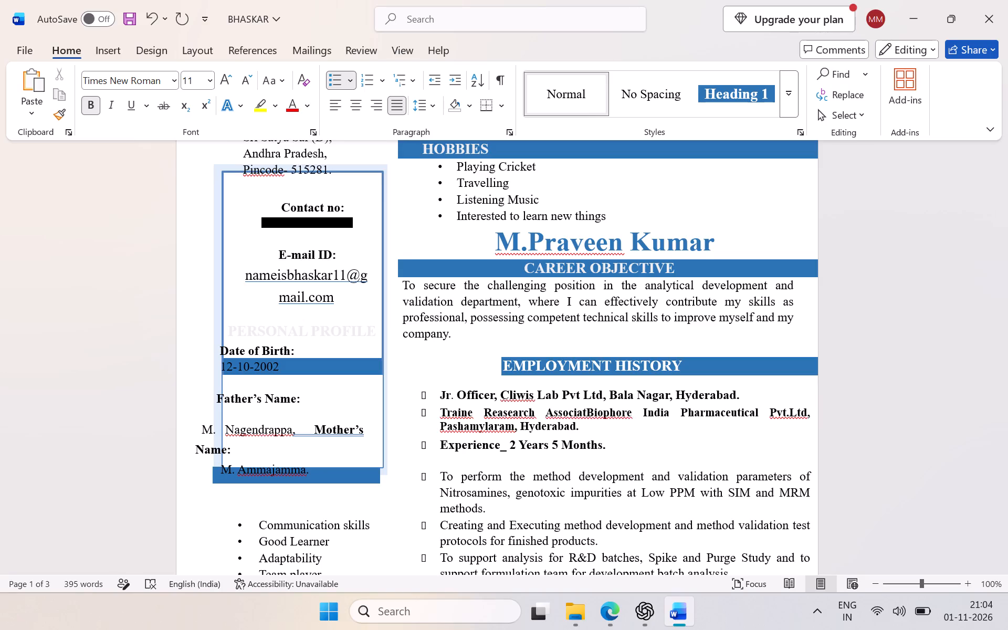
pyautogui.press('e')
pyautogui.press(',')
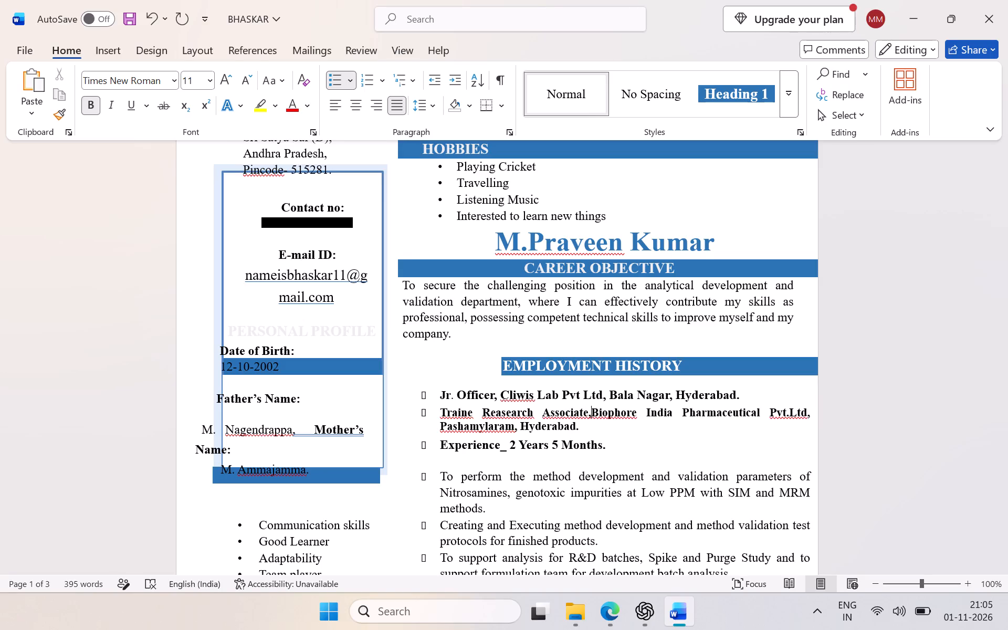
# Replace the company word "Biophore" with "Hetero" in the second Employment History entry, with a space after the comma.
pyautogui.click(638, 416)
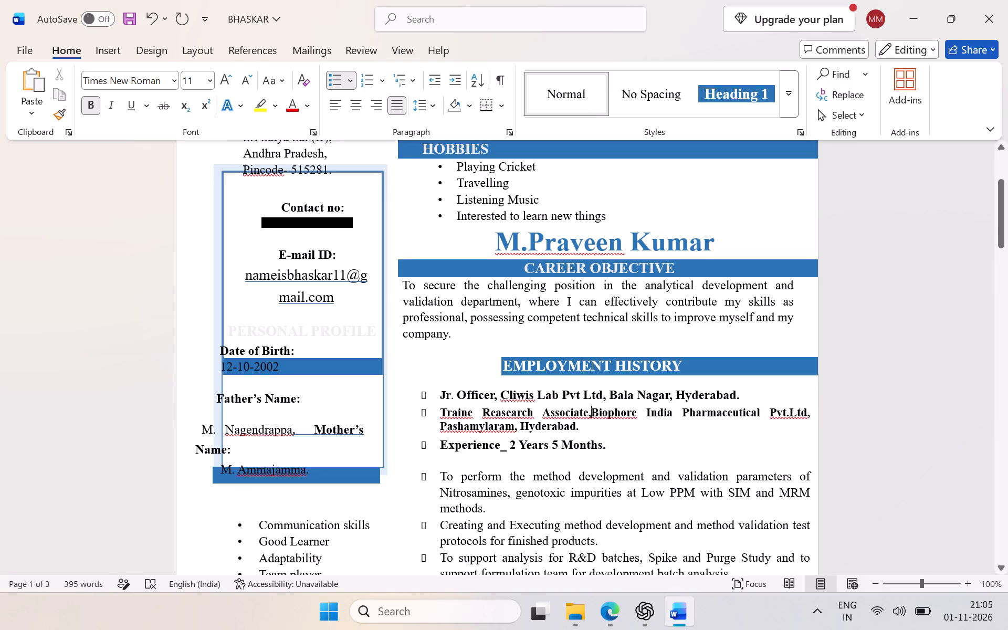
pyautogui.press('BackSpace')
pyautogui.press('BackSpace')
pyautogui.press('BackSpace')
pyautogui.press('BackSpace')
pyautogui.press('BackSpace')
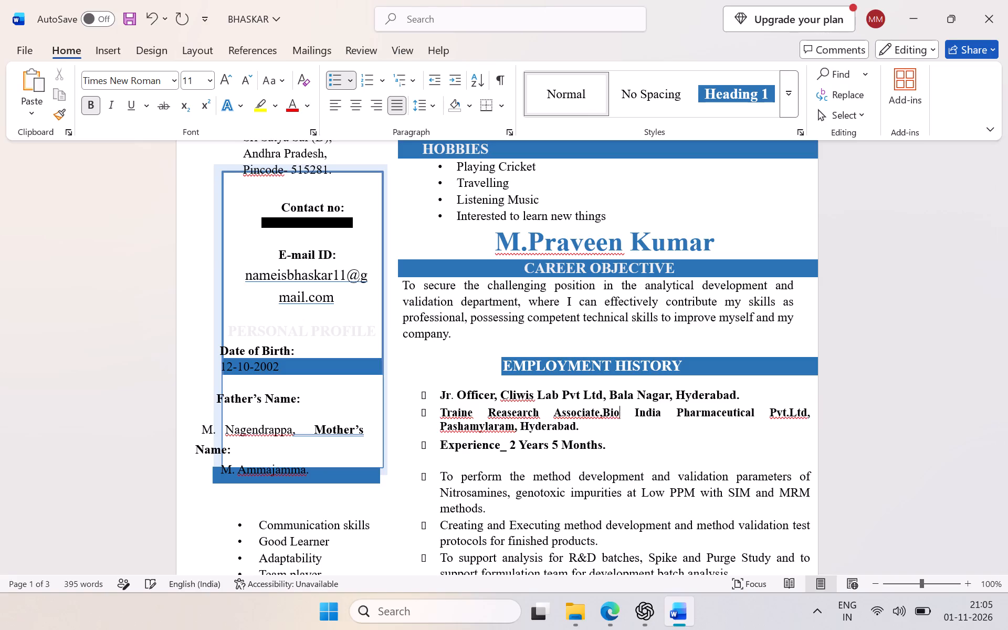
pyautogui.press('BackSpace')
pyautogui.press('BackSpace')
pyautogui.press('BackSpace')
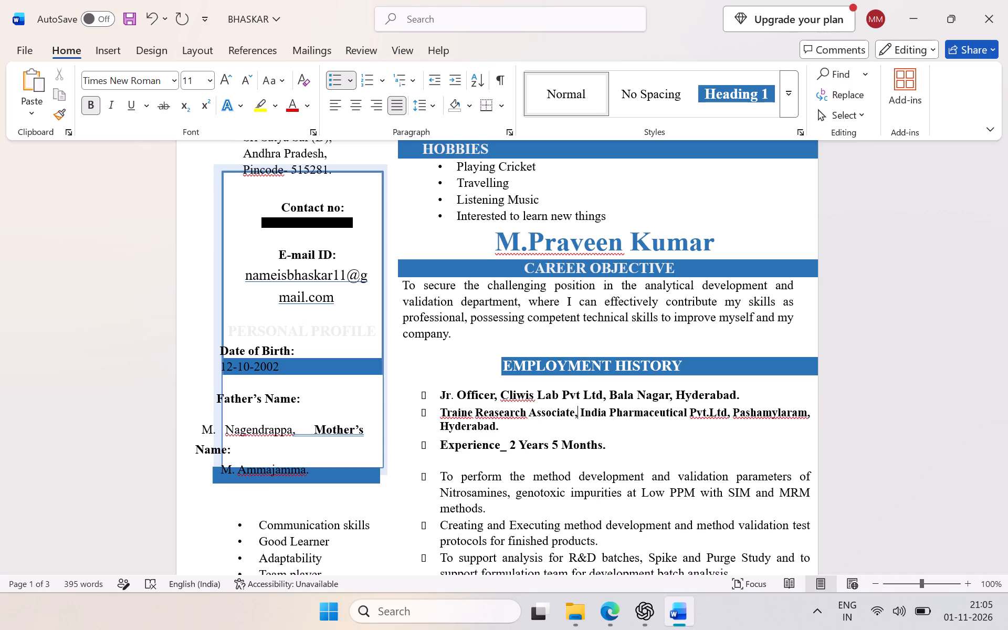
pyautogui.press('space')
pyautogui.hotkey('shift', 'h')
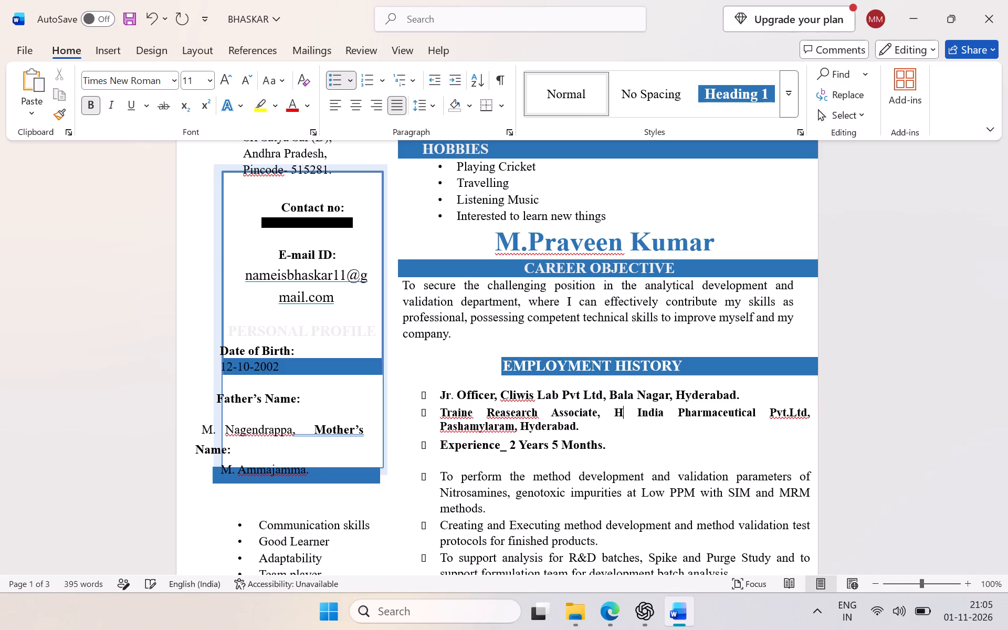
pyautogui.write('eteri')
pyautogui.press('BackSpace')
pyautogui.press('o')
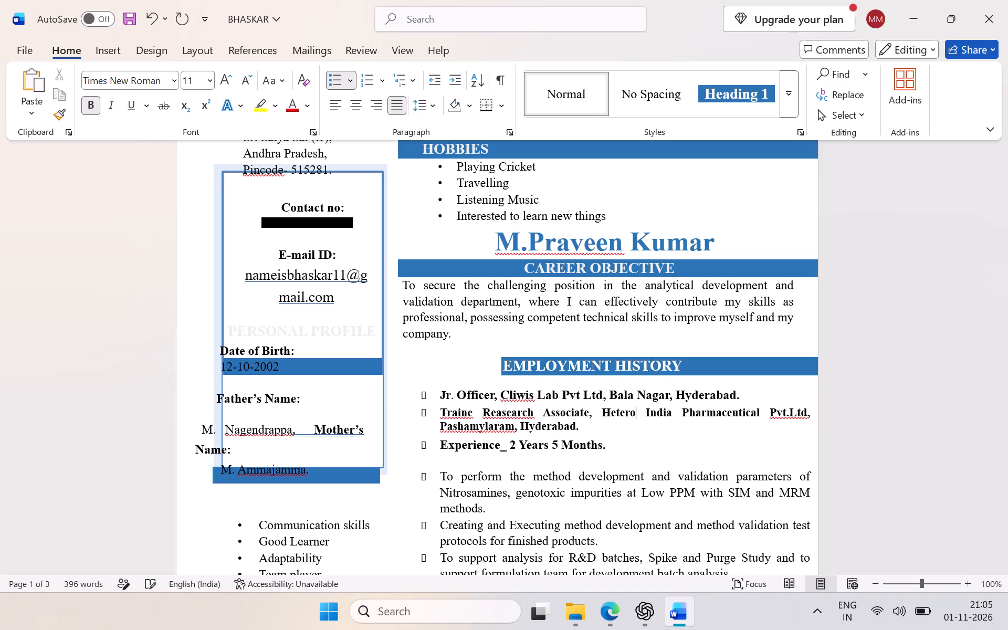
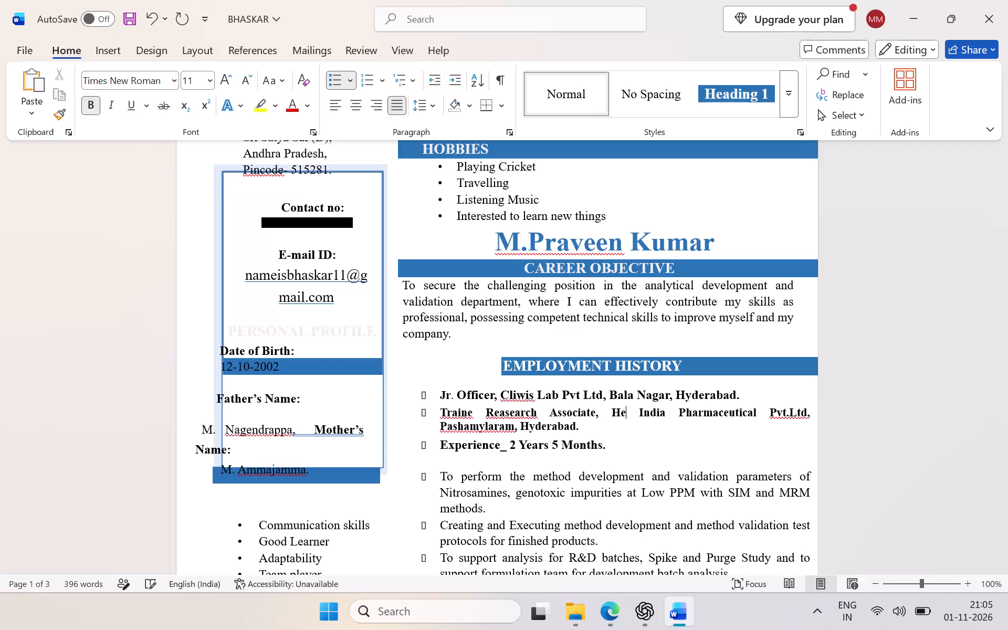
# Complete the employer name in the second Employment History entry as "HETERO (R&D)," in front of "India Pharmaceutical".
pyautogui.press('\\')
pyautogui.press('BackSpace')
pyautogui.press('BackSpace')
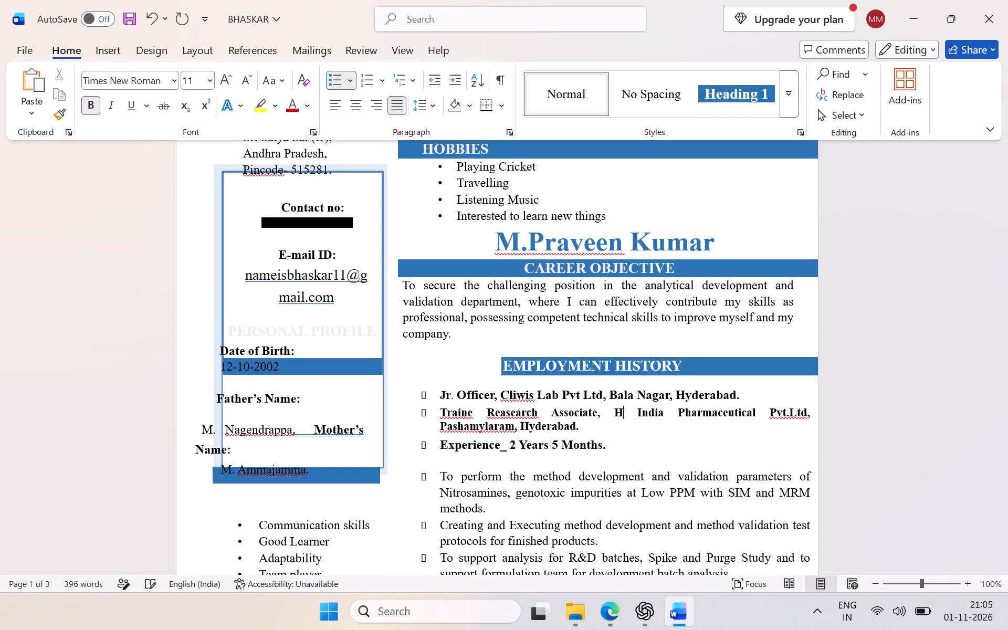
pyautogui.write('ETER')
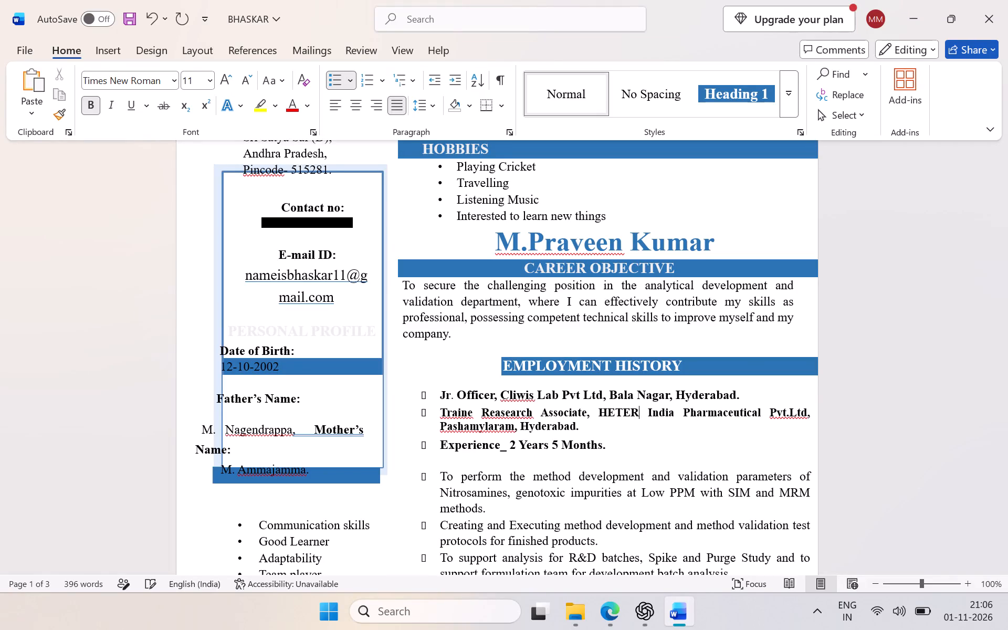
pyautogui.press('o')
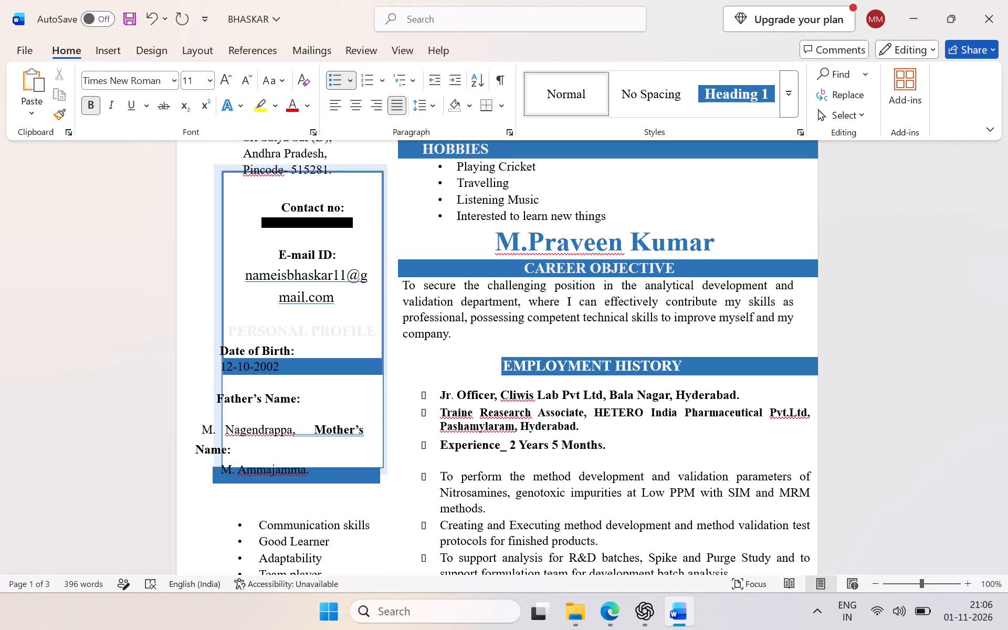
pyautogui.press('space')
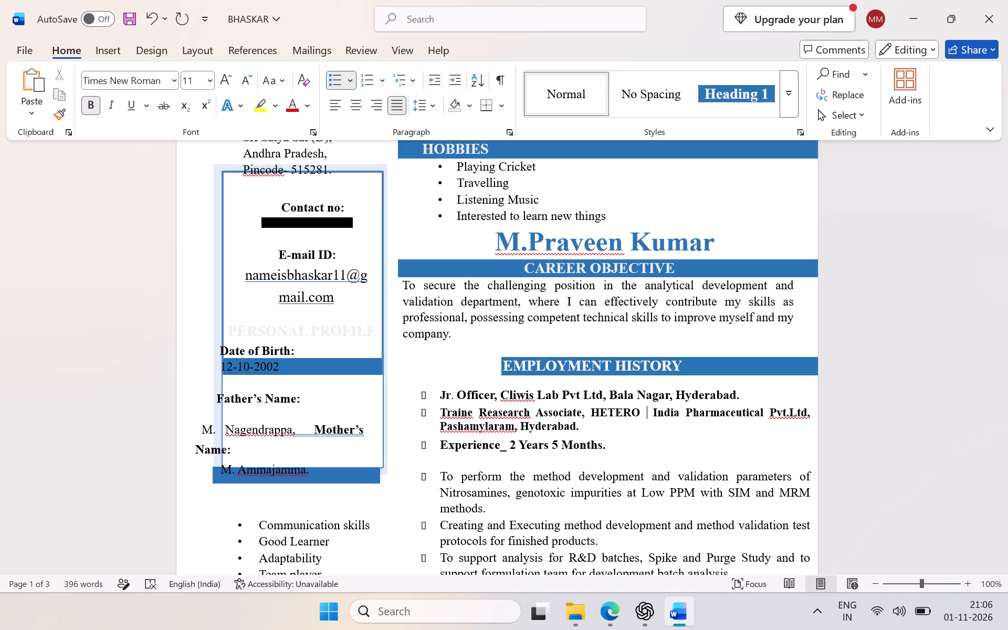
pyautogui.hotkey('shift', '(')
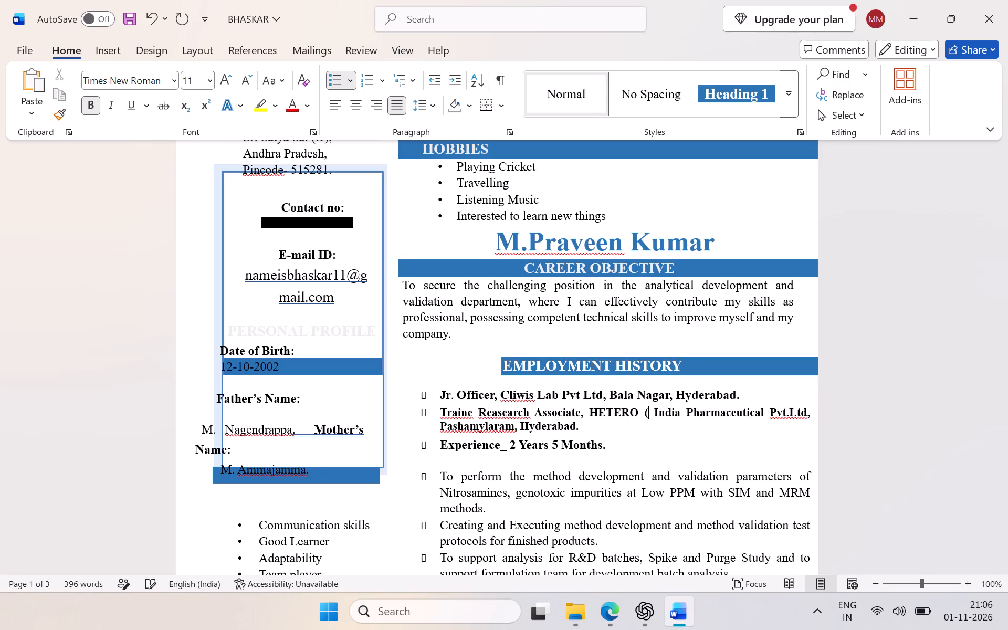
pyautogui.press('r')
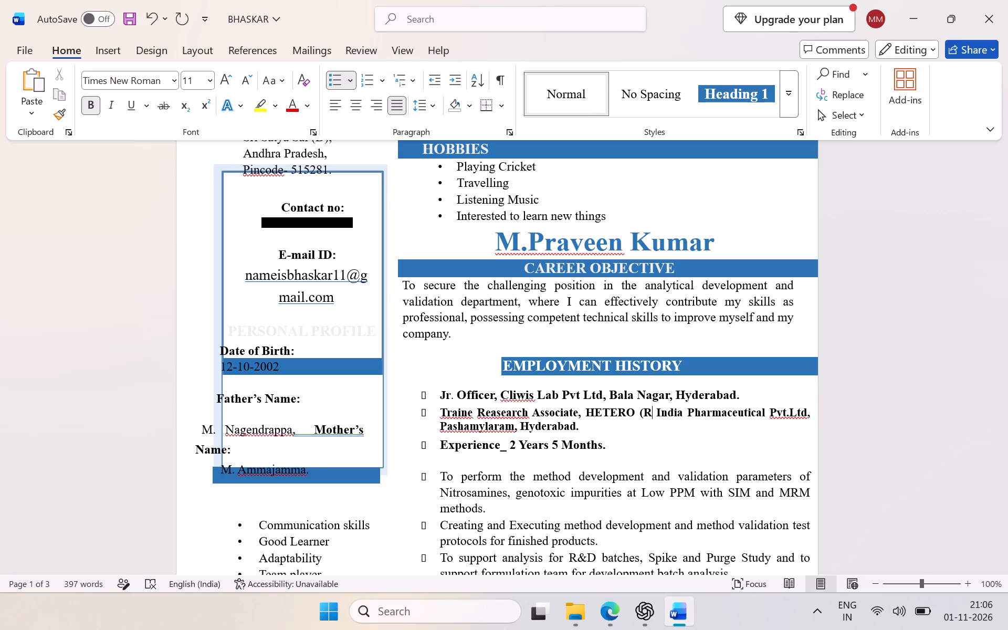
pyautogui.hotkey('shift', '&')
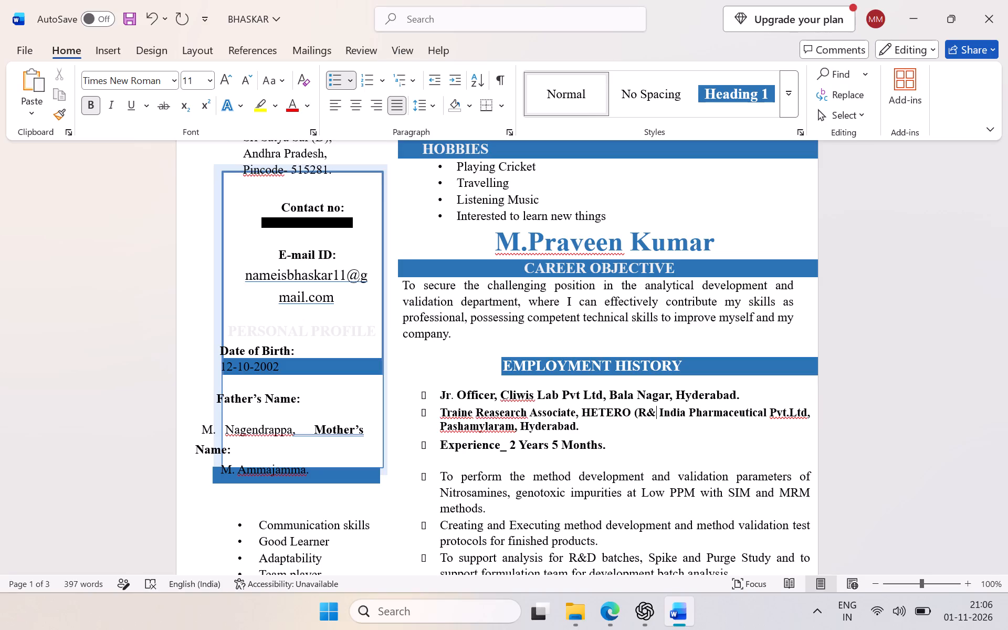
pyautogui.press('d')
pyautogui.hotkey('shift', ')')
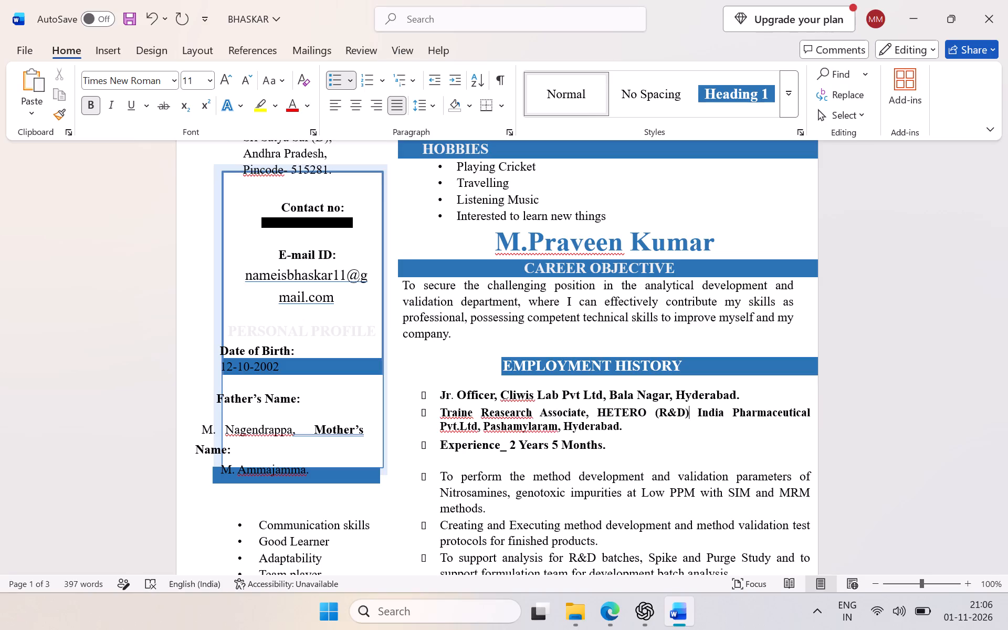
pyautogui.press(',')
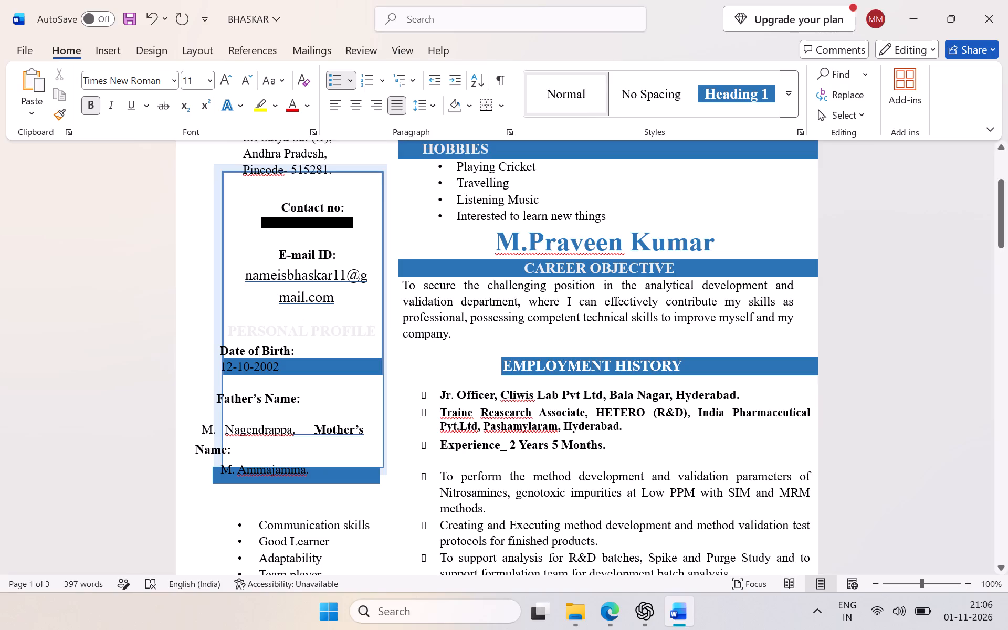
# Change the job title in the HETERO entry to "Reasearch Associate-I", removing the word "Traine".
pyautogui.click(481, 411)
pyautogui.press('BackSpace')
pyautogui.press('BackSpace')
pyautogui.press('BackSpace')
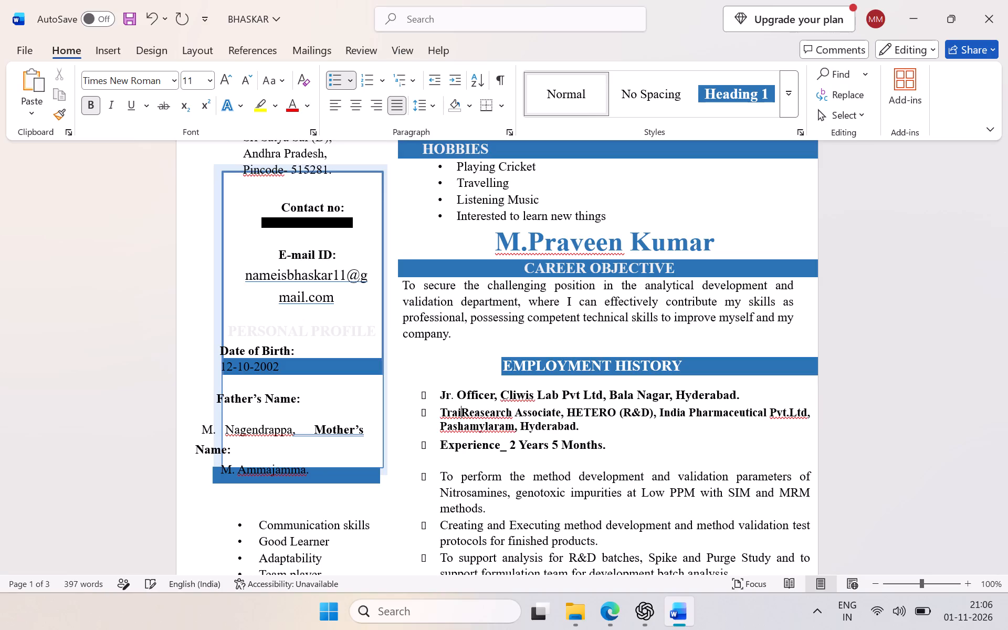
pyautogui.press('BackSpace')
pyautogui.press('BackSpace')
pyautogui.press('BackSpace')
pyautogui.press('BackSpace')
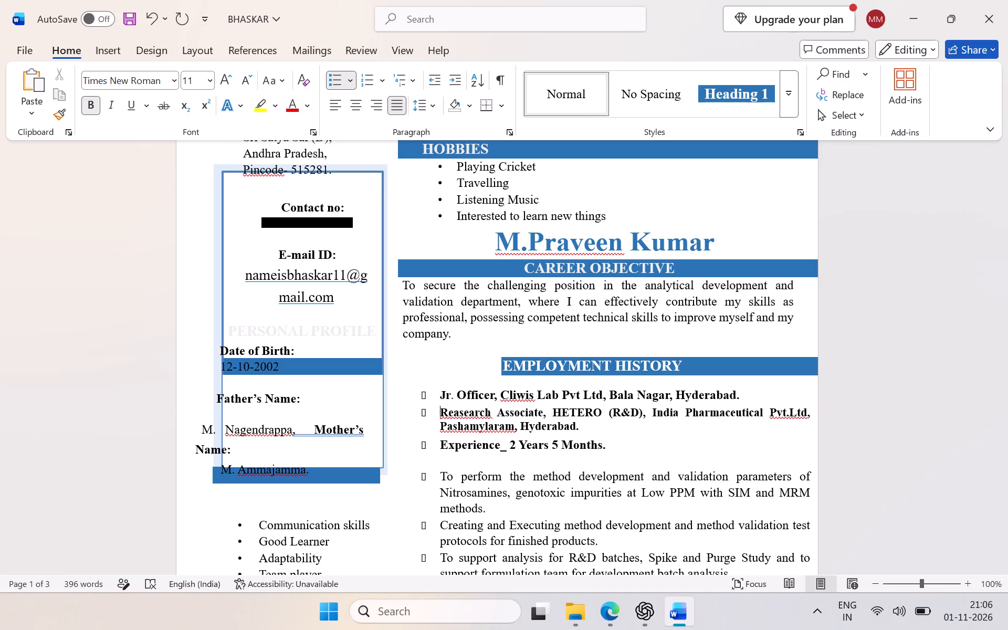
pyautogui.click(543, 412)
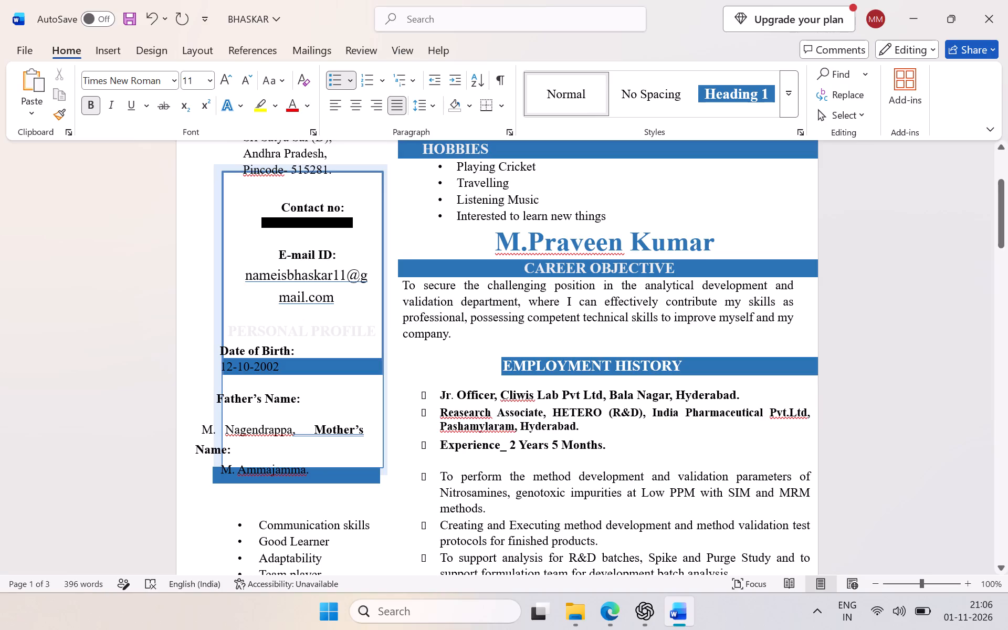
pyautogui.press('-')
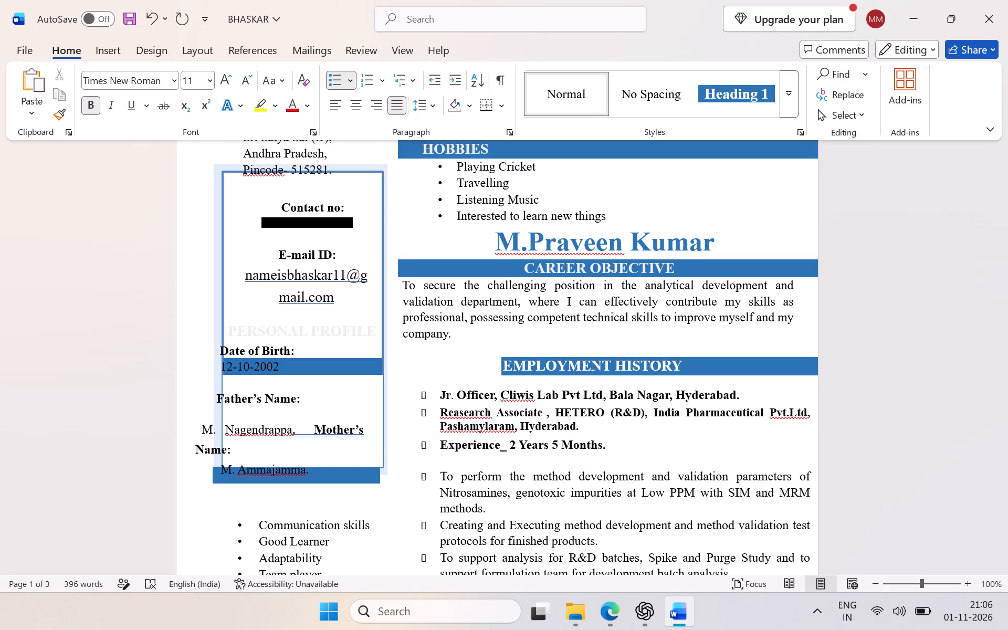
pyautogui.press('i')
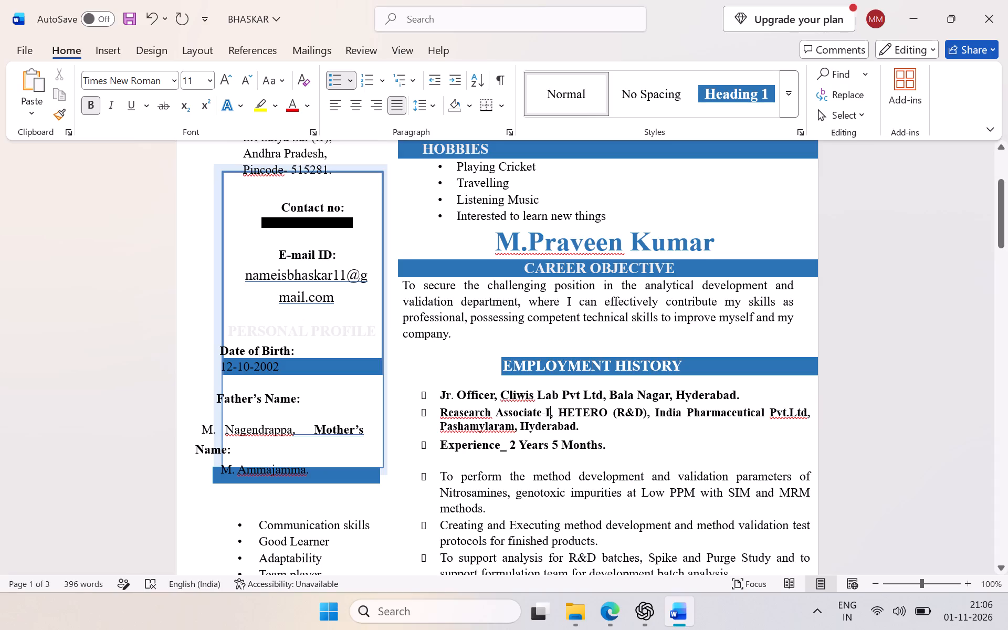
# Delete "India Pharmaceutical Pvt.Ltd," from the HETERO (R&D) entry under Employment History.
pyautogui.click(657, 414)
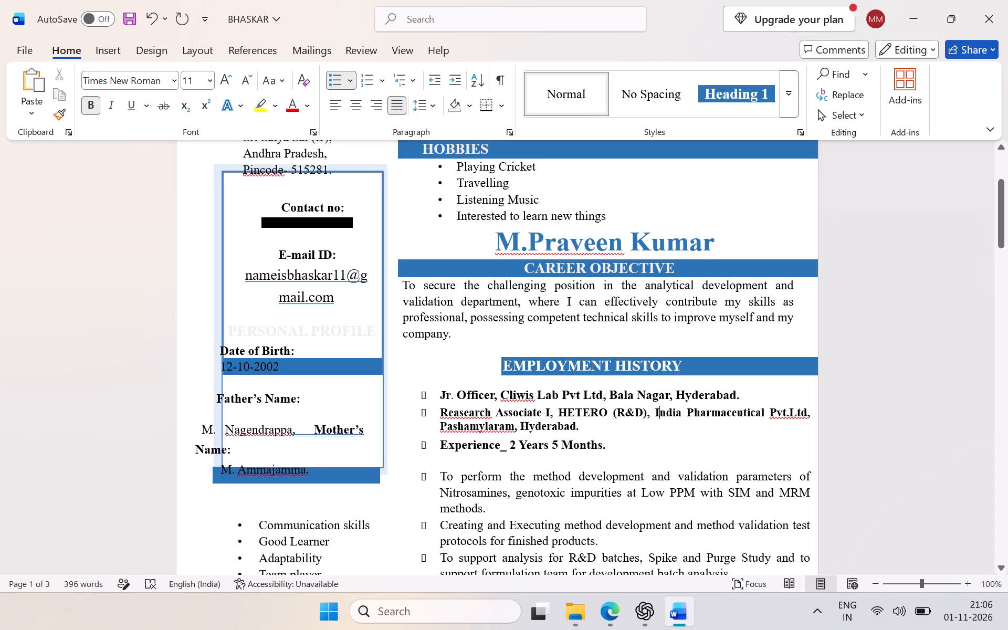
pyautogui.click(597, 395)
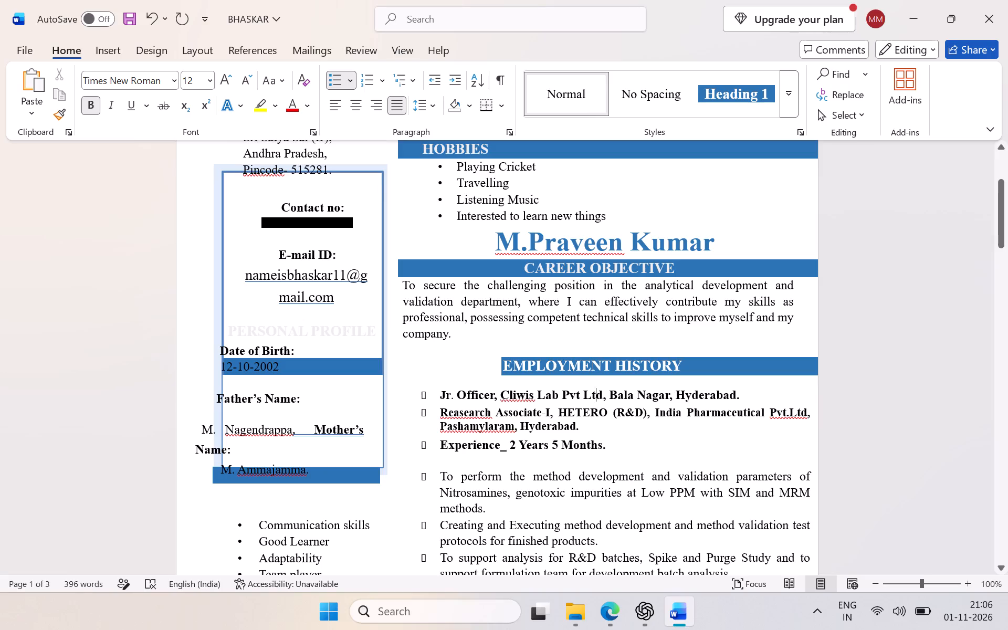
pyautogui.click(656, 412)
pyautogui.keyDown('shift'); pyautogui.click(810, 415); pyautogui.keyUp('shift')
pyautogui.press('BackSpace')
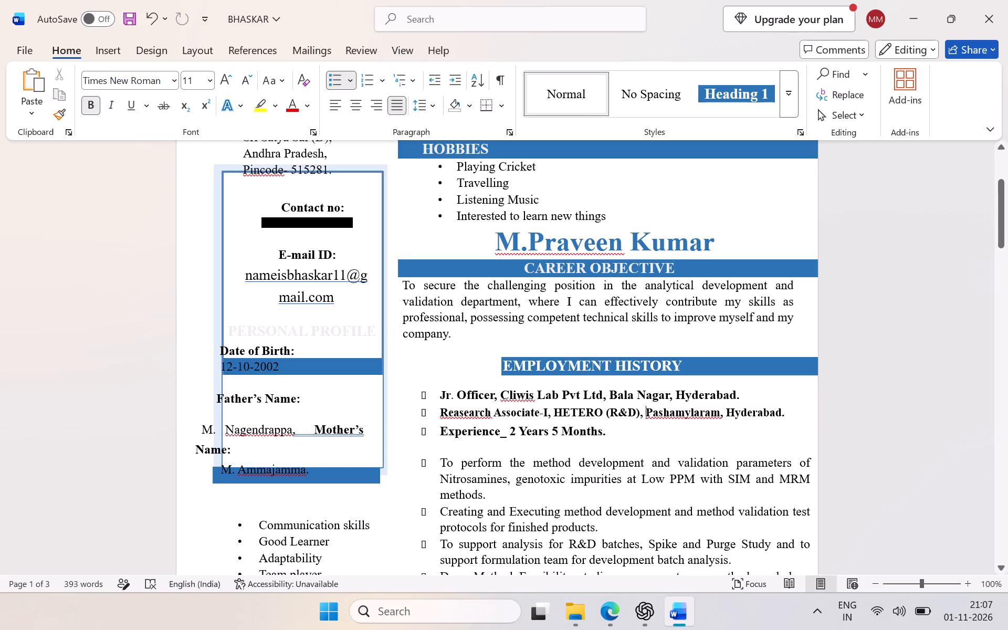
# Replace the locality before "Hyderabad" in the HETERO (R&D) entry with "Kazipally", with no space after the preceding comma.
pyautogui.click(719, 416)
pyautogui.press('BackSpace')
pyautogui.press('BackSpace')
pyautogui.press('BackSpace')
pyautogui.press('BackSpace')
pyautogui.press('BackSpace')
pyautogui.press('BackSpace')
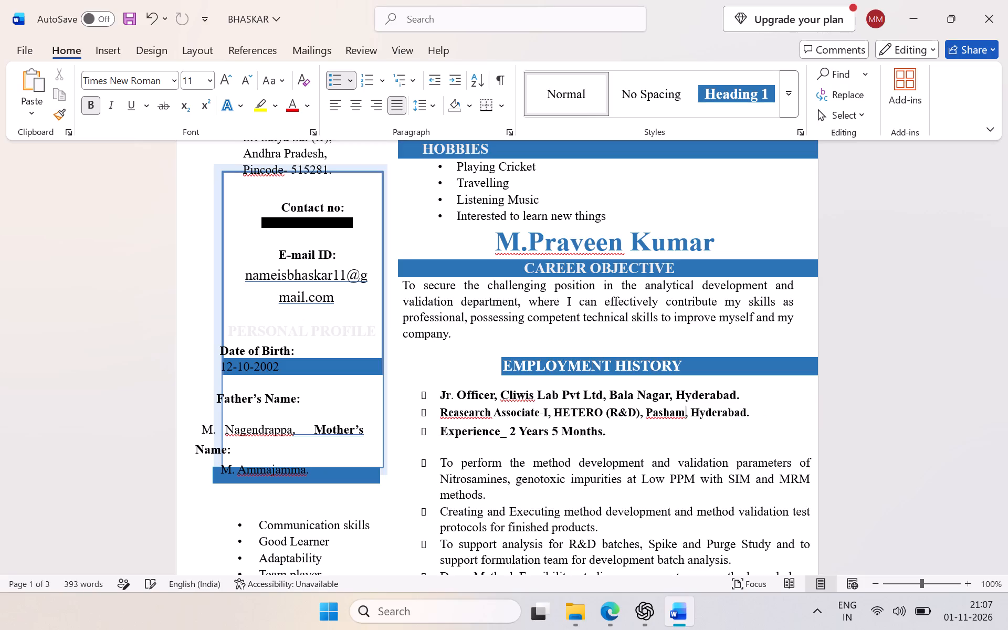
pyautogui.press('BackSpace')
pyautogui.press('BackSpace')
pyautogui.press('BackSpace')
pyautogui.press('BackSpace')
pyautogui.press('BackSpace')
pyautogui.press('BackSpace')
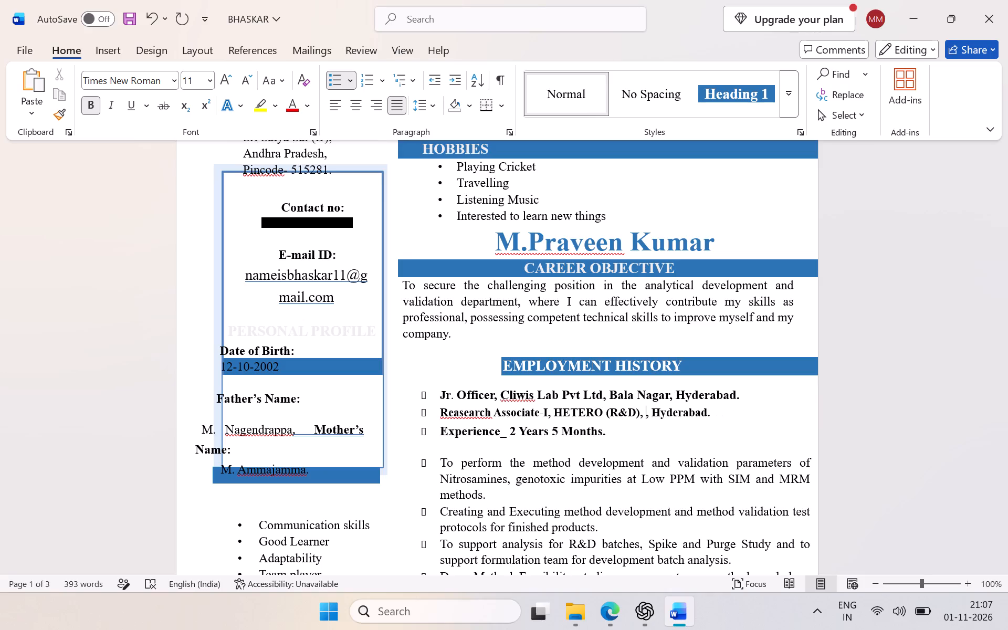
pyautogui.press('BackSpace')
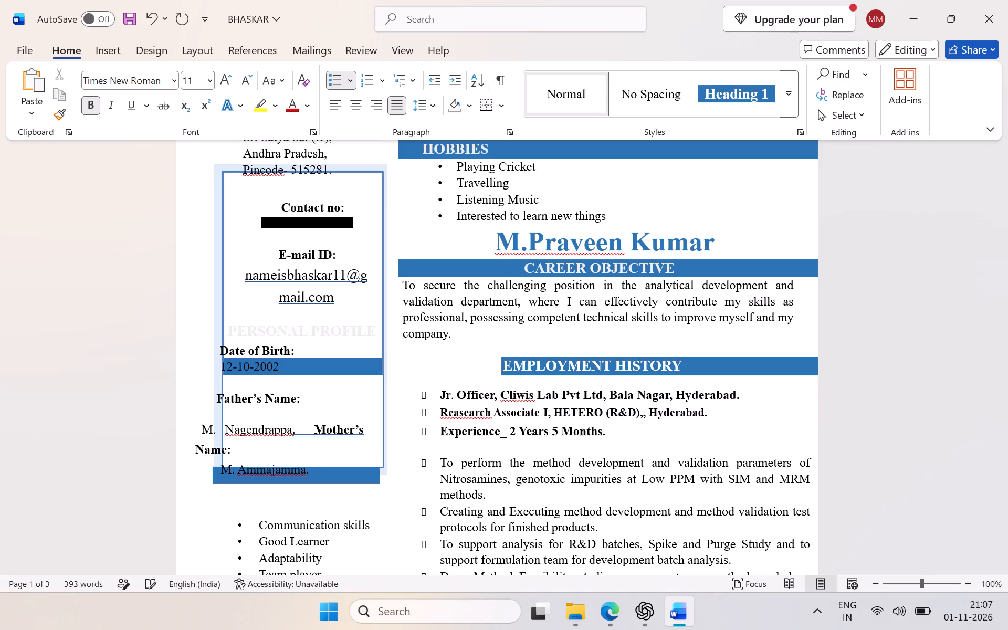
pyautogui.press('k')
pyautogui.write('az')
pyautogui.press('BackSpace')
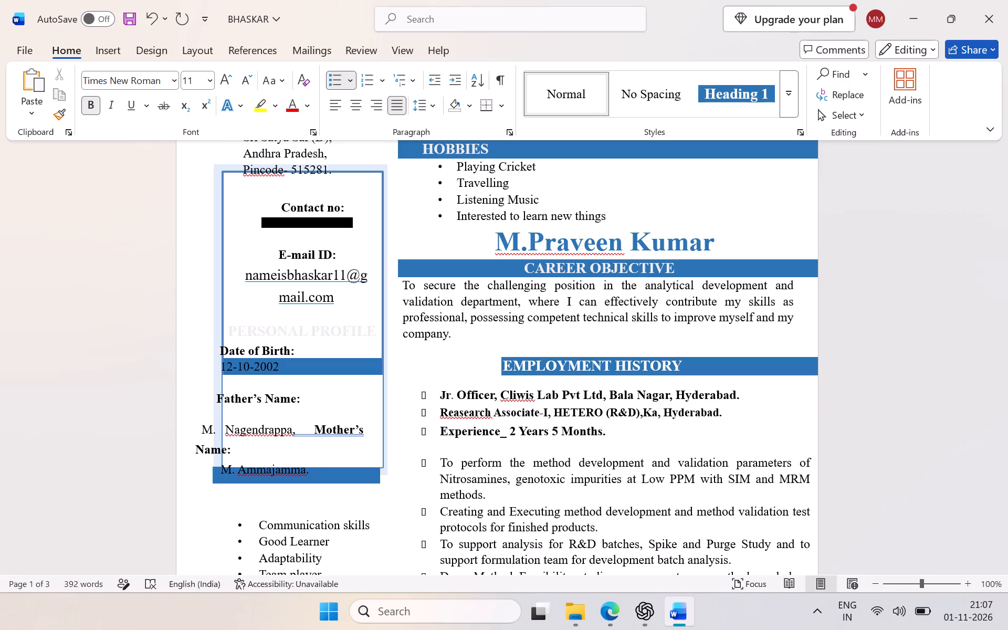
pyautogui.write('zipally')
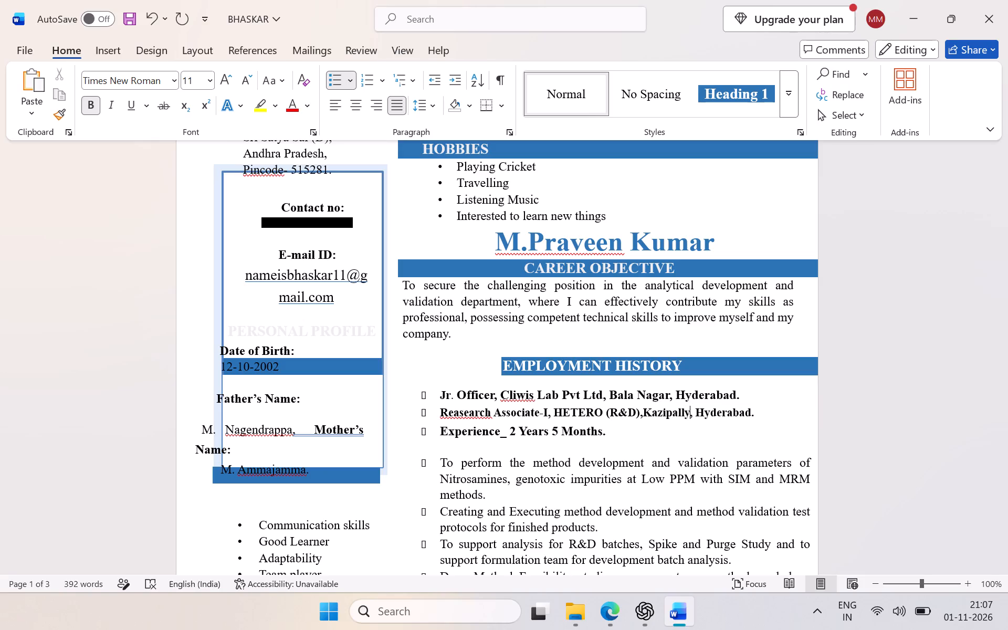
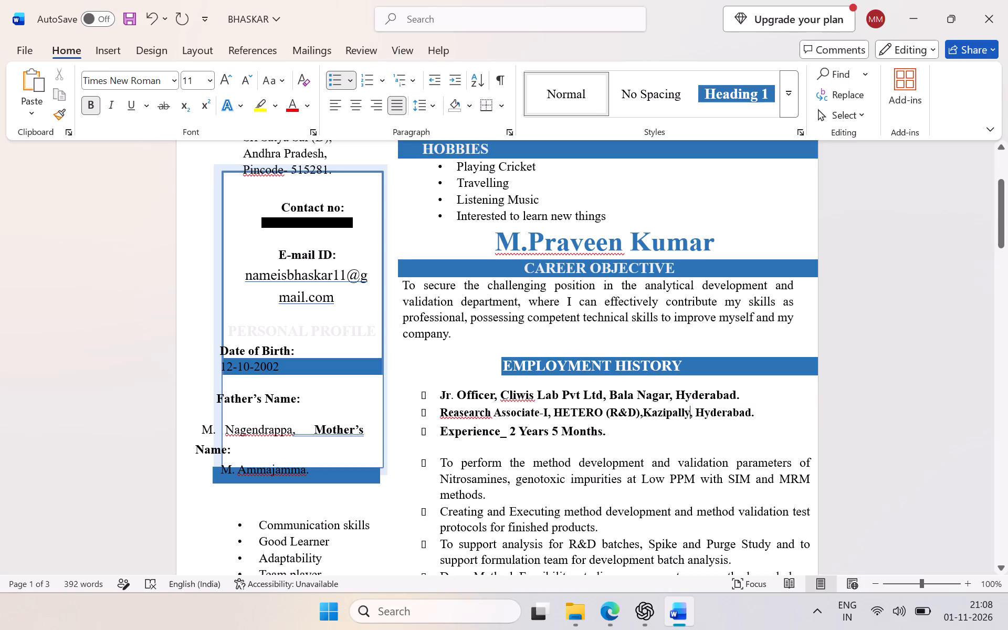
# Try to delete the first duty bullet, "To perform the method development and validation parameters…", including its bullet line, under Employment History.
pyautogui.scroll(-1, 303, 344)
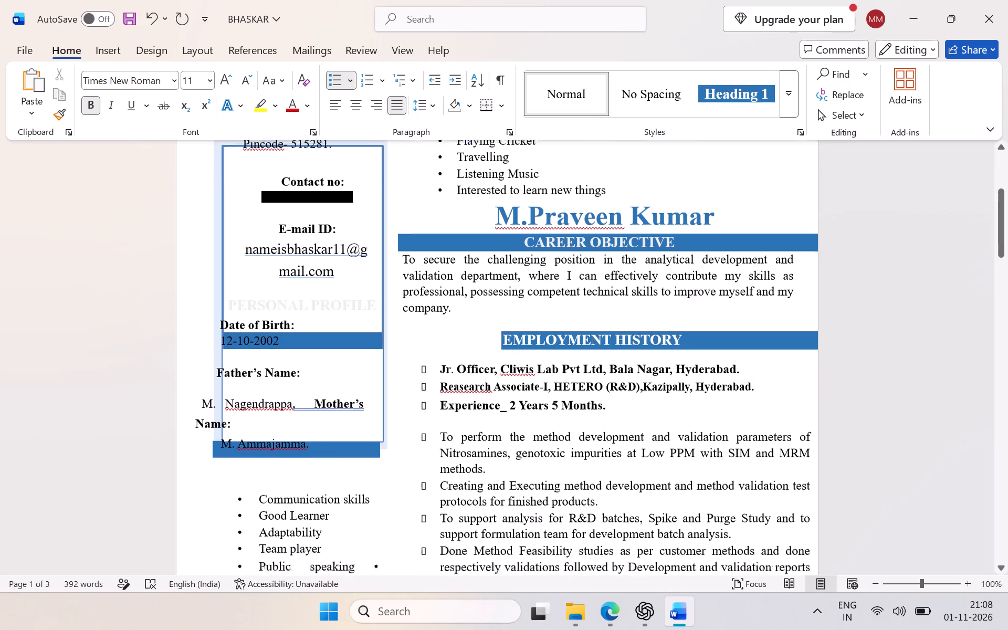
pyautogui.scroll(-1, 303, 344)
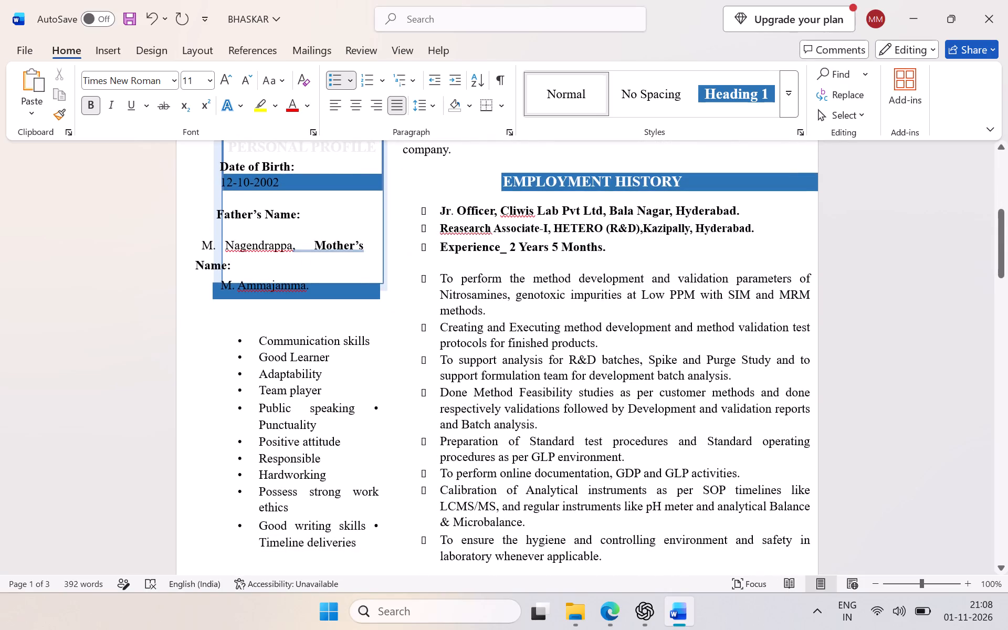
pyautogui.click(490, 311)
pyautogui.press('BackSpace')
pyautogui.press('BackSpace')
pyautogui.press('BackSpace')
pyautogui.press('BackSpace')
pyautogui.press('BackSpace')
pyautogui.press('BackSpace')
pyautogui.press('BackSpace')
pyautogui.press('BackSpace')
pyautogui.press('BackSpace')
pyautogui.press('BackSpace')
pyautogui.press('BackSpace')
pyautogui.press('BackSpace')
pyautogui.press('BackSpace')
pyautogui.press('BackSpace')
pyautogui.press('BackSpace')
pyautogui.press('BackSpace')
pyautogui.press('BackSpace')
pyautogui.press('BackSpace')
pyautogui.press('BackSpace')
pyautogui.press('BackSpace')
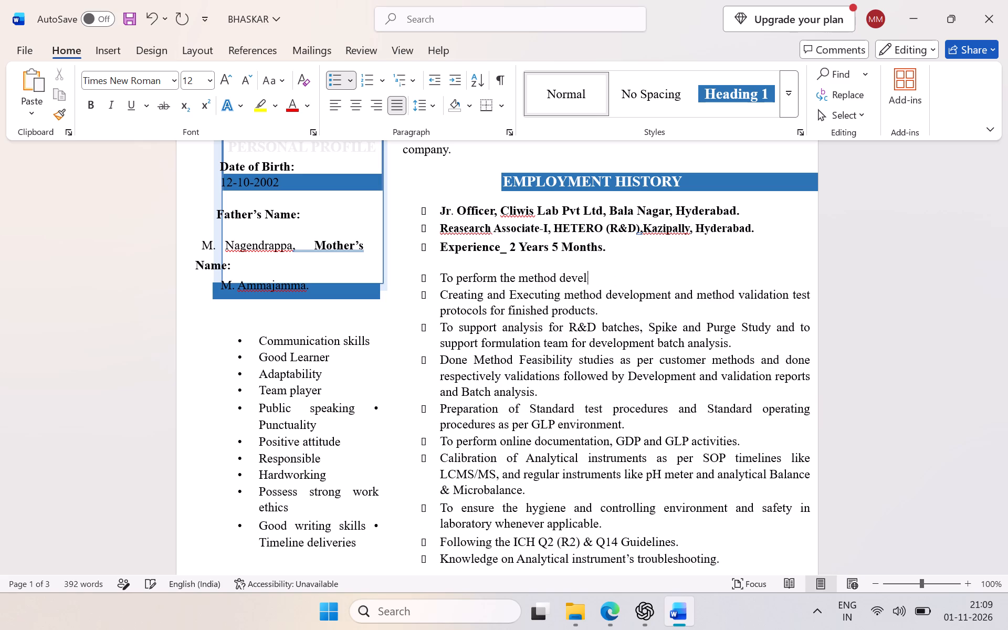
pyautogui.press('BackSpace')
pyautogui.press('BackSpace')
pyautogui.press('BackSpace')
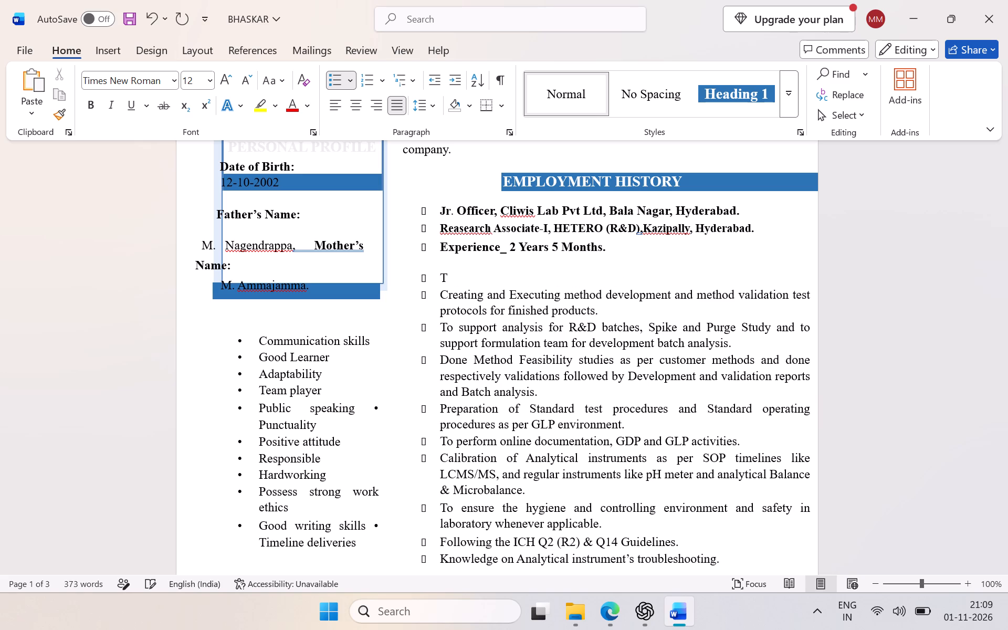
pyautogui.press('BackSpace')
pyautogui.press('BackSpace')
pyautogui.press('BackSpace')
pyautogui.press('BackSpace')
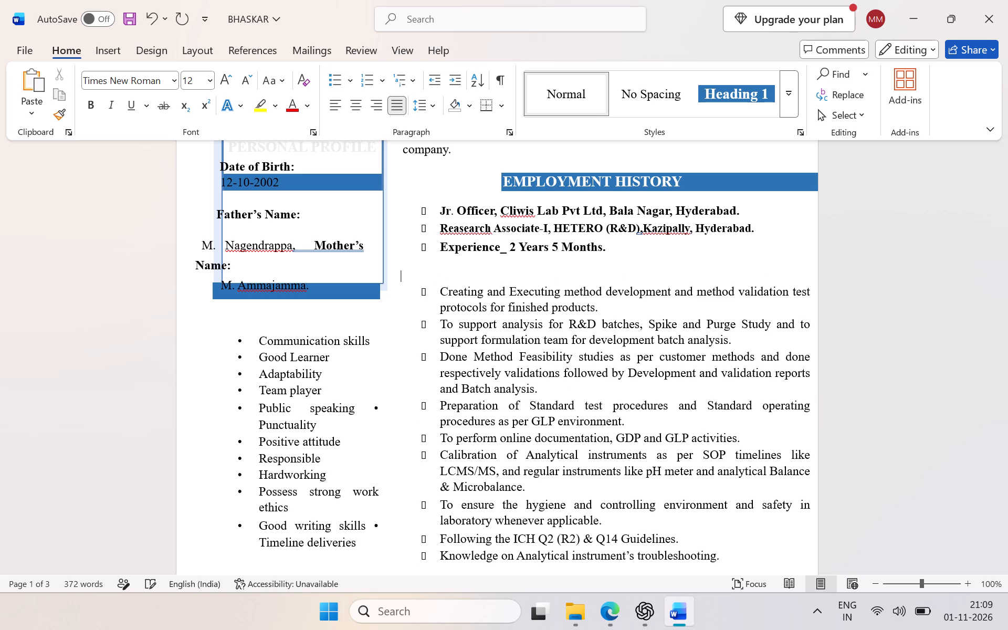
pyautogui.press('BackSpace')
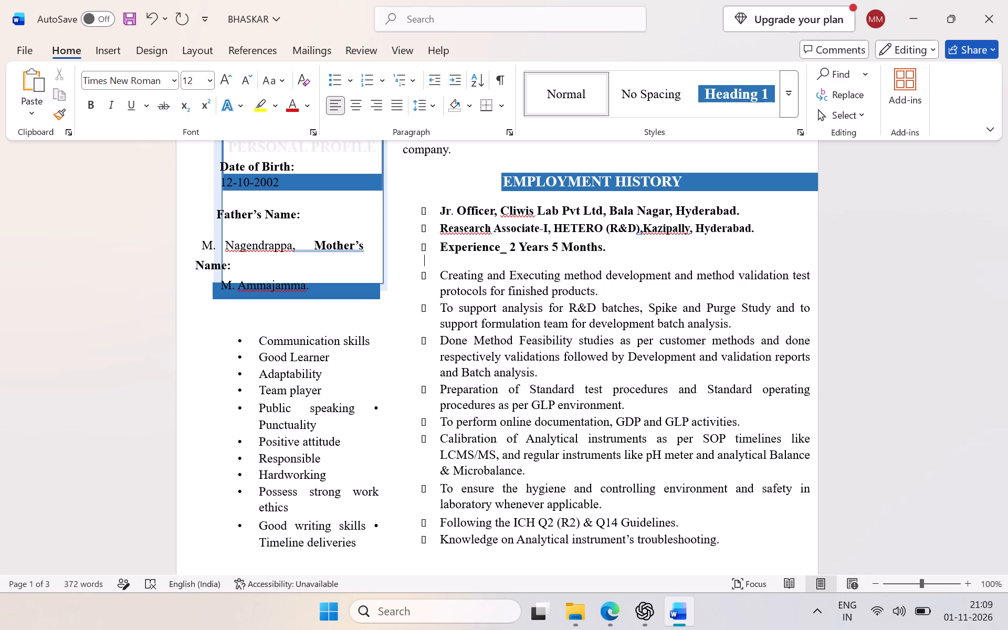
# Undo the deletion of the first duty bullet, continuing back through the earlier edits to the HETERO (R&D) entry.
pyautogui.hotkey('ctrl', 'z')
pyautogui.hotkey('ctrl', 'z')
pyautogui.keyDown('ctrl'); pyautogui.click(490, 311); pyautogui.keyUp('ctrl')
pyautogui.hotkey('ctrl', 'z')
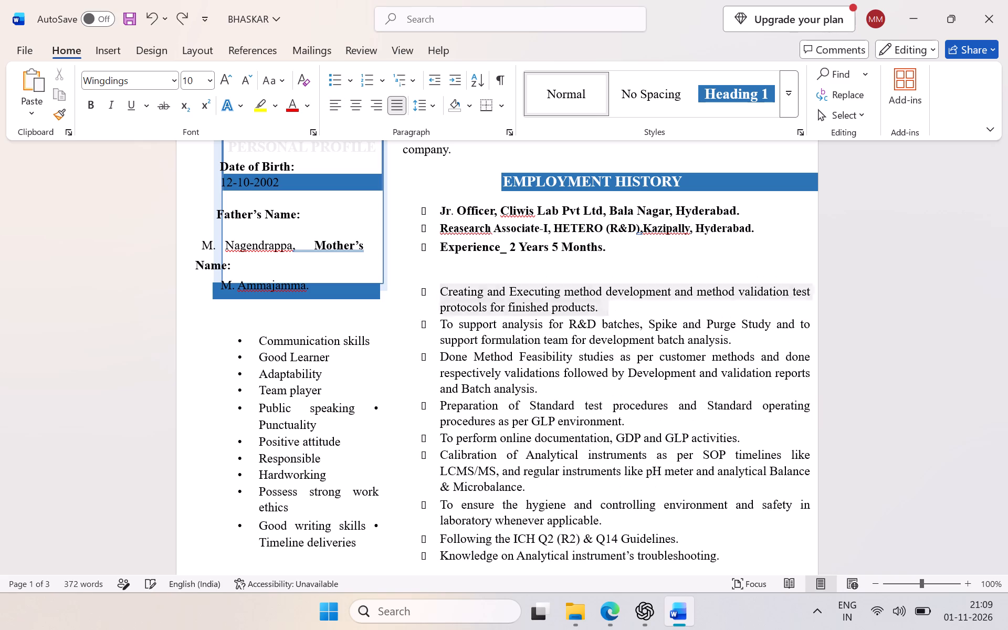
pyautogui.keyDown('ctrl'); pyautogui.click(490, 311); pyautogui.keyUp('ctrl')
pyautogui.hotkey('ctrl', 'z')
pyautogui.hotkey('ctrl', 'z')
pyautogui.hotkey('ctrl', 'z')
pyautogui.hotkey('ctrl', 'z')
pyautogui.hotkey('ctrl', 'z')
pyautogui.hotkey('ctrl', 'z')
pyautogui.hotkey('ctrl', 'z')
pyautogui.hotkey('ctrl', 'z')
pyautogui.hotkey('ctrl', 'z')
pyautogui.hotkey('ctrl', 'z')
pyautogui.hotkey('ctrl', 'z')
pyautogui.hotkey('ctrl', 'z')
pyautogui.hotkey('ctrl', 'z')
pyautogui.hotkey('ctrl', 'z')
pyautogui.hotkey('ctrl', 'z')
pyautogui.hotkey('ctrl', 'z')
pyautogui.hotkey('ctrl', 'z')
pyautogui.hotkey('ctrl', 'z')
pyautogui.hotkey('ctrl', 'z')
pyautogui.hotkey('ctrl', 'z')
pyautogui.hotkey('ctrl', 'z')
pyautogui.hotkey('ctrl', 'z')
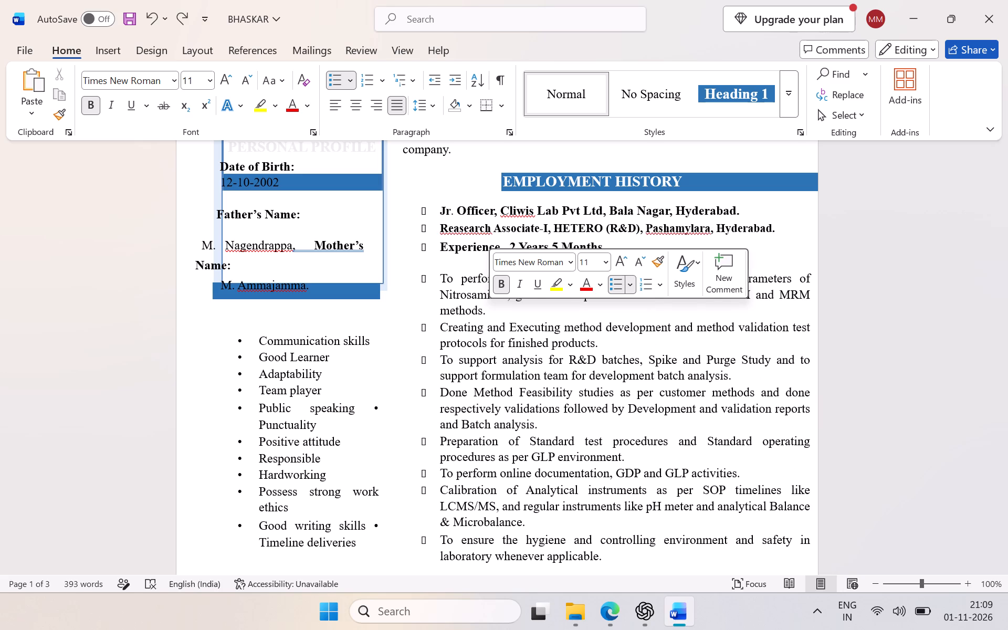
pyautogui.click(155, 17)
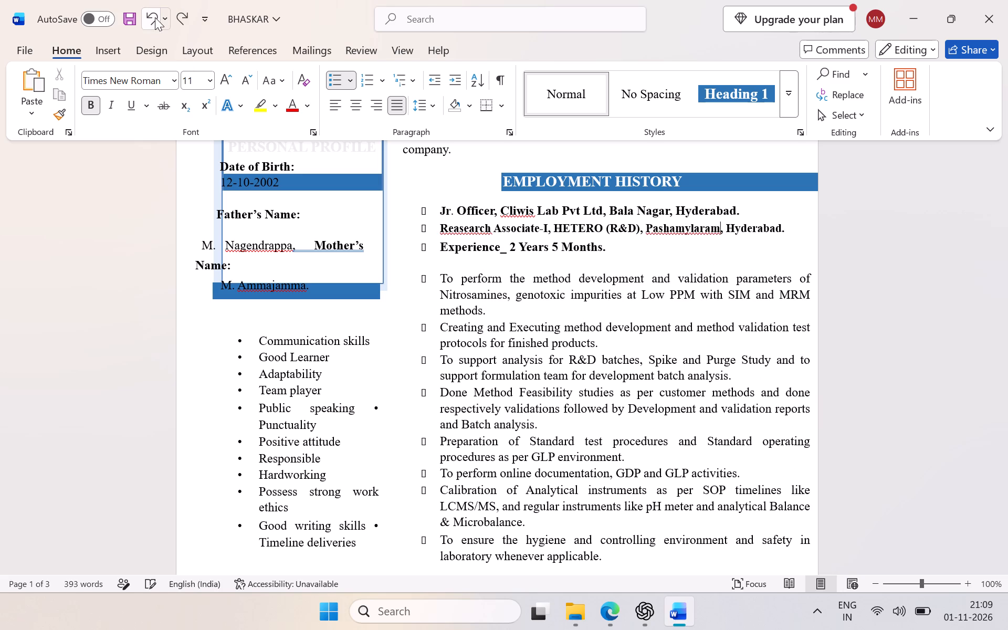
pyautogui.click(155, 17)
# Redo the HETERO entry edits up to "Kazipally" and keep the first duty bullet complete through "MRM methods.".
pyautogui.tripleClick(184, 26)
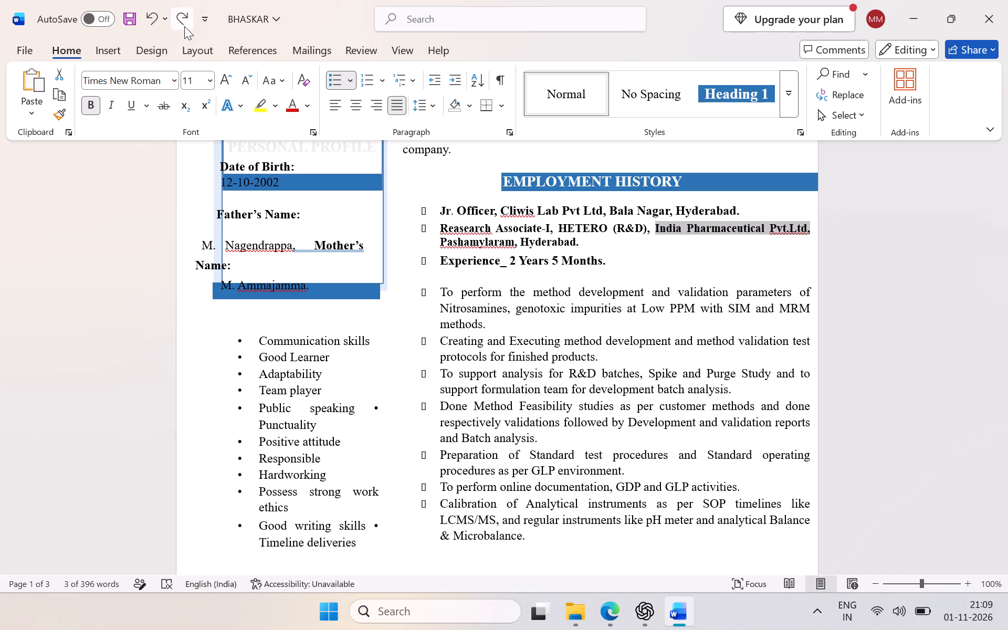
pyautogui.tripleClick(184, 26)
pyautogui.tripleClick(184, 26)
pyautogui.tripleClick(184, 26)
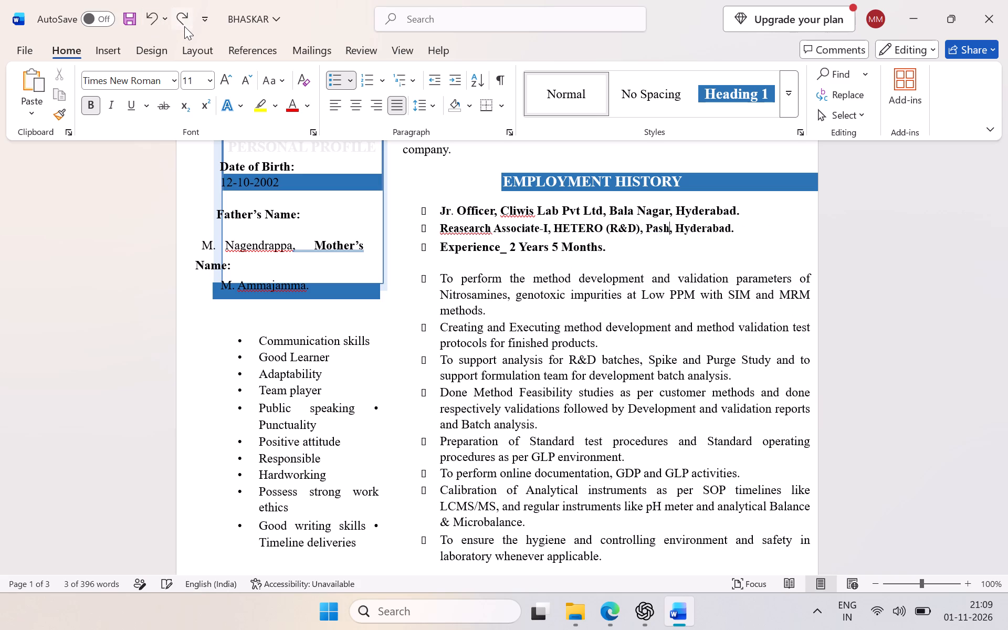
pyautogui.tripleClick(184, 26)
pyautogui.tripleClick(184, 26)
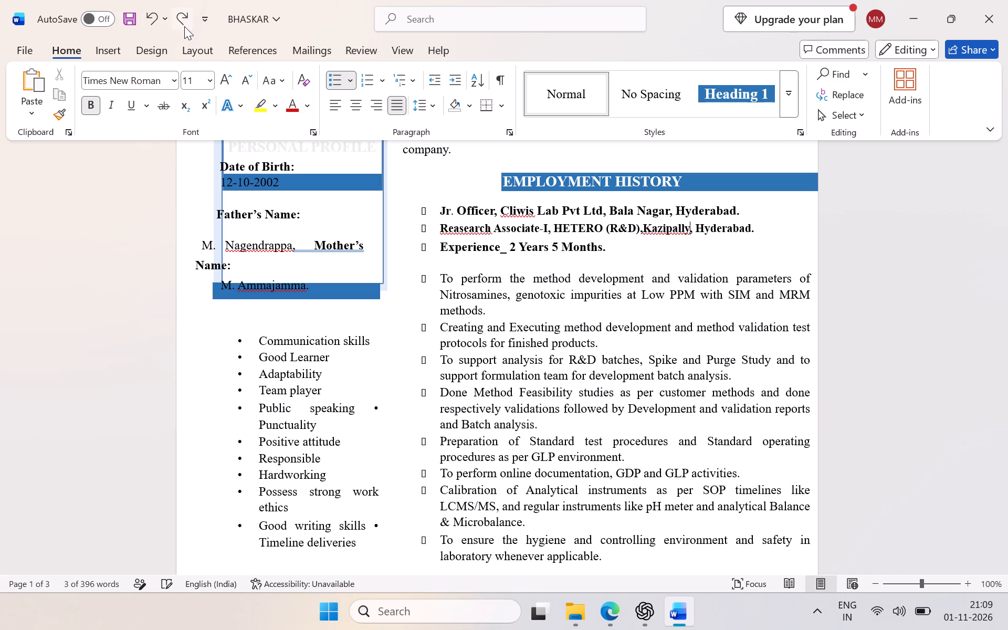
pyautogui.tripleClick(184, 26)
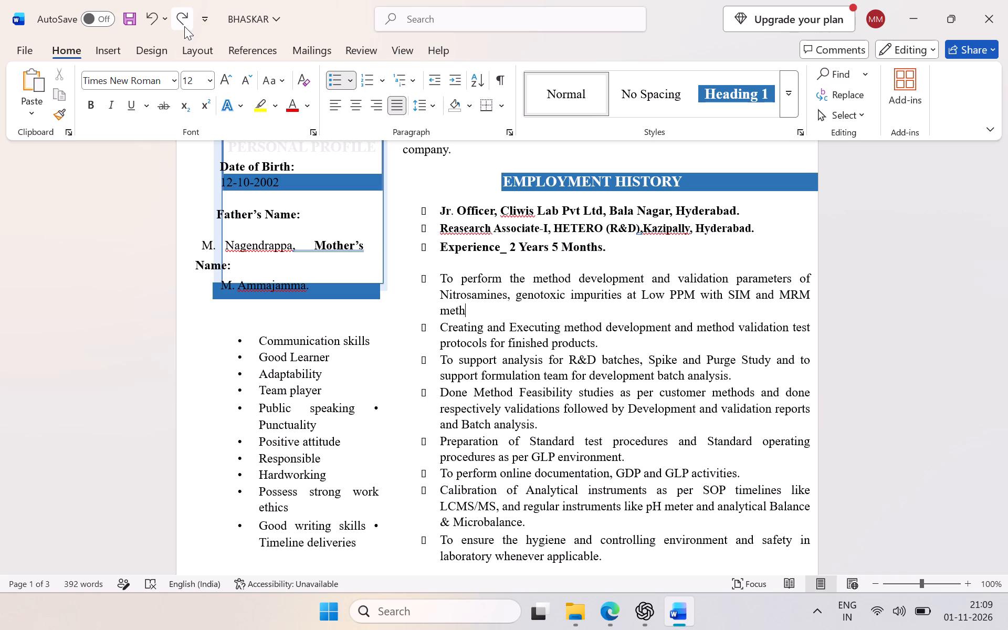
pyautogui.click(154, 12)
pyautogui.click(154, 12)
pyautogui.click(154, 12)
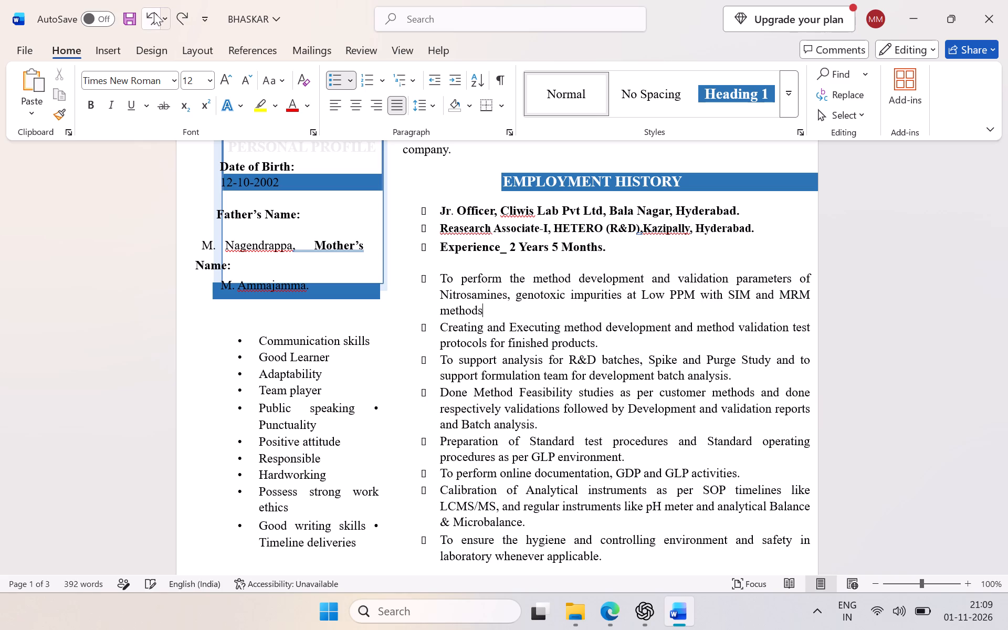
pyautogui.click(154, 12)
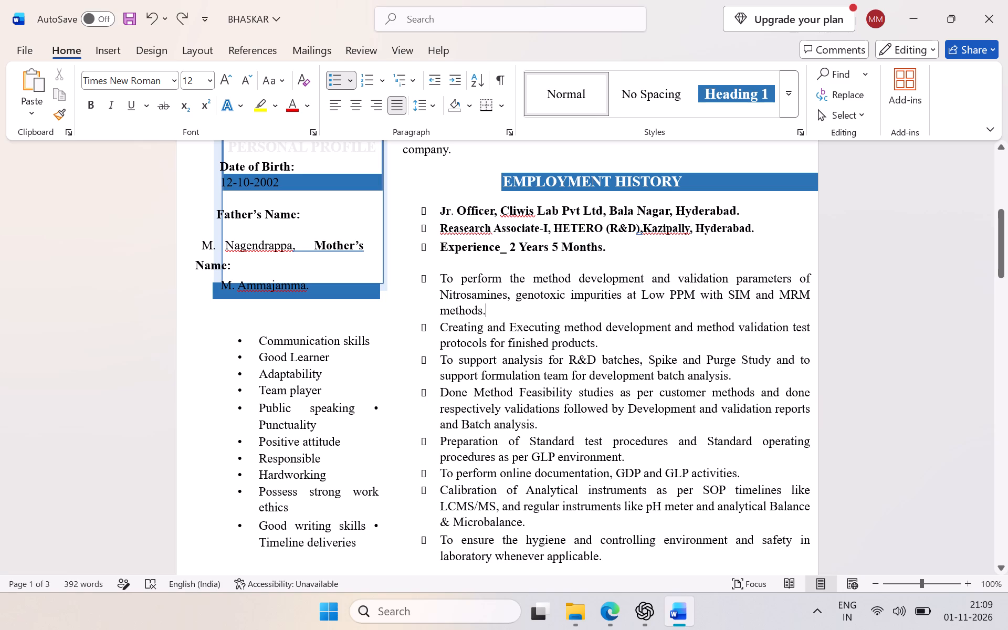
# Delete "and validation parameters" from the first duty bullet, leaving "To perform the method development of Nitrosamines" with single spacing.
pyautogui.click(794, 280)
pyautogui.press('BackSpace')
pyautogui.press('BackSpace')
pyautogui.press('BackSpace')
pyautogui.press('BackSpace')
pyautogui.press('BackSpace')
pyautogui.press('BackSpace')
pyautogui.press('BackSpace')
pyautogui.press('BackSpace')
pyautogui.press('BackSpace')
pyautogui.press('BackSpace')
pyautogui.press('BackSpace')
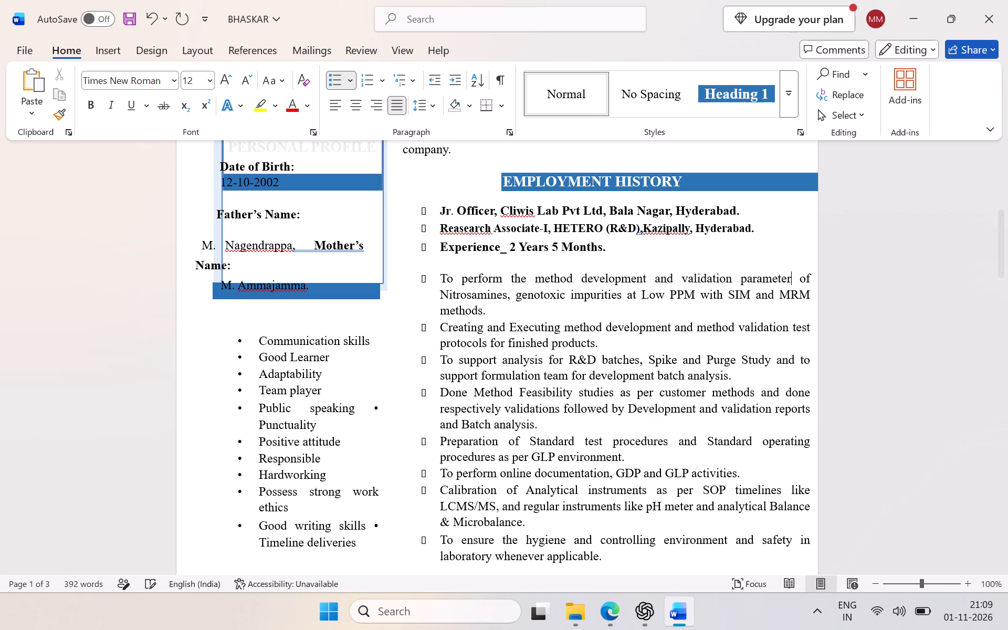
pyautogui.press('BackSpace')
pyautogui.press('BackSpace')
pyautogui.press('BackSpace')
pyautogui.press('BackSpace')
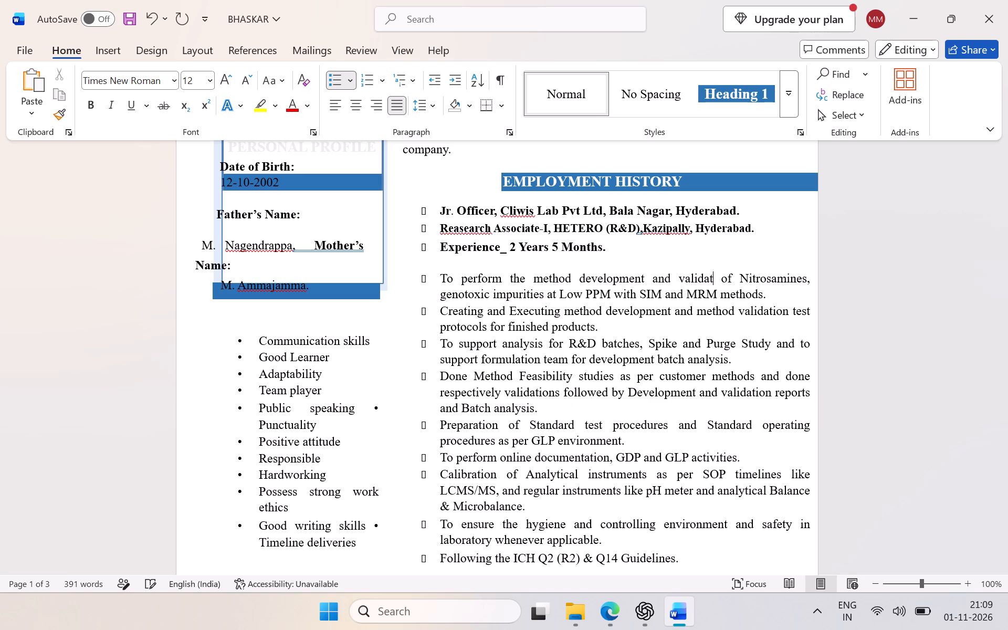
pyautogui.press('BackSpace')
pyautogui.press('BackSpace')
pyautogui.press('BackSpace')
pyautogui.press('BackSpace')
pyautogui.press('BackSpace')
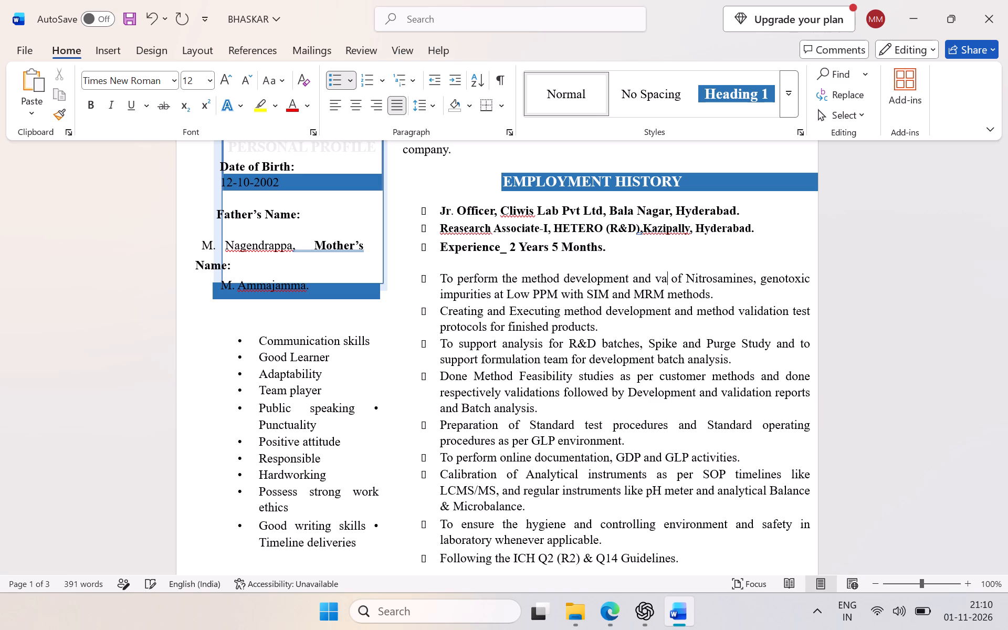
pyautogui.press('BackSpace')
pyautogui.press('BackSpace')
pyautogui.press('BackSpace')
pyautogui.press('BackSpace')
pyautogui.press('BackSpace')
pyautogui.press('BackSpace')
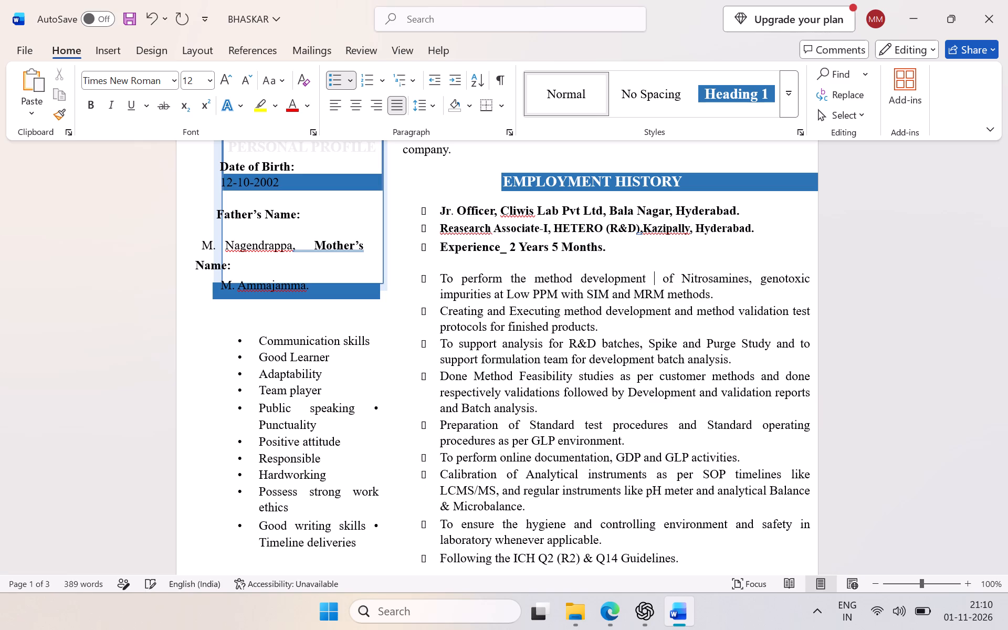
pyautogui.press('BackSpace')
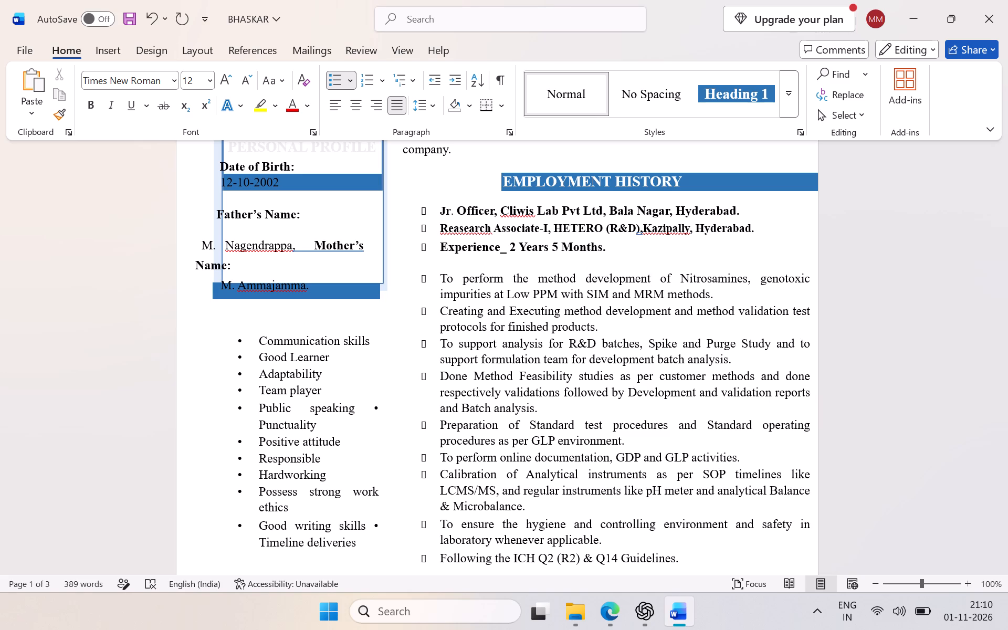
pyautogui.press('Right')
pyautogui.press('BackSpace')
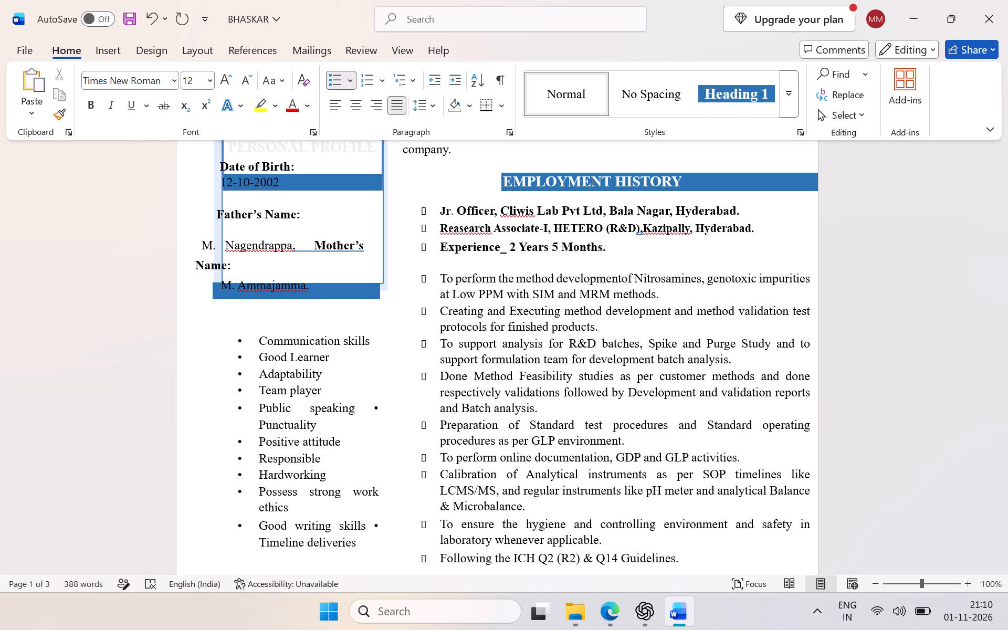
pyautogui.press('space')
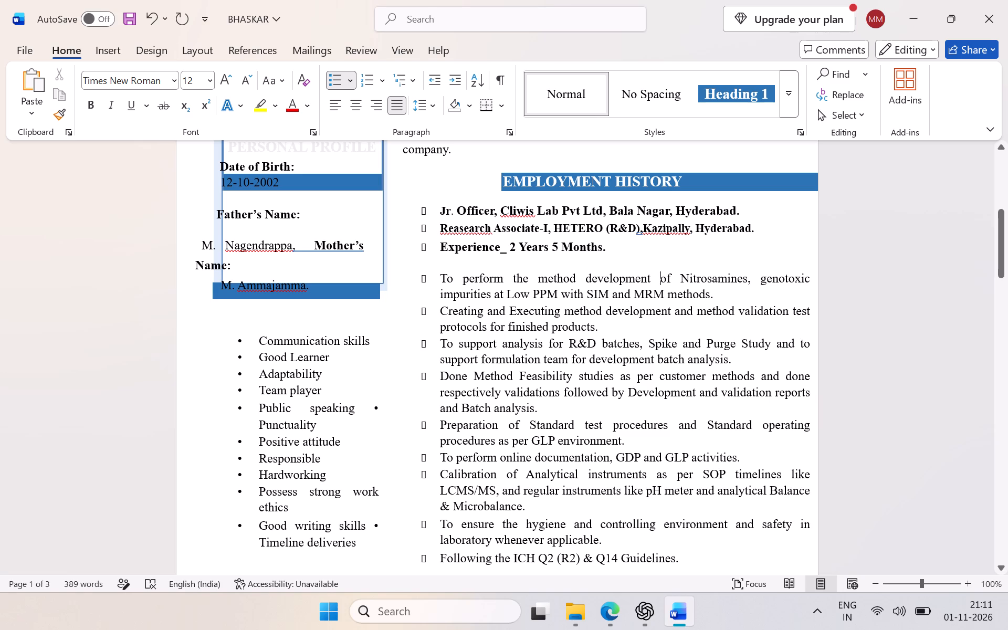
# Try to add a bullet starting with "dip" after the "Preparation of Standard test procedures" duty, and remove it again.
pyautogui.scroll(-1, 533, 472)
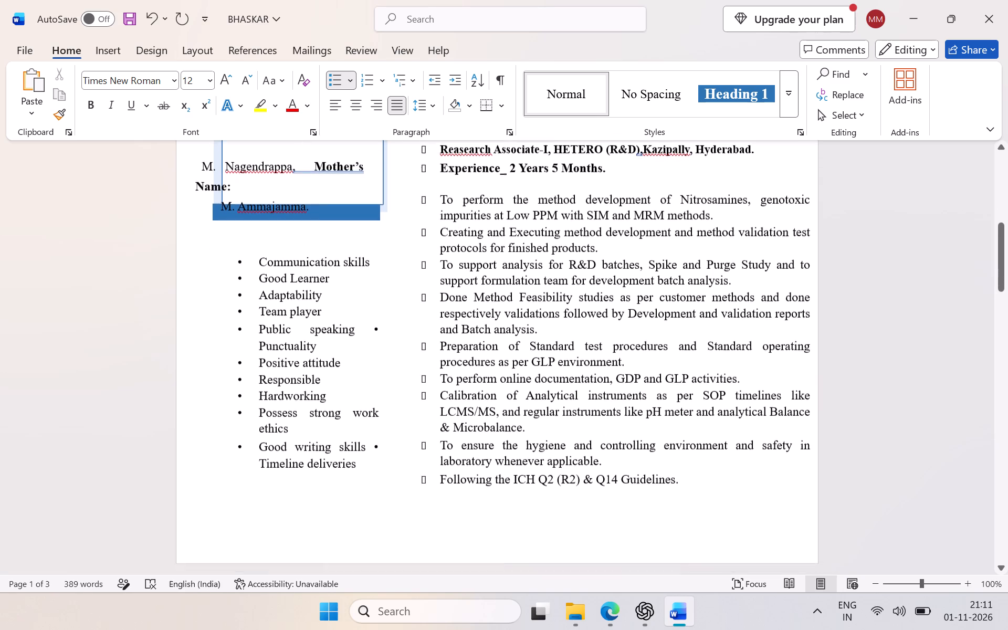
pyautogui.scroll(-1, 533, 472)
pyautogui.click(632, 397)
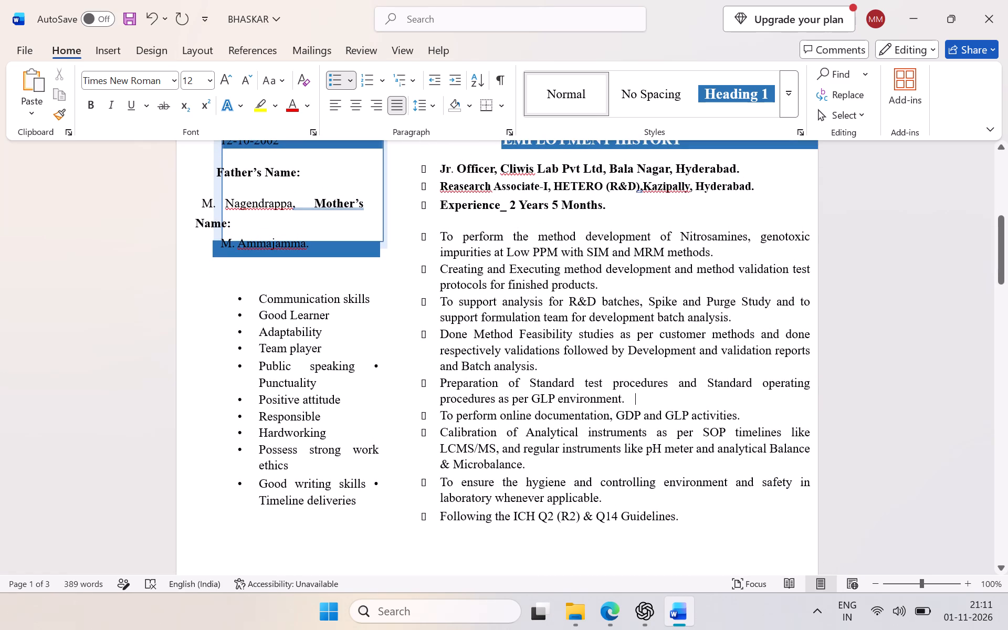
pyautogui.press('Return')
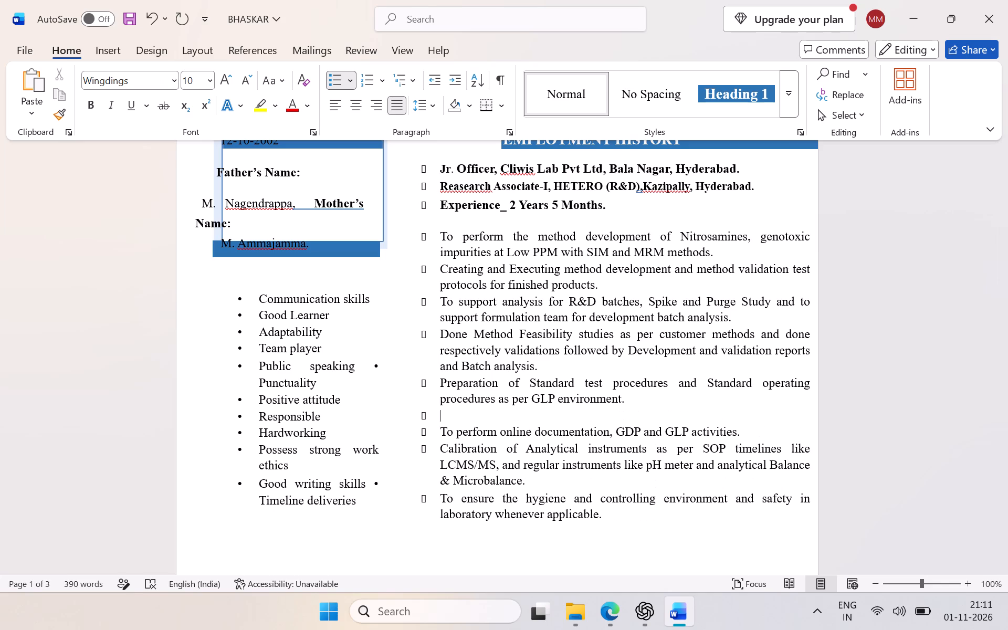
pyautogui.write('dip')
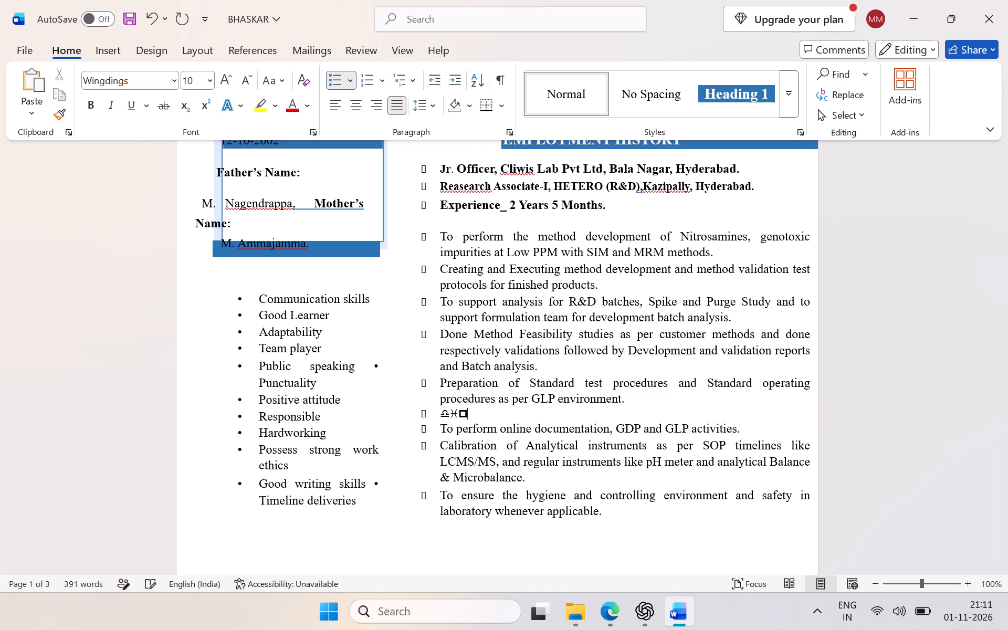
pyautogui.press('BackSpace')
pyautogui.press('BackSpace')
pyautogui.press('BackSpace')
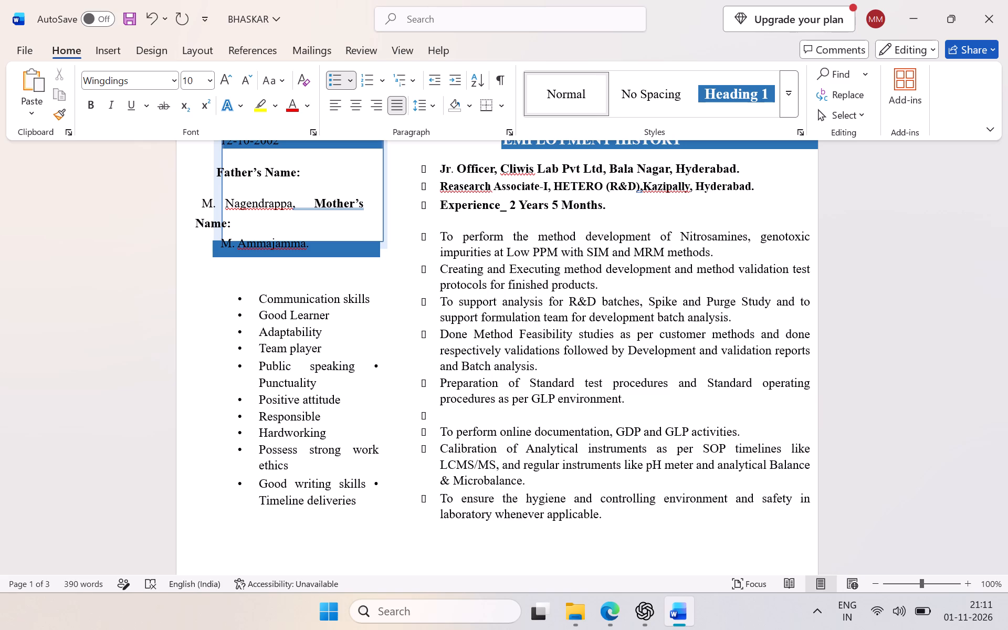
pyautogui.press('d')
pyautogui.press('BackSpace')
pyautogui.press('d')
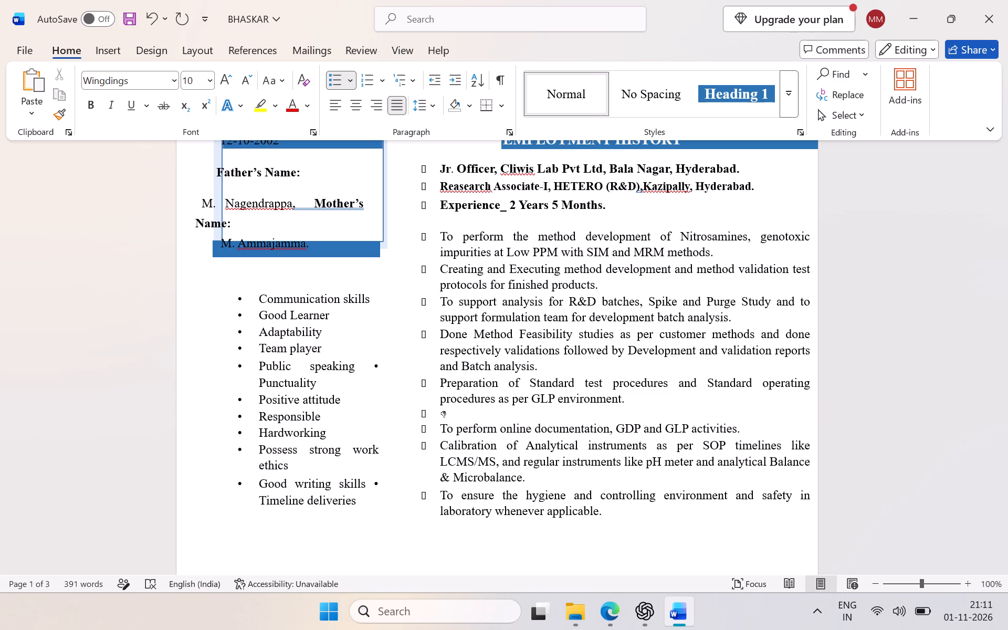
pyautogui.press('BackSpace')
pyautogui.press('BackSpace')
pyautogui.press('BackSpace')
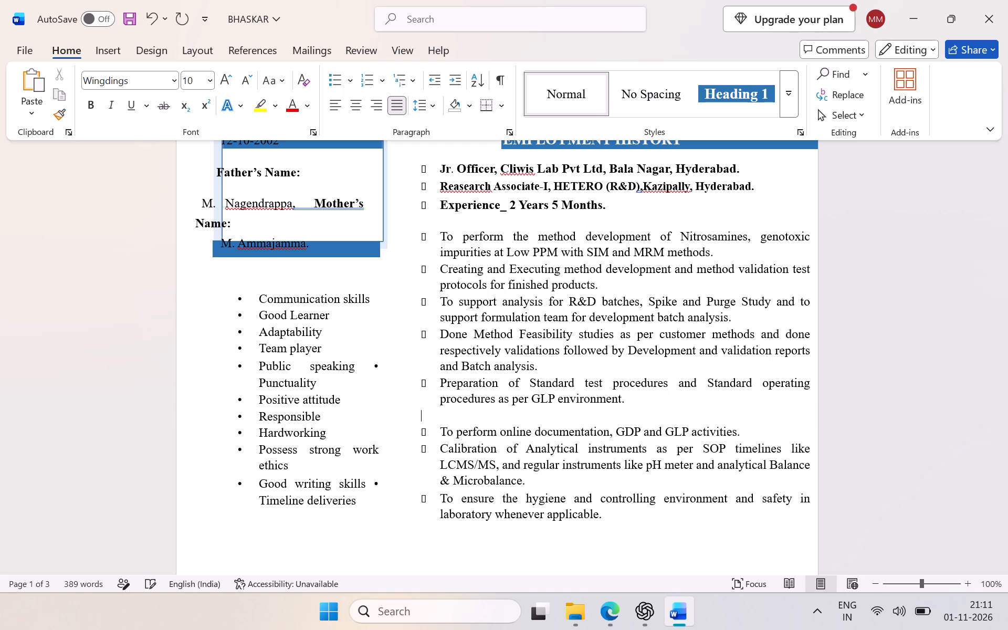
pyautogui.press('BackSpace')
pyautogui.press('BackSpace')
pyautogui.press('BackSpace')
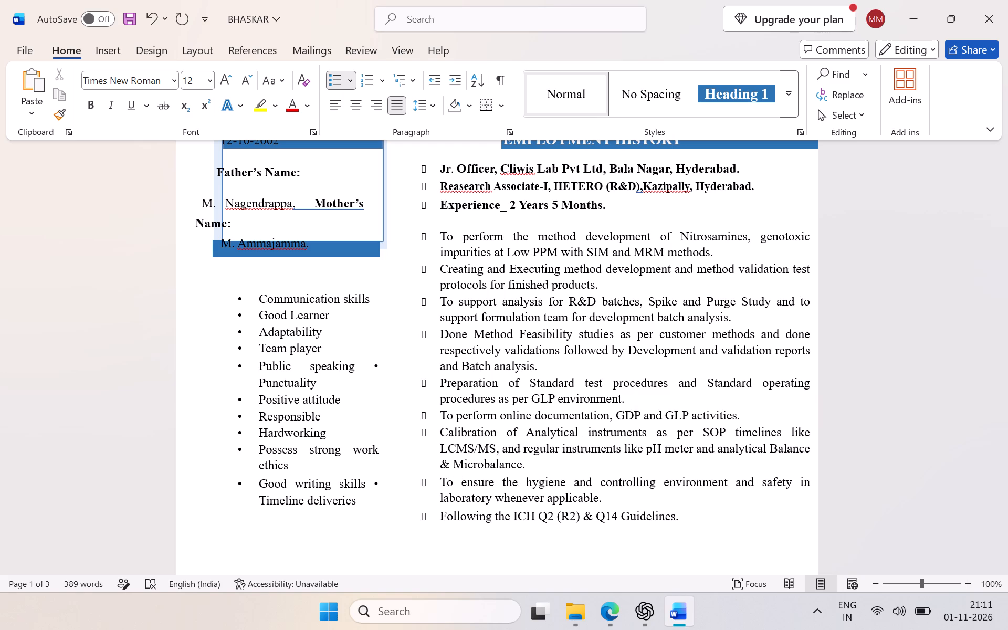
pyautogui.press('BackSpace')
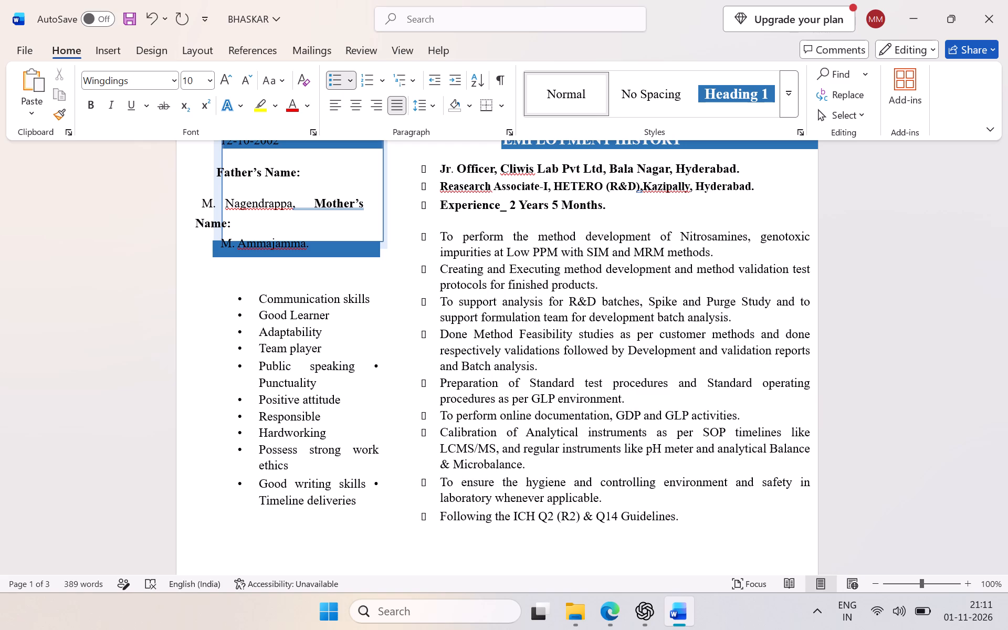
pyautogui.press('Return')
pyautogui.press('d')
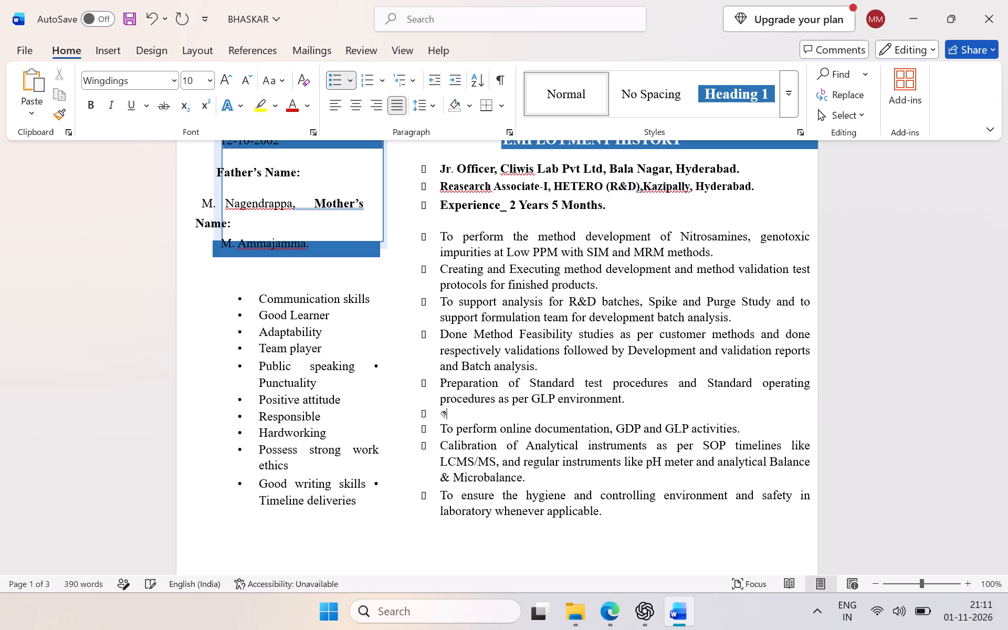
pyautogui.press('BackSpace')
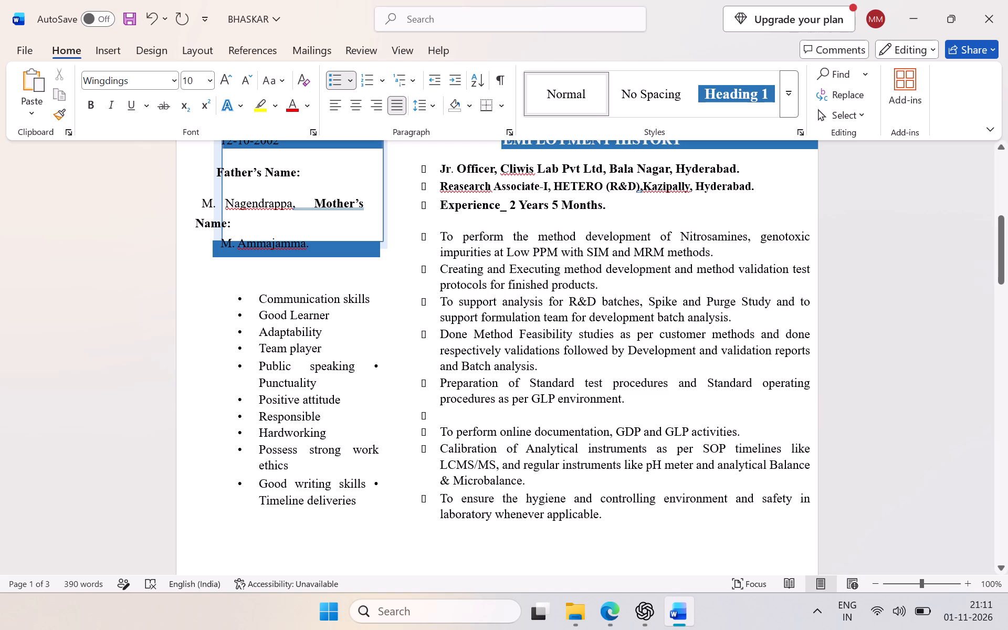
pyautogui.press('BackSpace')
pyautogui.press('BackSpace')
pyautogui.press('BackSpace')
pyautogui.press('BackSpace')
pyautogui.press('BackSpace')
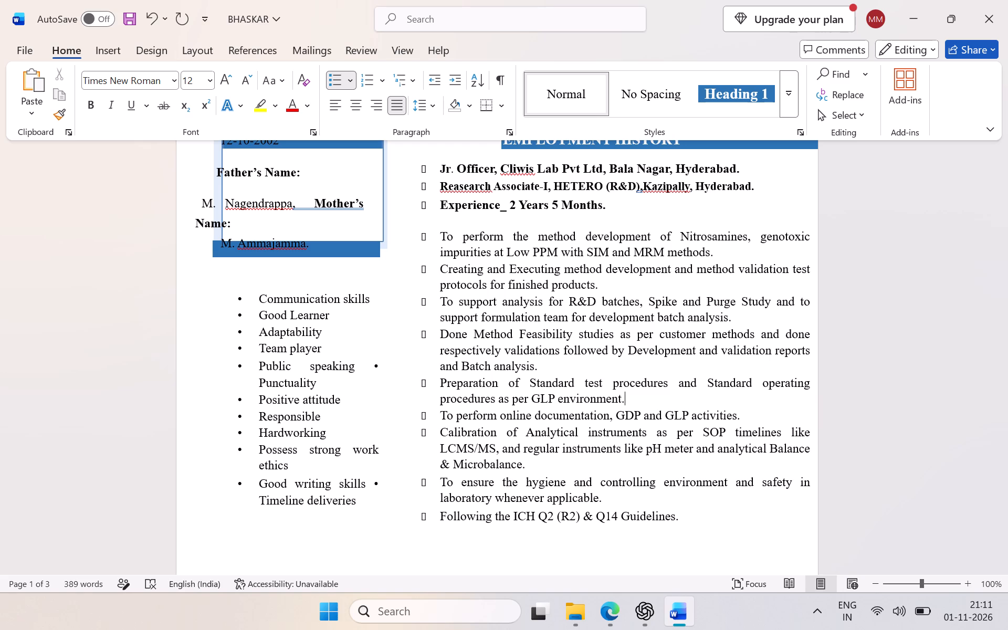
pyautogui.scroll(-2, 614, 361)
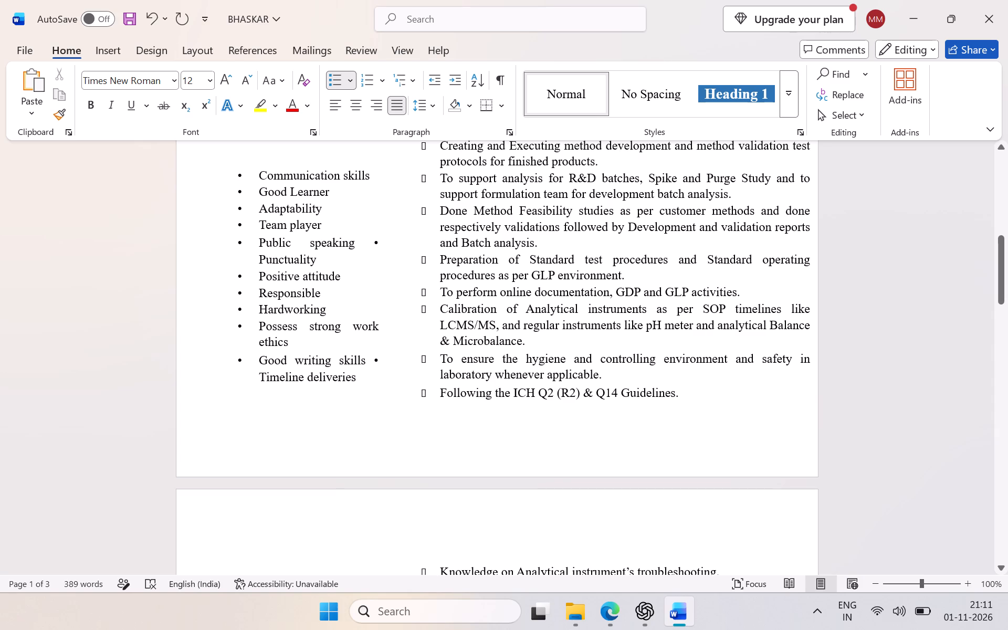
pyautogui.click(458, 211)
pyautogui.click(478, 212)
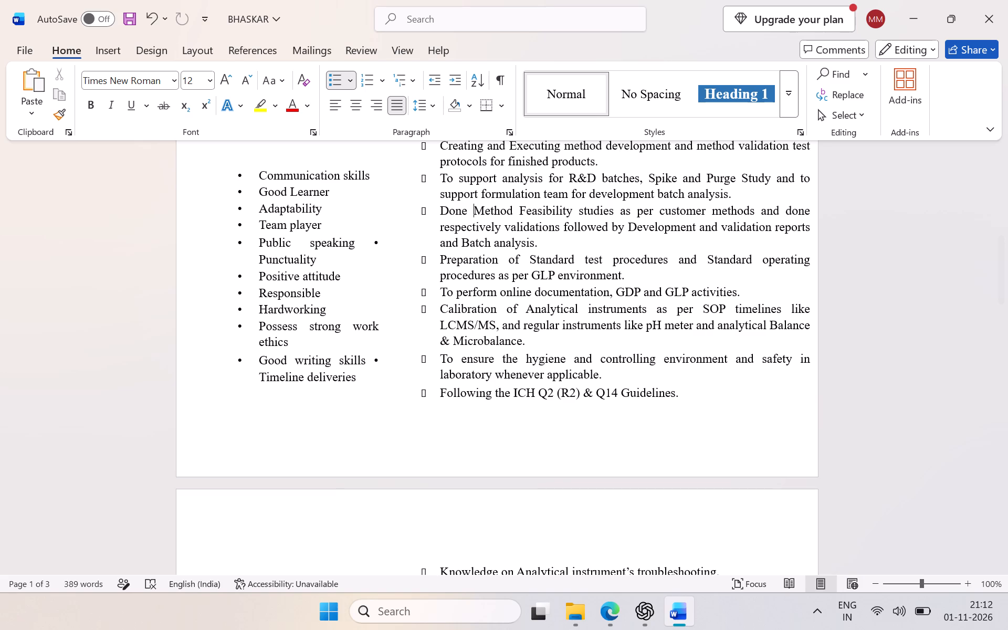
# Add an empty bullet below the "To ensure the hygiene and controlling environment" duty in the employment history.
pyautogui.scroll(1, 547, 248)
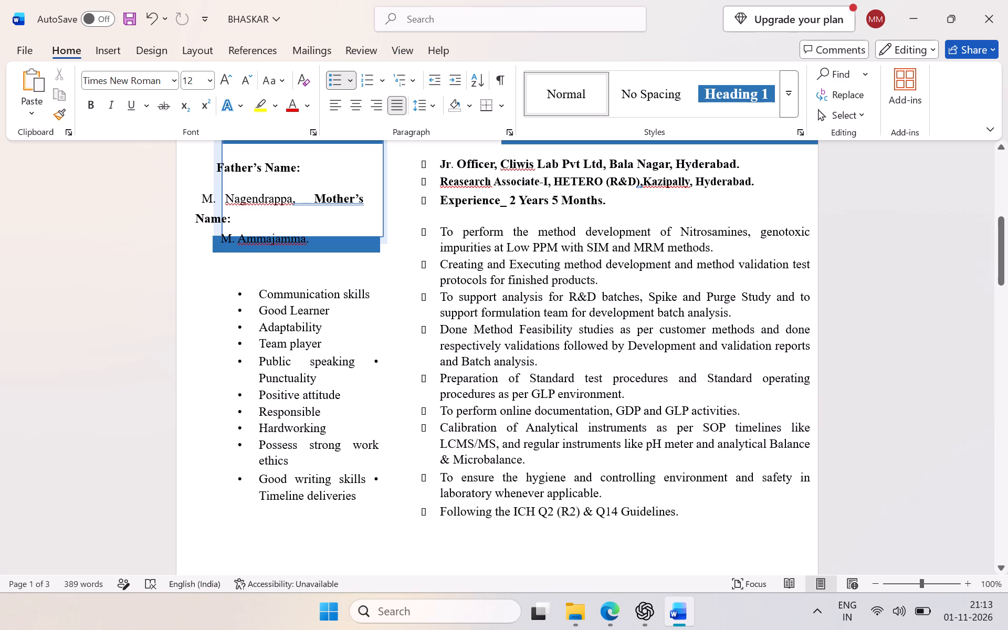
pyautogui.click(612, 494)
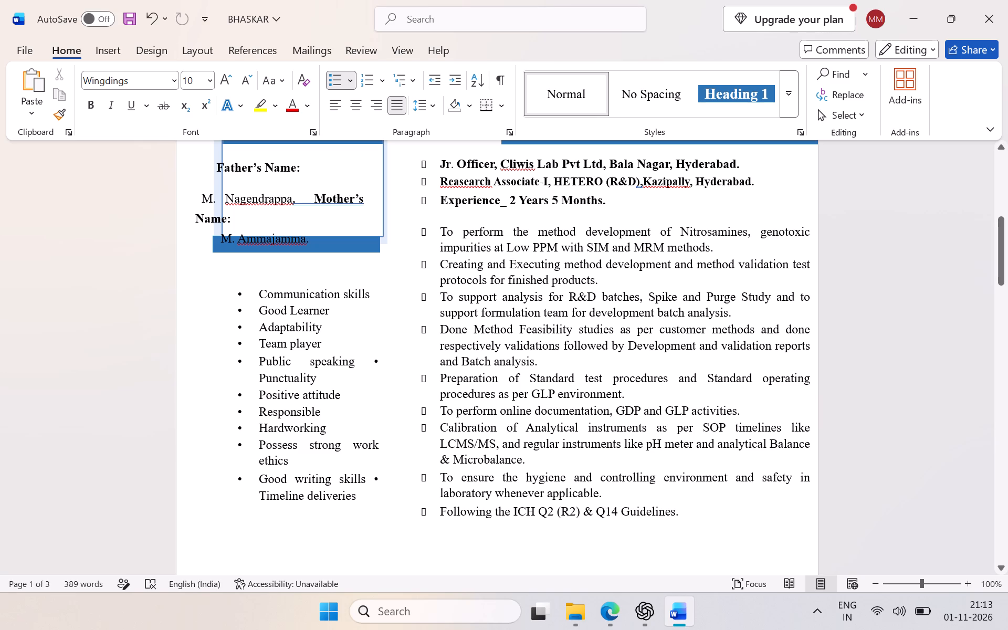
pyautogui.click(598, 493)
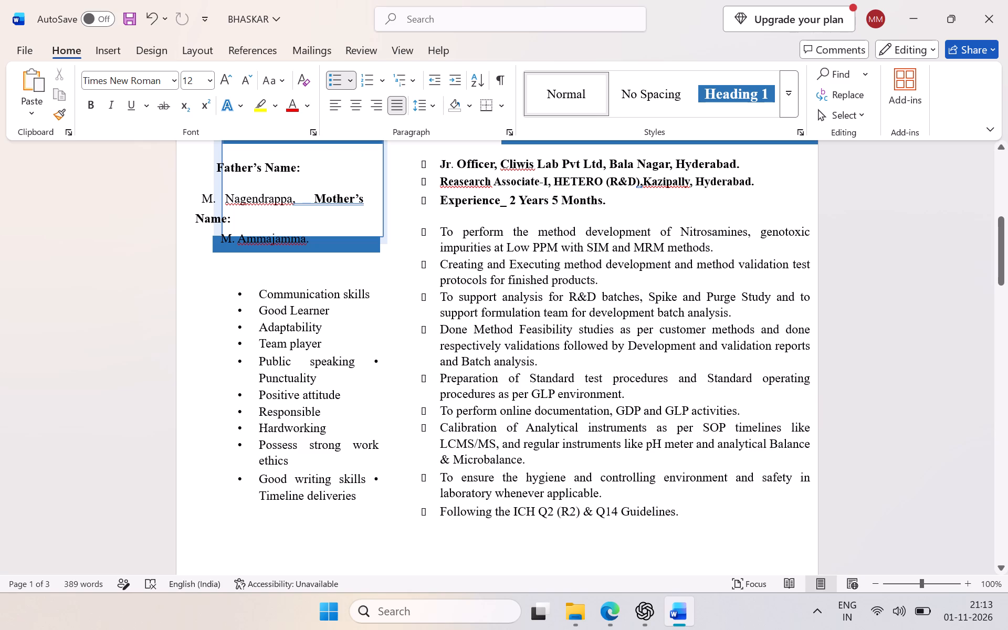
pyautogui.press('Right')
pyautogui.press('Return')
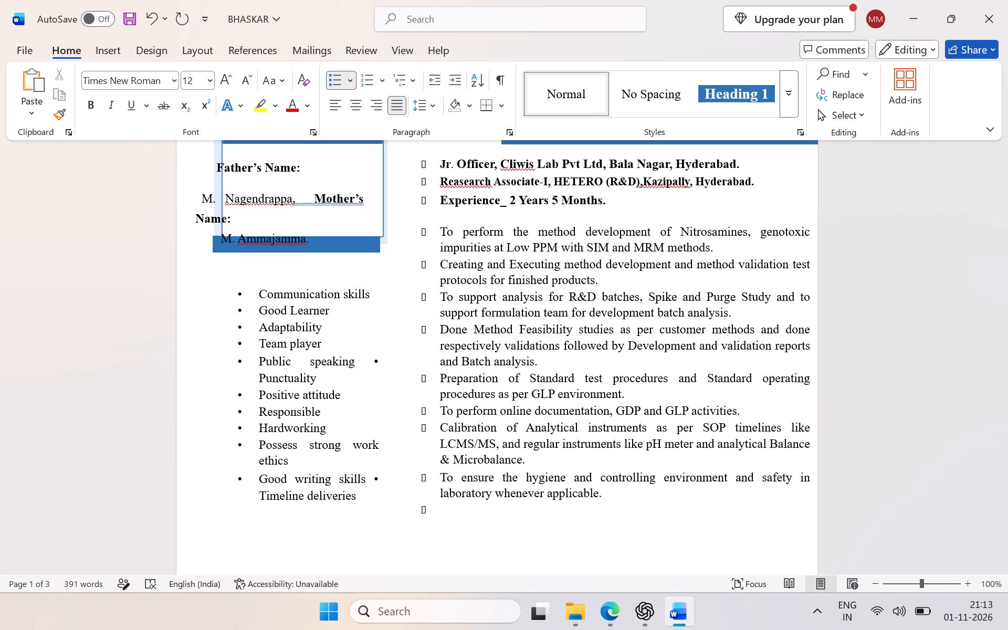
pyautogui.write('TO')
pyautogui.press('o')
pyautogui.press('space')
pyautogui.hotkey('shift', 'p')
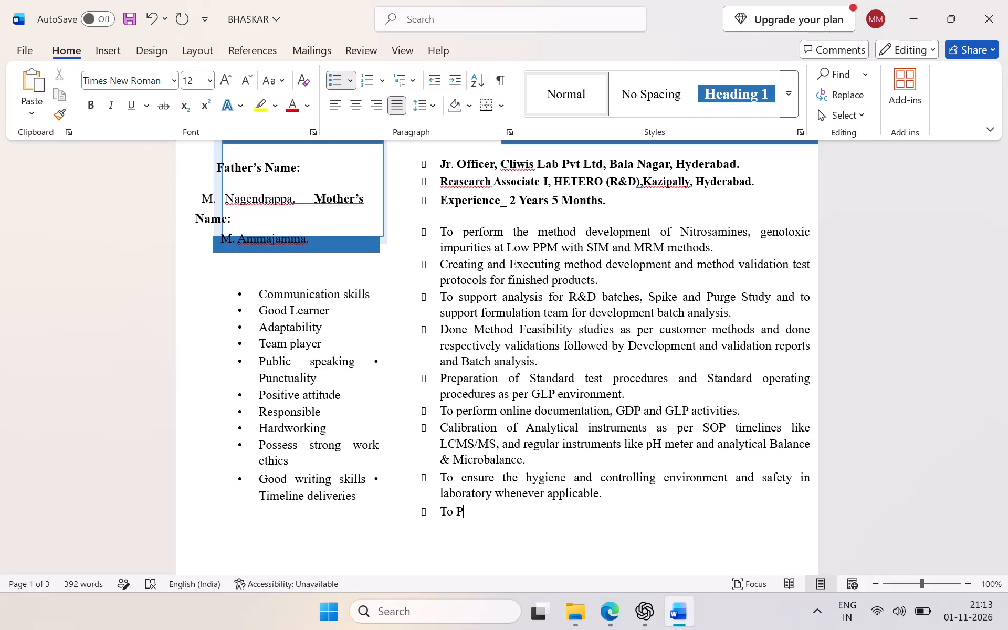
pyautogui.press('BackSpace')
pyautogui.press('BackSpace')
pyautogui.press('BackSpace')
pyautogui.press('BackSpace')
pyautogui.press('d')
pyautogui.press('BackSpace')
# Enter "Dip Mass And Unknown Peak Identification" as the text of the empty duty bullet.
pyautogui.write('Dip')
pyautogui.press('space')
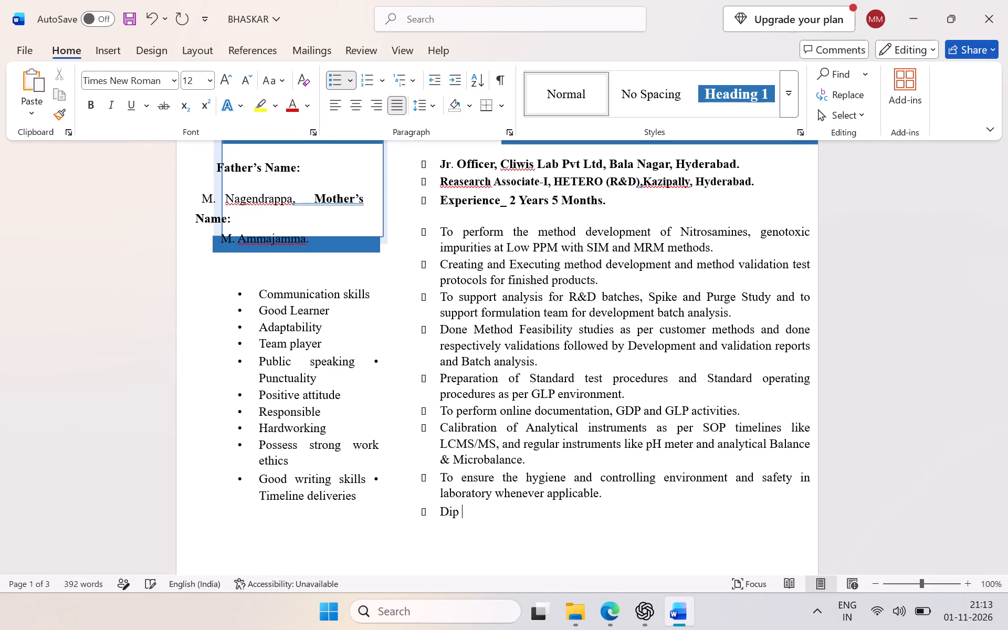
pyautogui.write('Mass')
pyautogui.press('space')
pyautogui.write('And')
pyautogui.press('space')
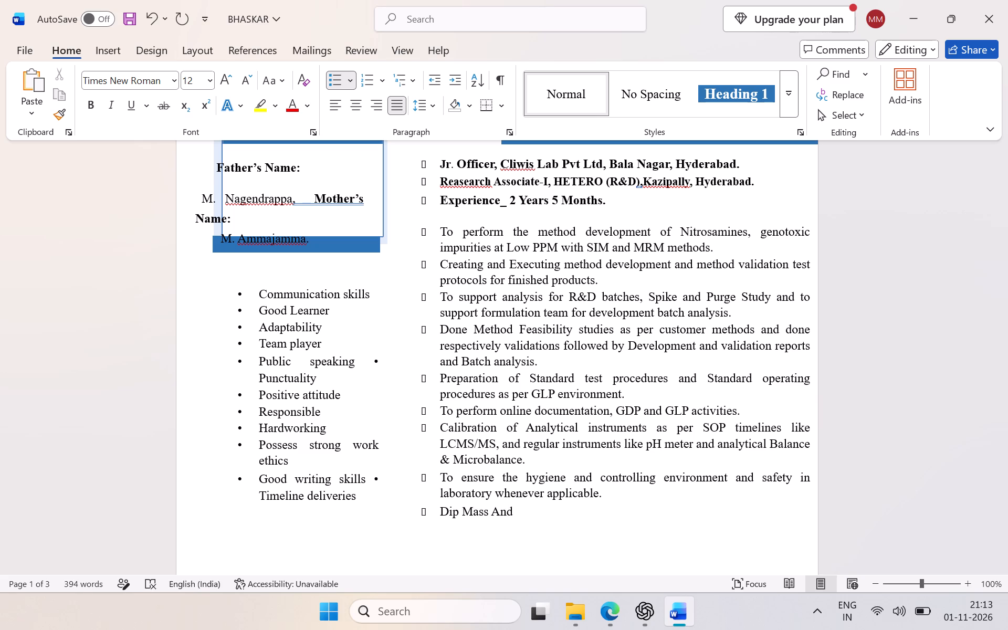
pyautogui.write('Unk')
pyautogui.write('no')
pyautogui.write('wn')
pyautogui.press('space')
pyautogui.write('Pea')
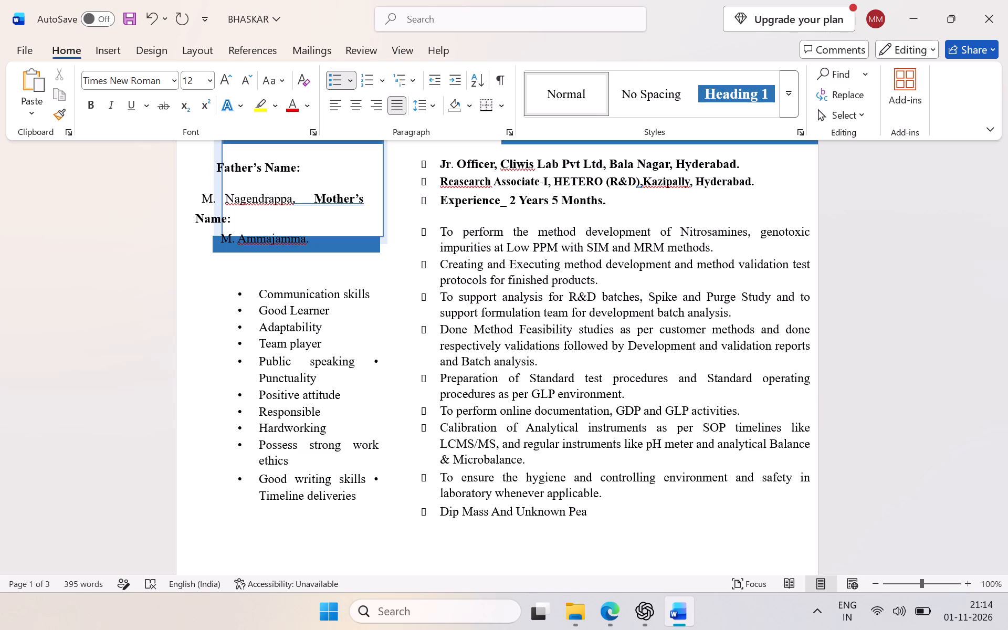
pyautogui.write('k')
pyautogui.press('space')
pyautogui.write('Identi')
pyautogui.write('fication')
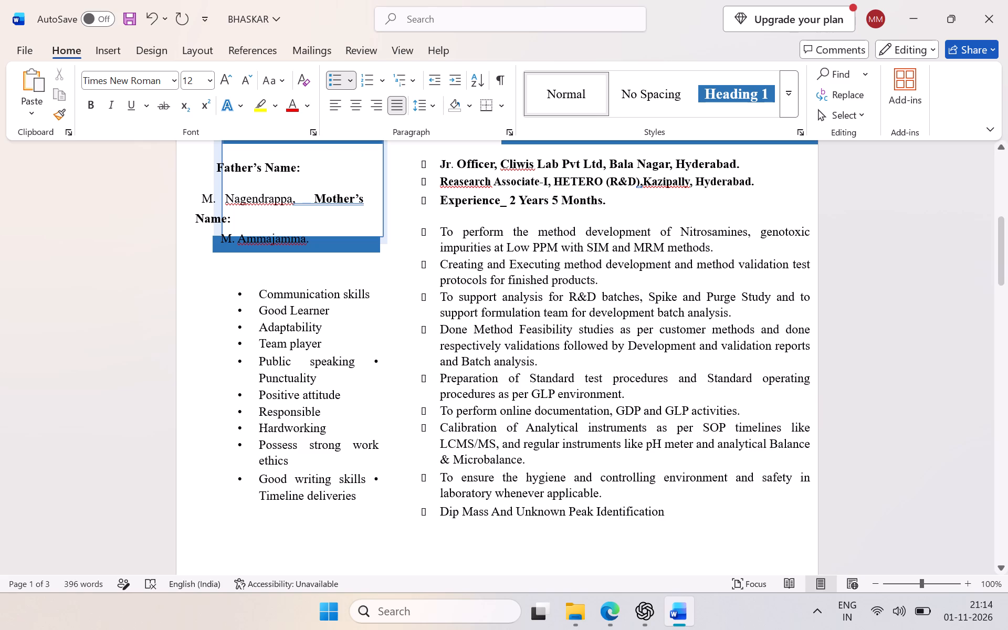
# Review the résumé layout from the last duty bullets through INSTRUMENTS HANDLED and back to the start of the first page.
pyautogui.scroll(-2, 604, 421)
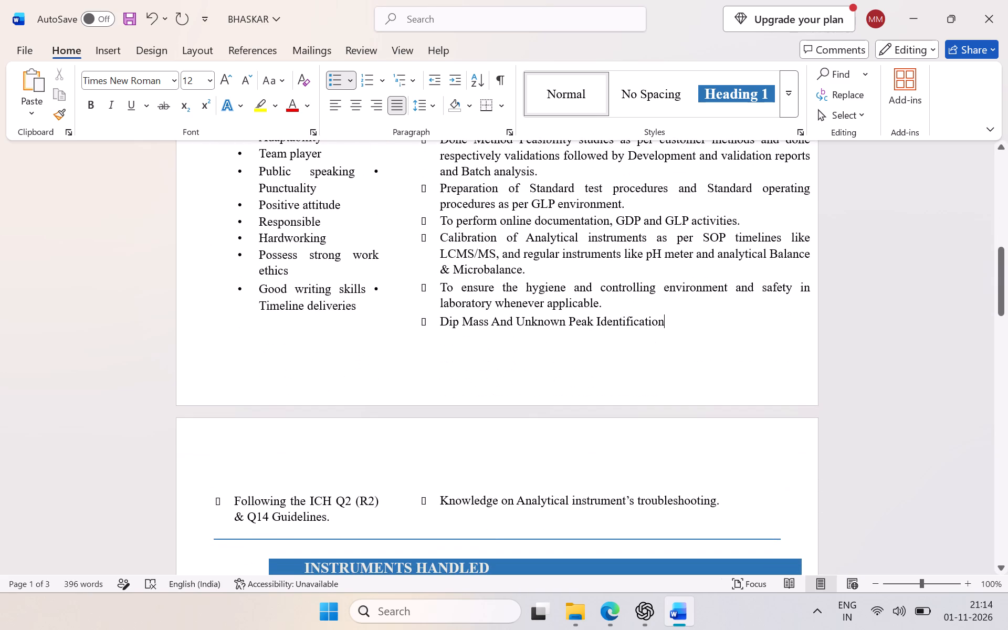
pyautogui.scroll(-1, 604, 421)
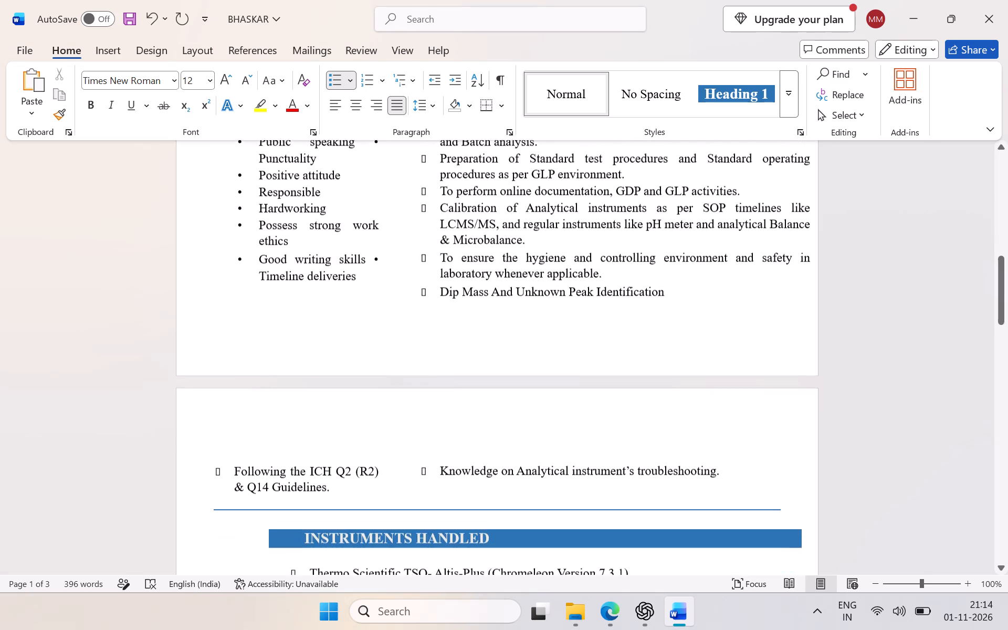
pyautogui.scroll(-1, 604, 421)
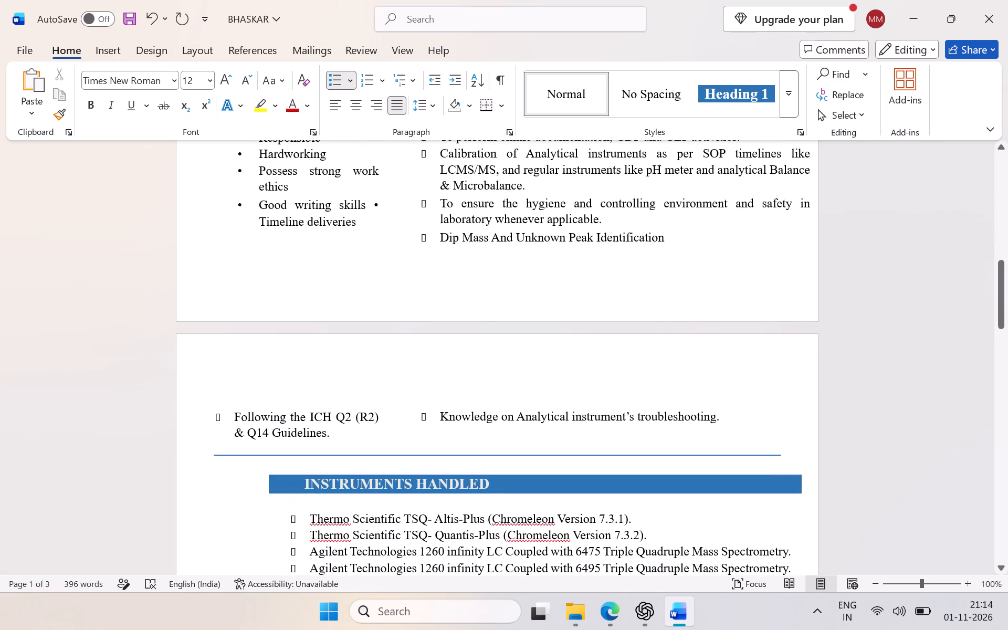
pyautogui.scroll(-2, 604, 421)
pyautogui.scroll(4, 604, 421)
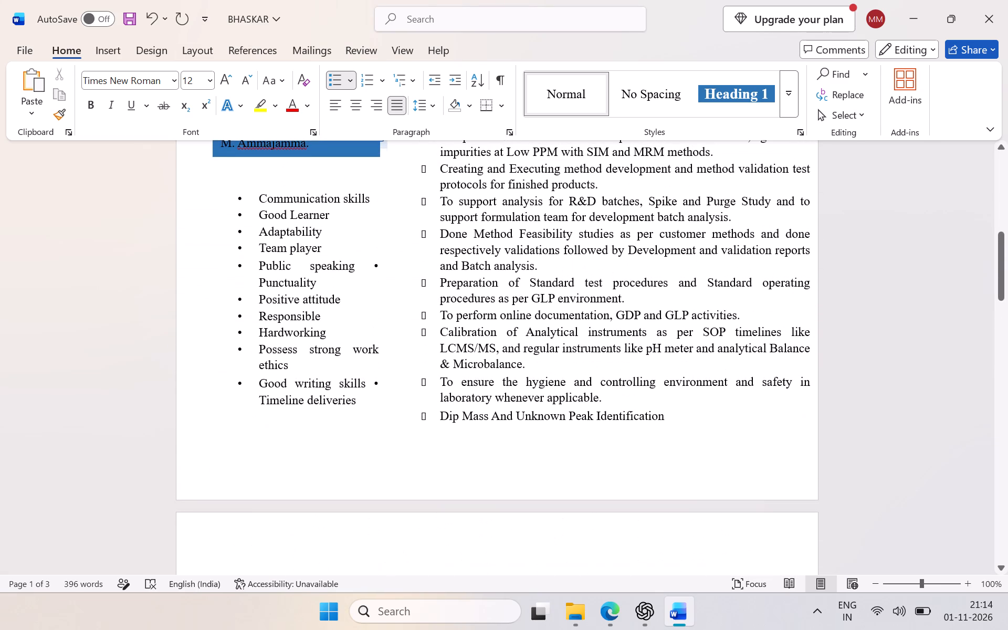
pyautogui.scroll(4, 604, 421)
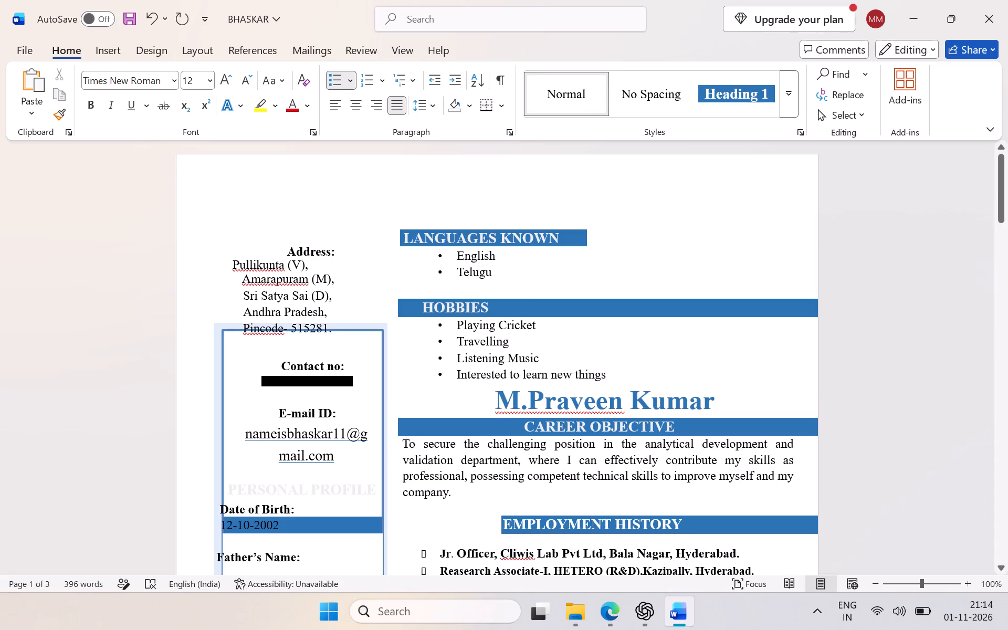
# Remove the blank line between the "Telugu" bullet and the HOBBIES heading.
pyautogui.click(483, 291)
pyautogui.press('BackSpace')
pyautogui.press('BackSpace')
pyautogui.press('BackSpace')
pyautogui.press('BackSpace')
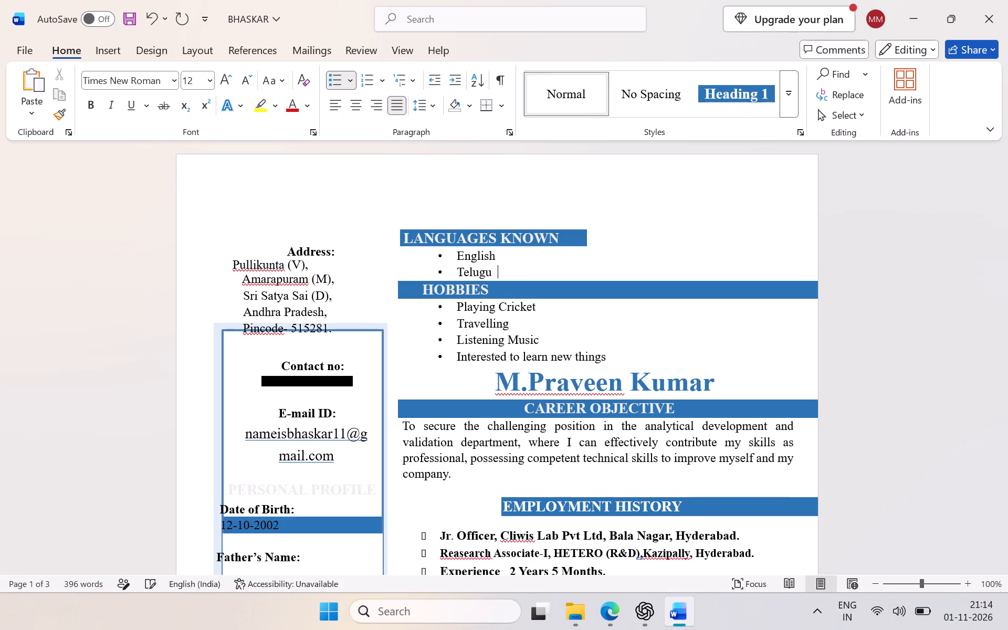
# Change the first Agilent bullet under INSTRUMENTS HANDLED to read "1290 infinity-II LC Coupled with 647O".
pyautogui.scroll(-1, 477, 394)
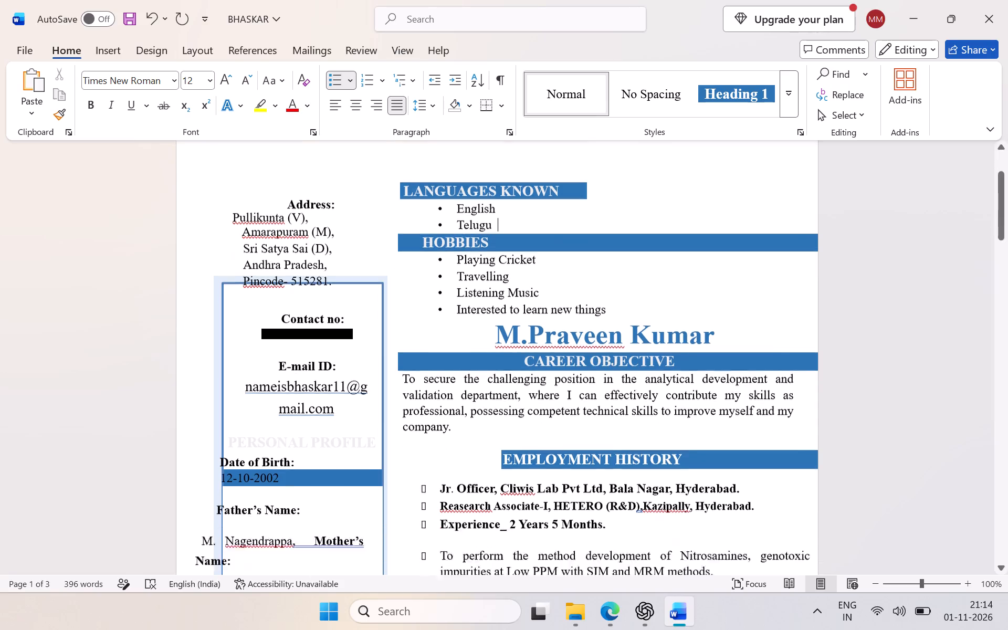
pyautogui.scroll(-8, 477, 394)
pyautogui.scroll(2, 477, 394)
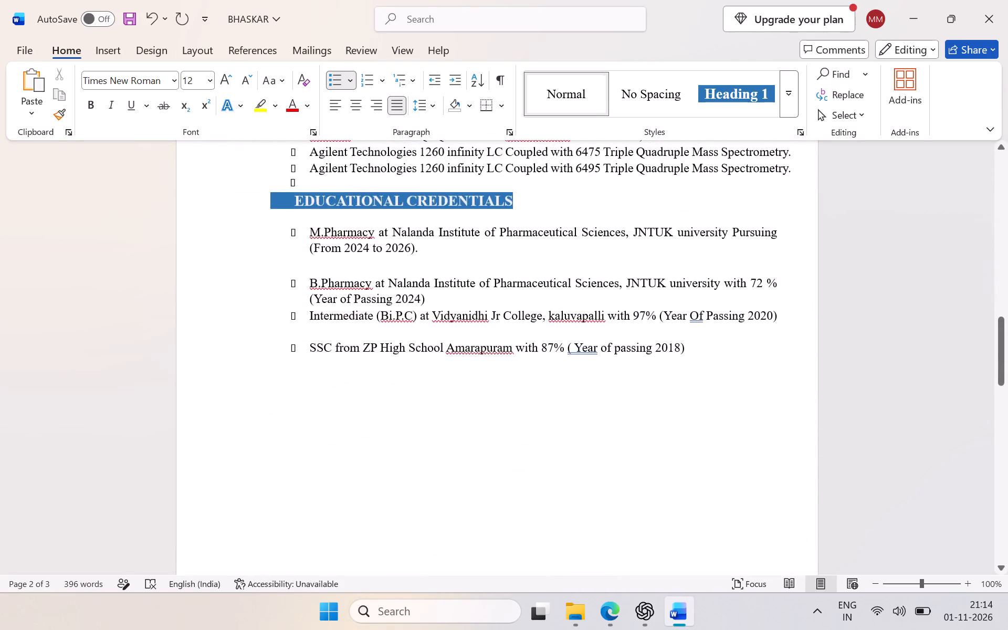
pyautogui.scroll(1, 477, 394)
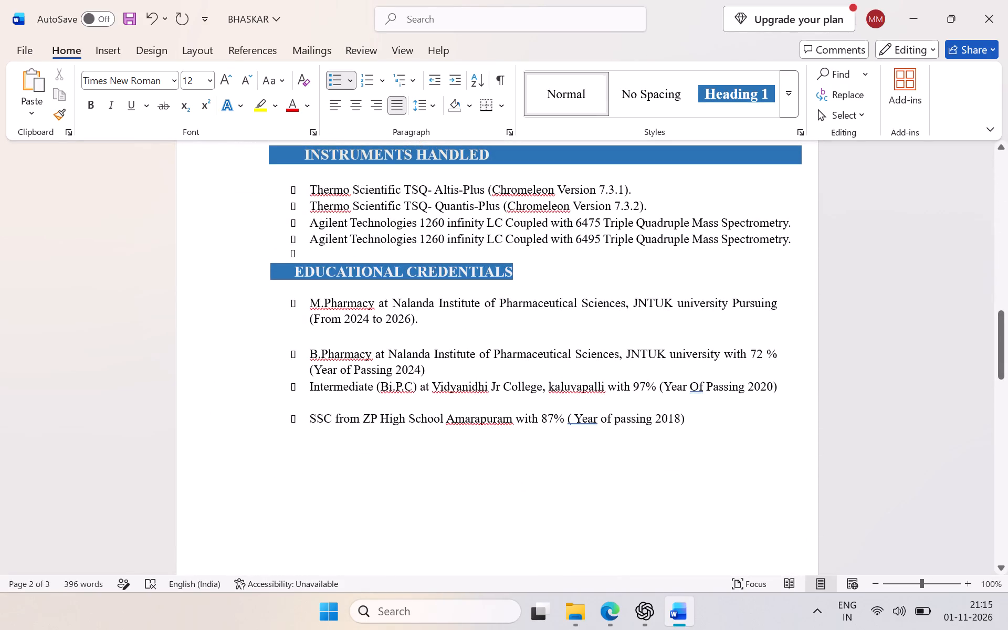
pyautogui.scroll(1, 398, 298)
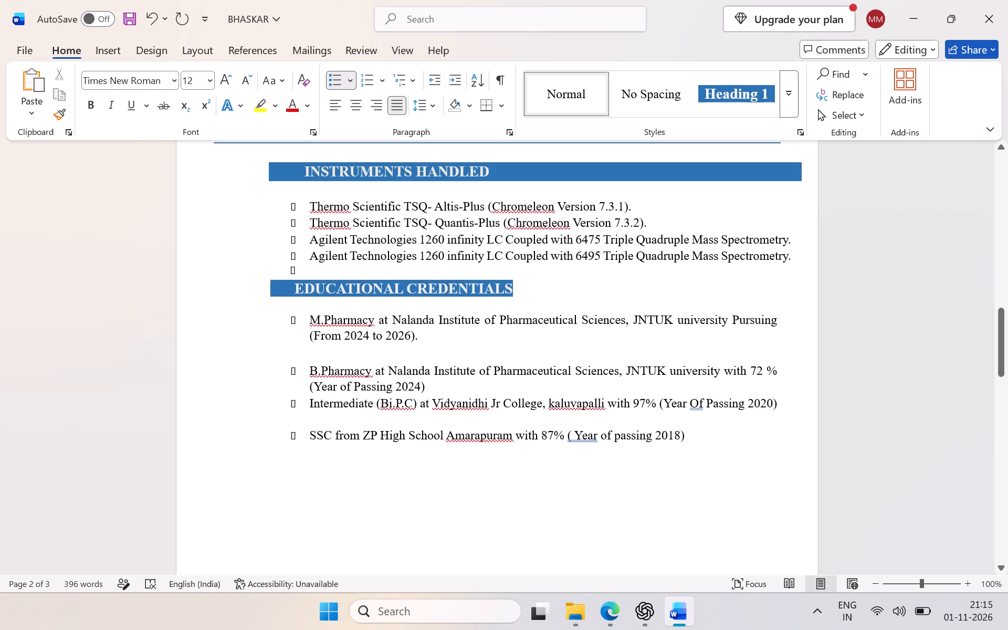
pyautogui.click(437, 238)
pyautogui.press('BackSpace')
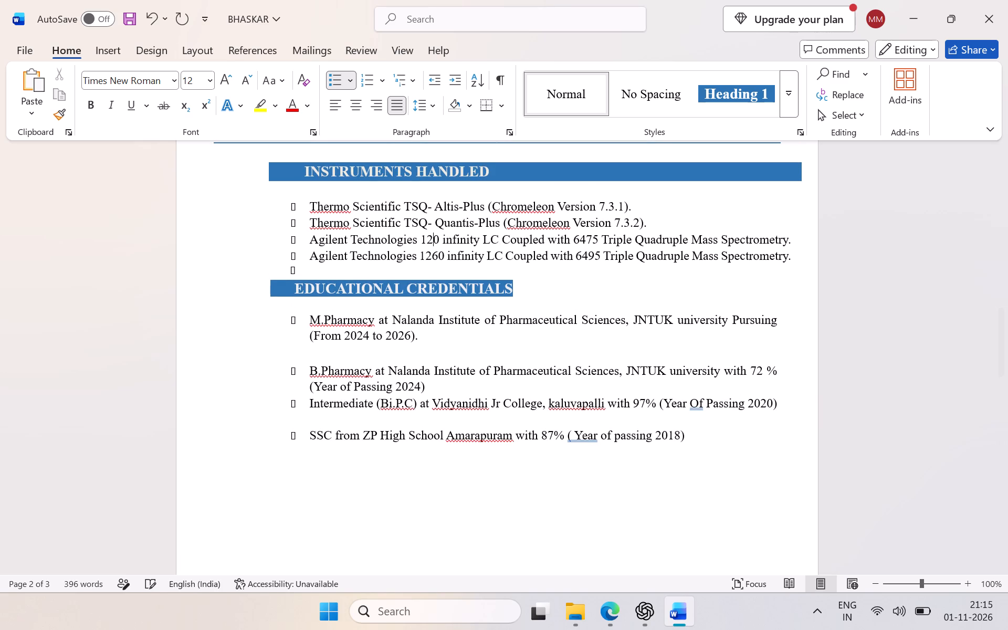
pyautogui.press('9')
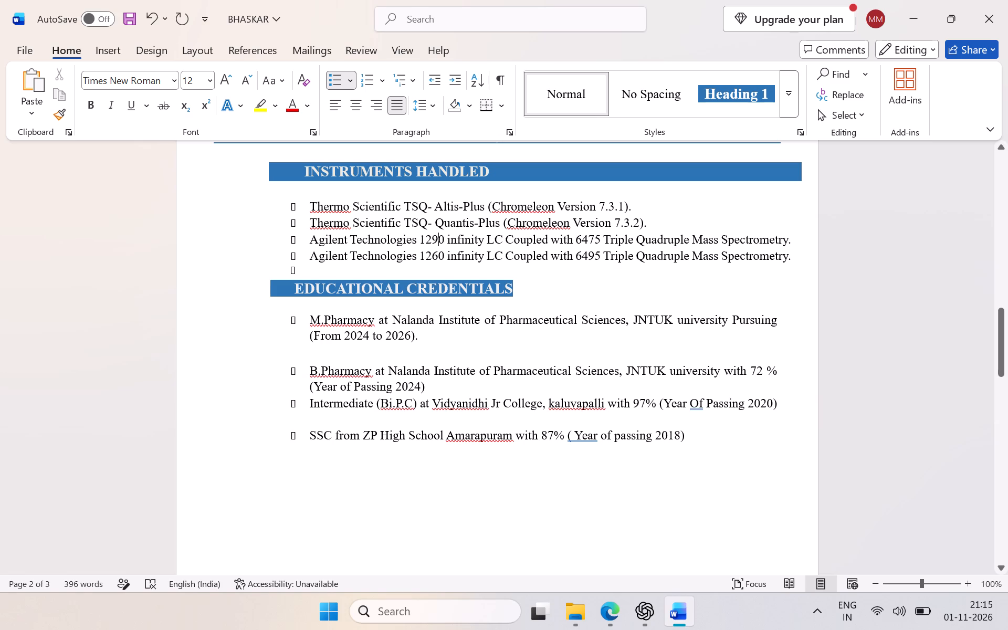
pyautogui.click(485, 238)
pyautogui.press('-')
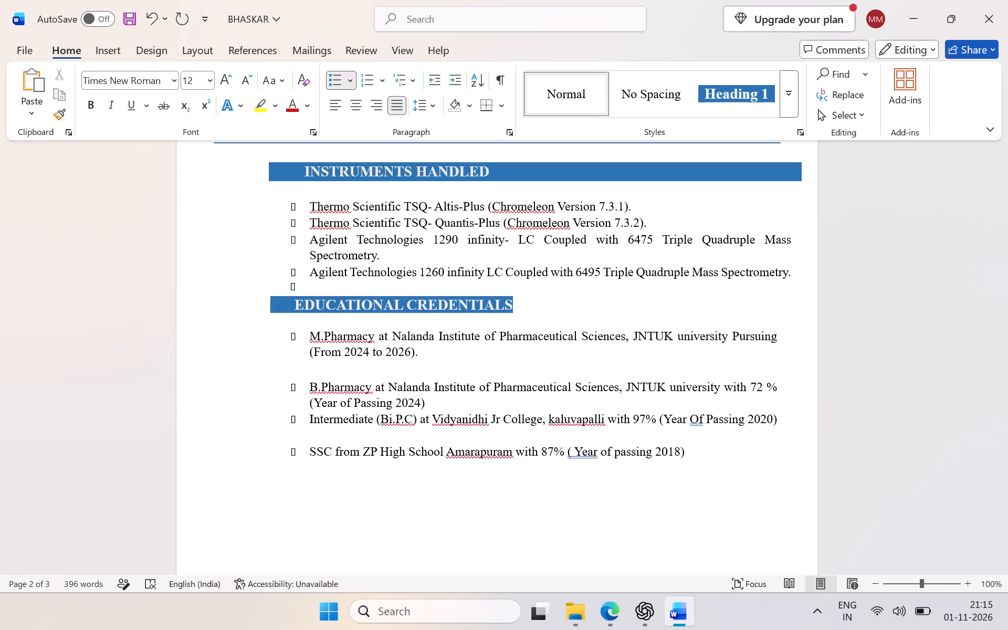
pyautogui.write('II')
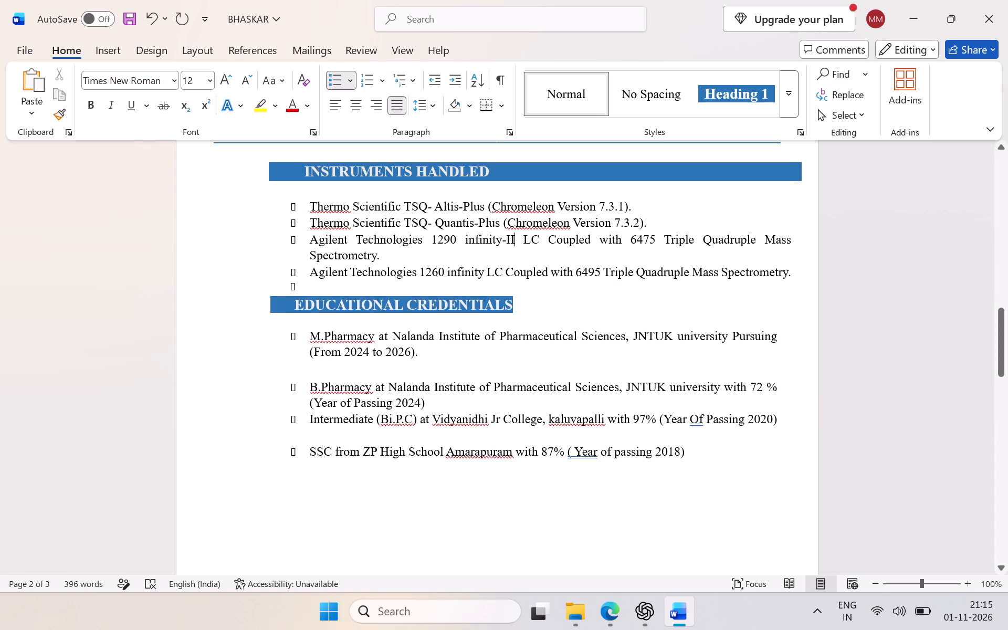
pyautogui.click(655, 245)
pyautogui.press('BackSpace')
pyautogui.press('o')
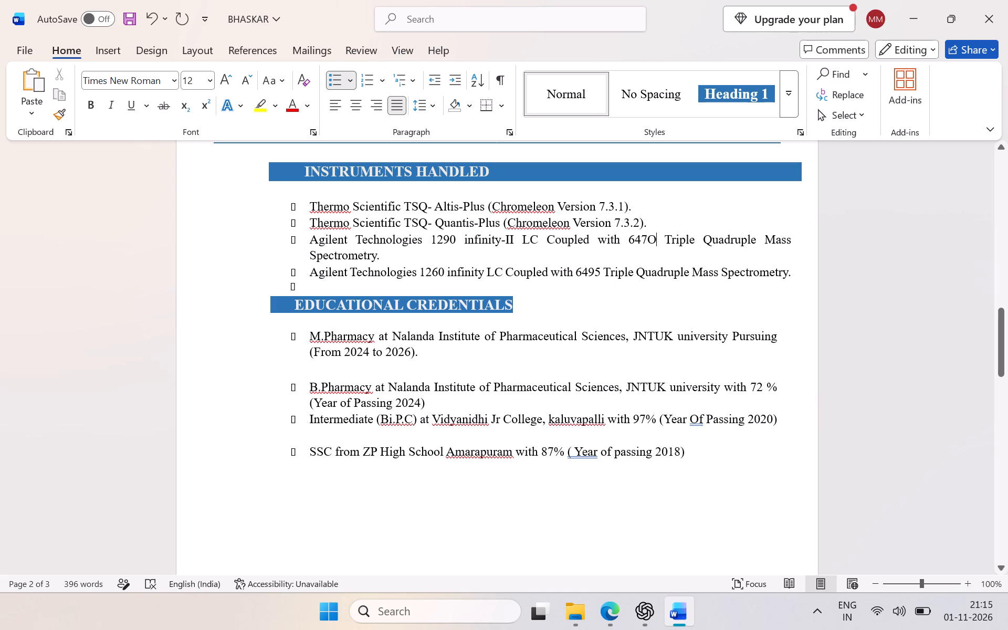
# Delete the "Thermo Scientific TSQ- Altis-Plus" bullet under INSTRUMENTS HANDLED, keeping a blank line below the heading.
pyautogui.click(636, 206)
pyautogui.press('BackSpace')
pyautogui.press('BackSpace')
pyautogui.press('BackSpace')
pyautogui.press('BackSpace')
pyautogui.press('BackSpace')
pyautogui.press('BackSpace')
pyautogui.press('BackSpace')
pyautogui.press('BackSpace')
pyautogui.press('BackSpace')
pyautogui.press('BackSpace')
pyautogui.press('BackSpace')
pyautogui.press('BackSpace')
pyautogui.press('BackSpace')
pyautogui.press('BackSpace')
pyautogui.press('BackSpace')
pyautogui.press('BackSpace')
pyautogui.press('BackSpace')
pyautogui.press('BackSpace')
pyautogui.press('BackSpace')
pyautogui.press('BackSpace')
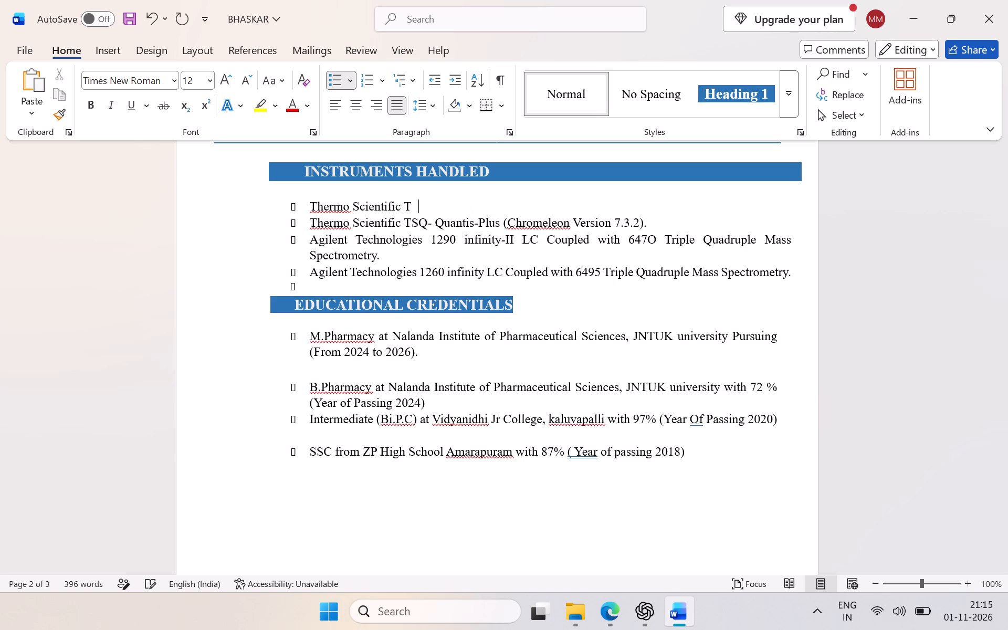
pyautogui.press('BackSpace')
pyautogui.press('BackSpace')
pyautogui.press('BackSpace')
pyautogui.press('BackSpace')
pyautogui.press('BackSpace')
pyautogui.press('BackSpace')
pyautogui.press('BackSpace')
pyautogui.press('BackSpace')
pyautogui.press('BackSpace')
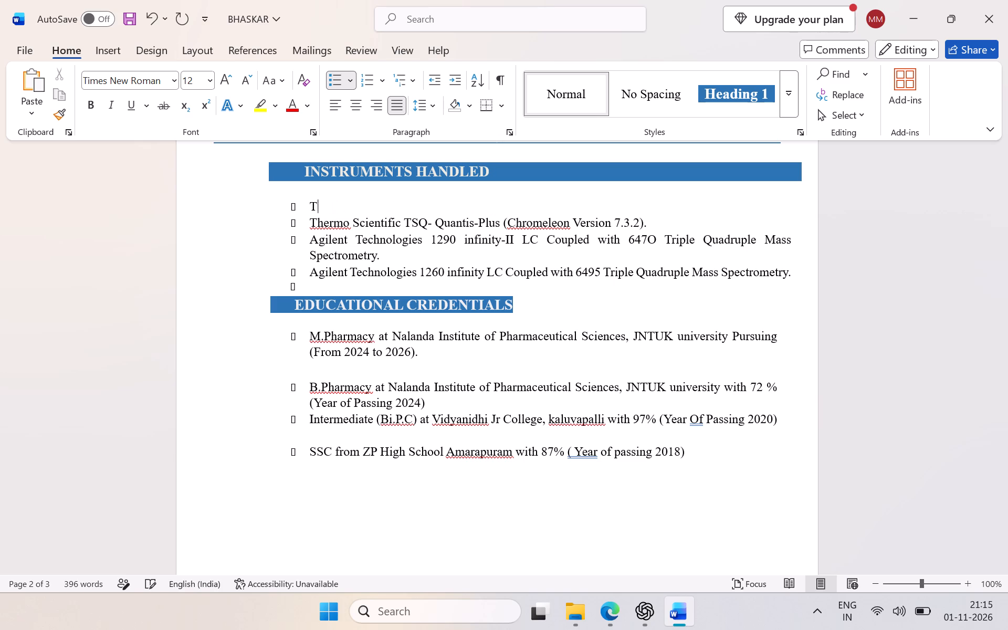
pyautogui.press('BackSpace')
pyautogui.press('BackSpace')
pyautogui.press('BackSpace')
pyautogui.press('BackSpace')
pyautogui.press('BackSpace')
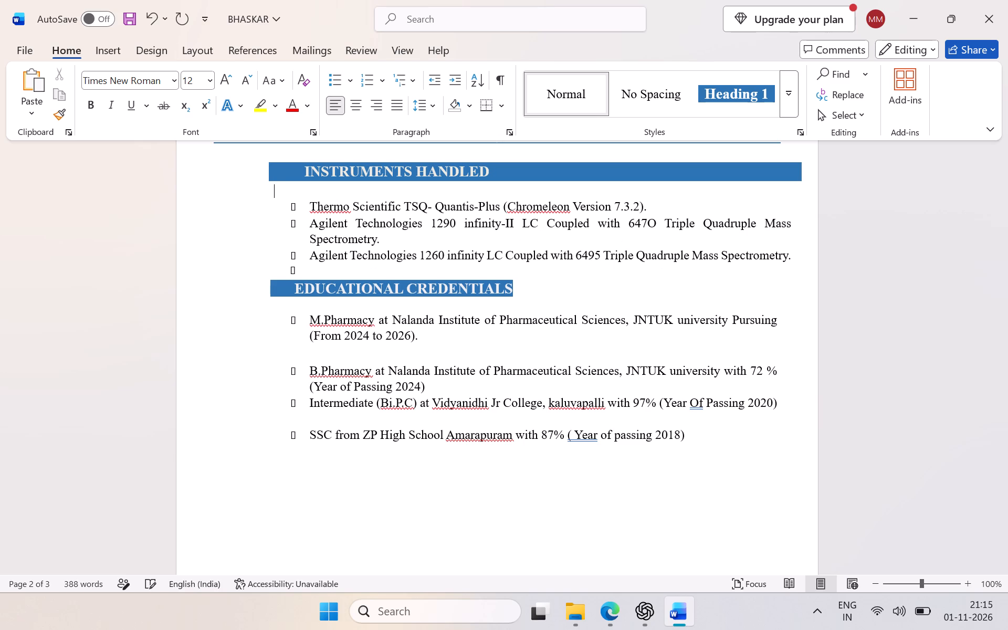
pyautogui.press('BackSpace')
pyautogui.press('BackSpace')
pyautogui.press('BackSpace')
pyautogui.press('BackSpace')
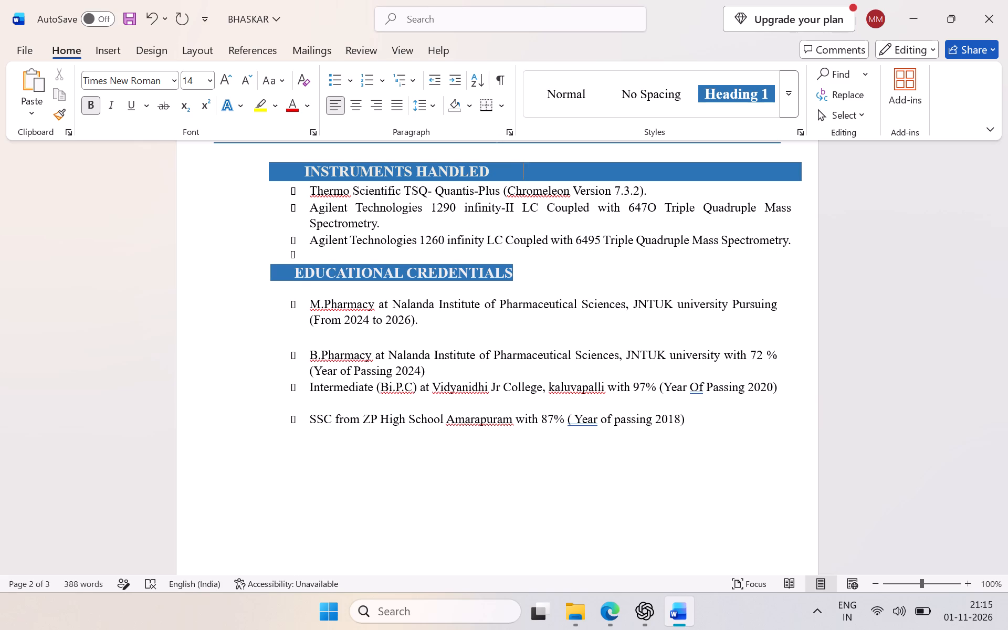
pyautogui.press('Return')
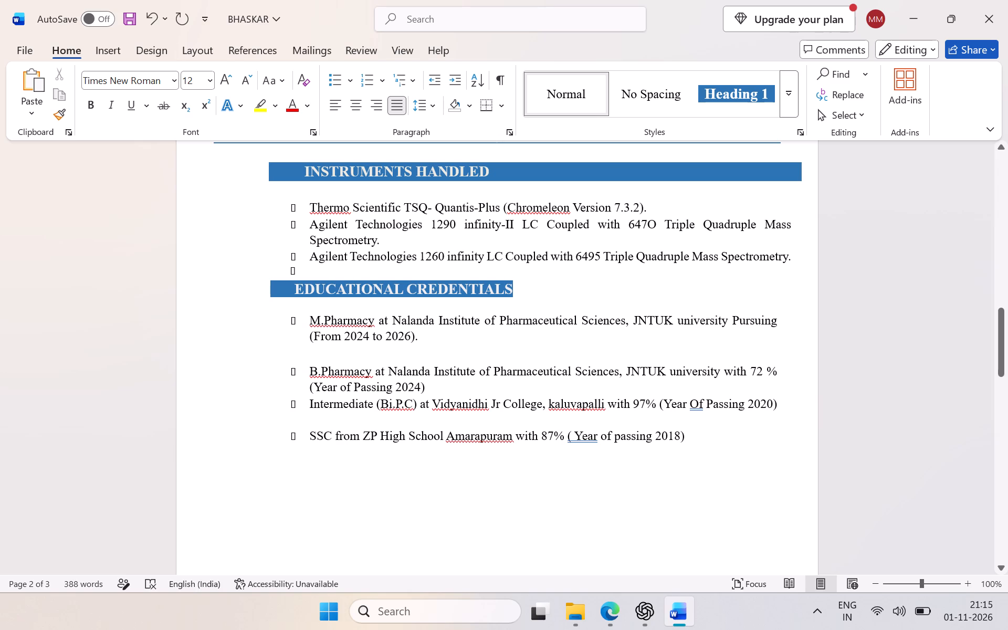
# Add "-II" after "infinity" in the last Agilent bullet under INSTRUMENTS HANDLED.
pyautogui.click(485, 256)
pyautogui.press('-')
pyautogui.write('II')
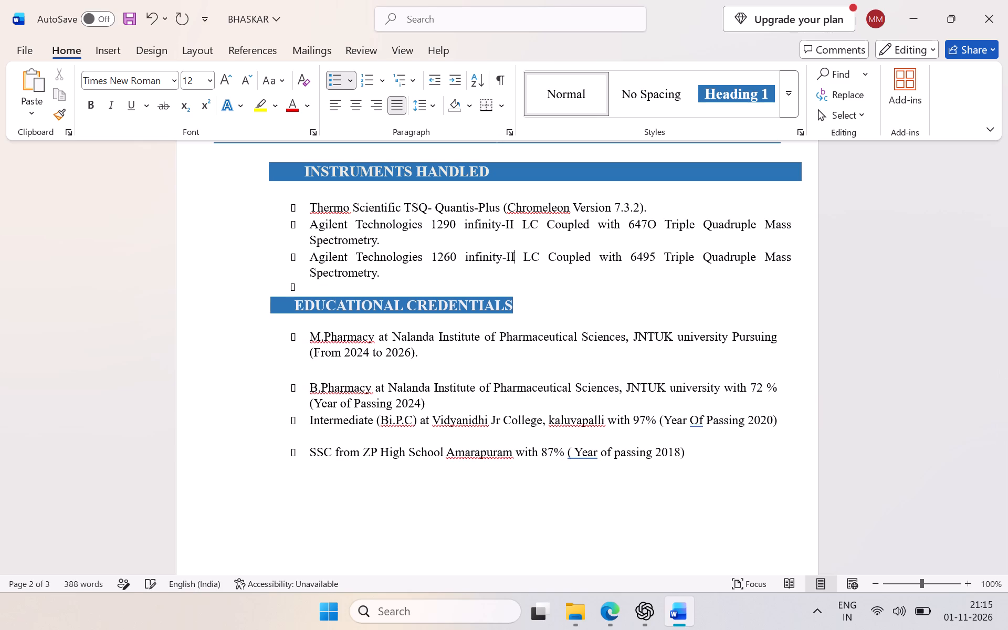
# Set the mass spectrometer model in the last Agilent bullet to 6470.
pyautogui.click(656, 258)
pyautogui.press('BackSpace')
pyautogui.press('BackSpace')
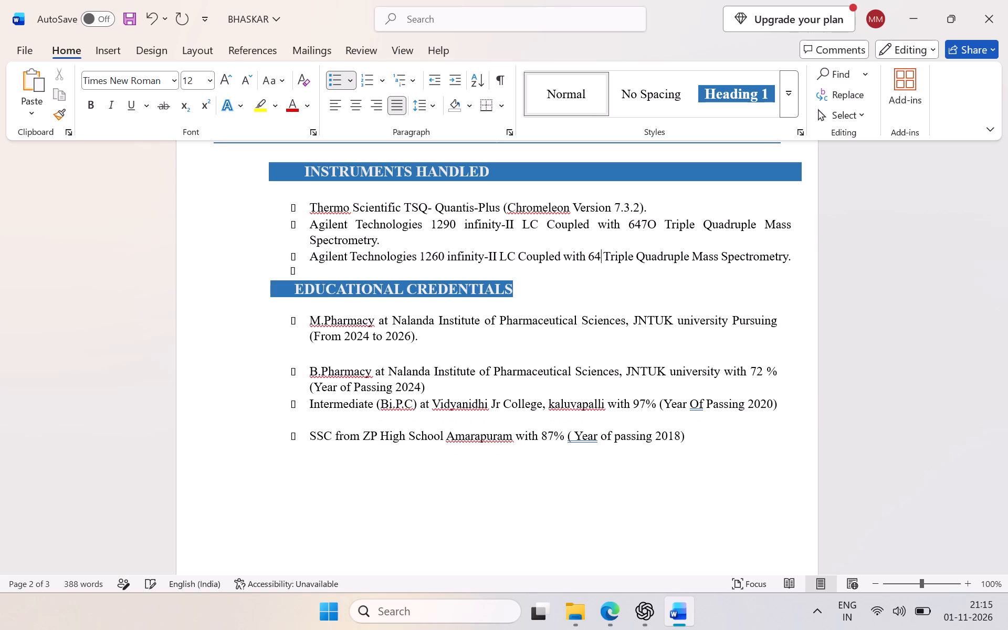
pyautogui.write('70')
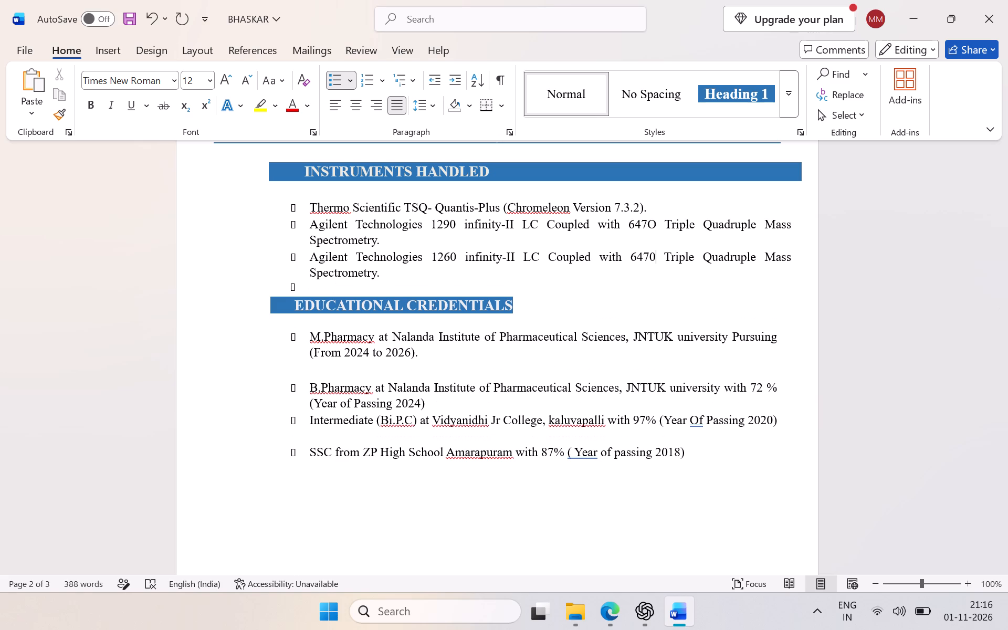
# Set the Agilent Technologies model number in the last instrument bullet to 1290.
pyautogui.click(455, 257)
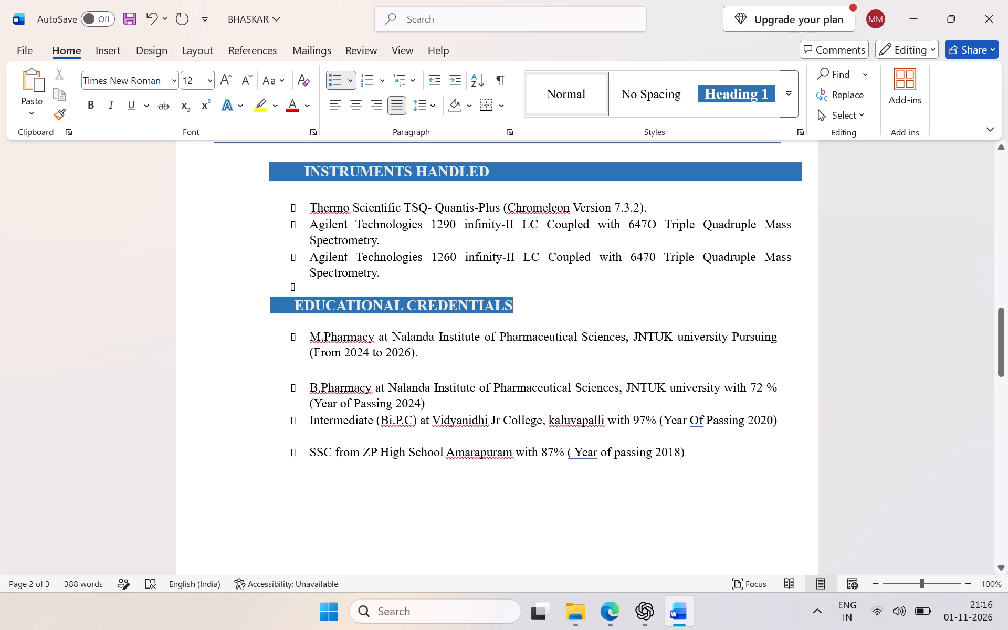
pyautogui.press('BackSpace')
pyautogui.press('BackSpace')
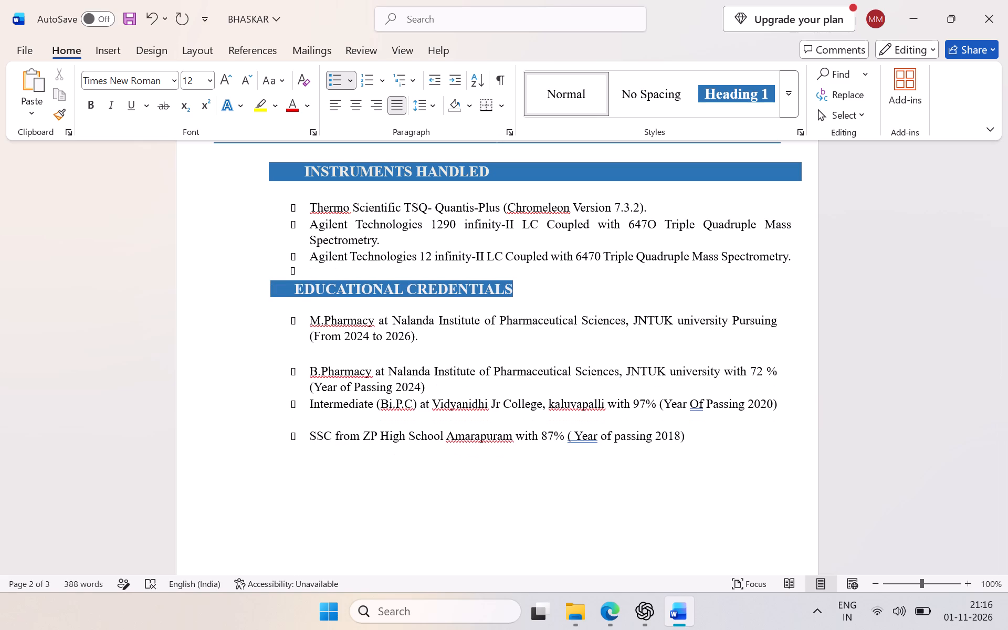
pyautogui.write('90')
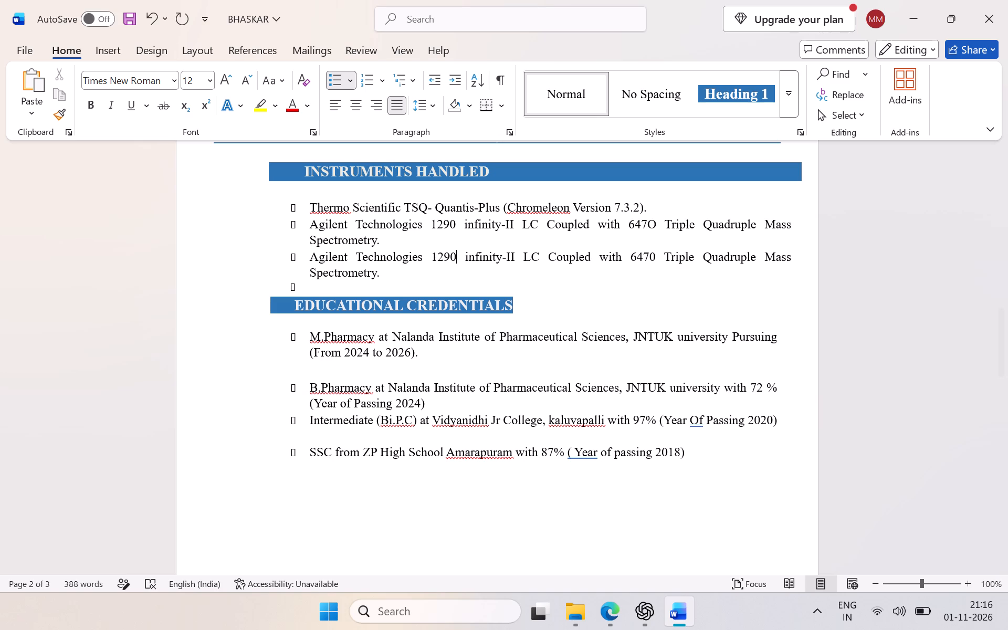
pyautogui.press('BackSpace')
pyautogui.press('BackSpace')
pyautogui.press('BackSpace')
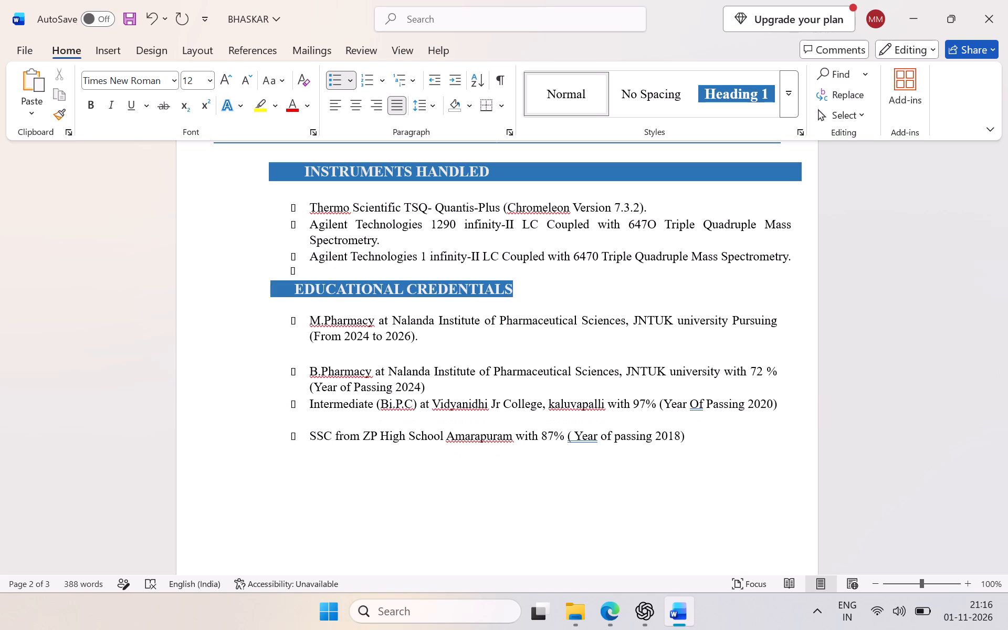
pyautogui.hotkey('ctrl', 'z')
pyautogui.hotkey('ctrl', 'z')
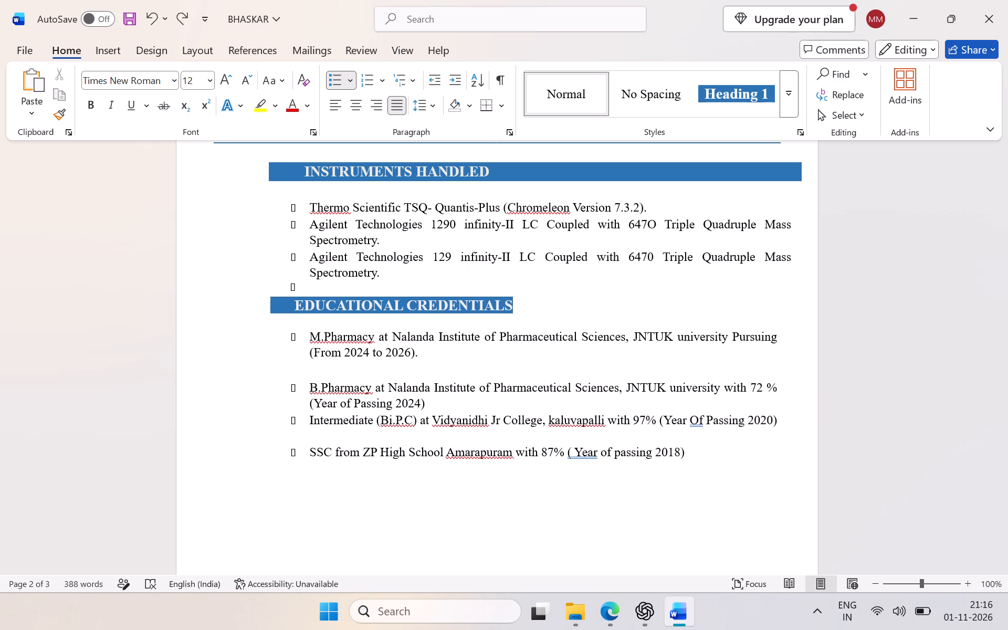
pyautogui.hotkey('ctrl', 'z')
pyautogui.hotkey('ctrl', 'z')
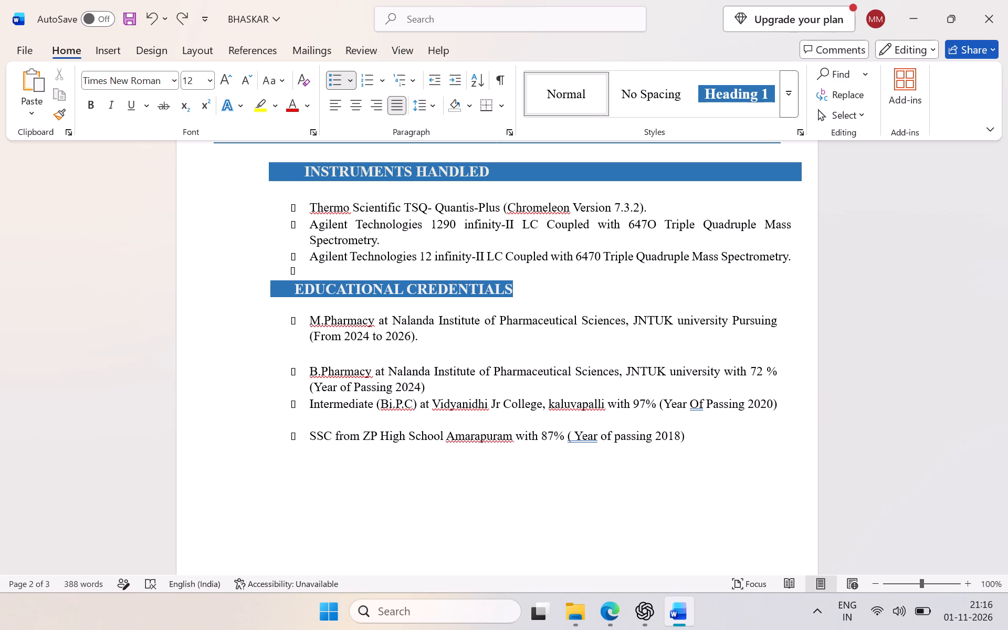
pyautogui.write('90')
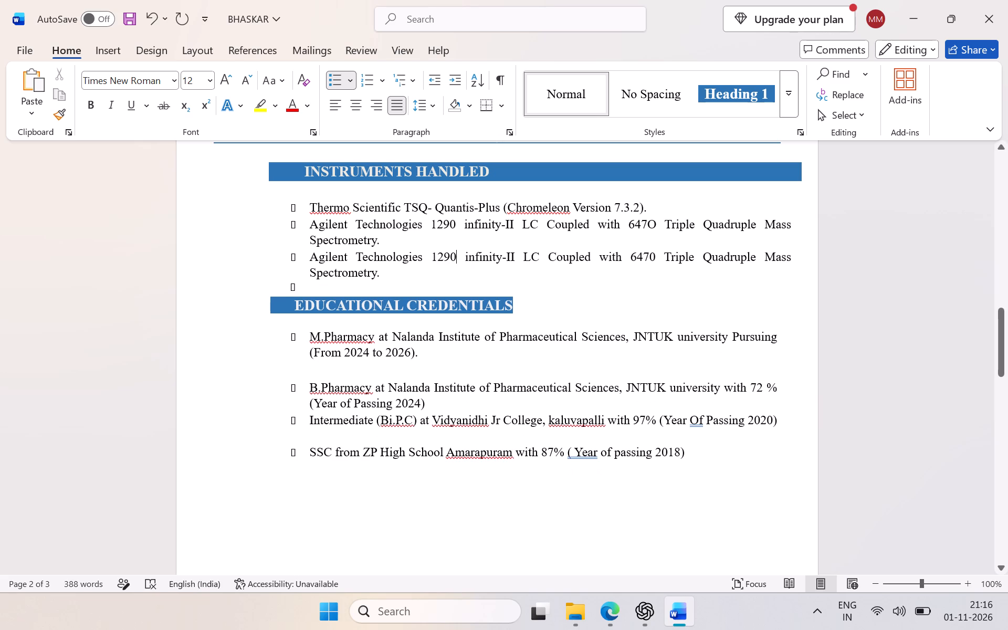
# Replace the mass spectrometer model in the last Agilent bullet under INSTRUMENTS HANDLED with "AB Sciex 4500".
pyautogui.click(657, 258)
pyautogui.press('BackSpace')
pyautogui.press('BackSpace')
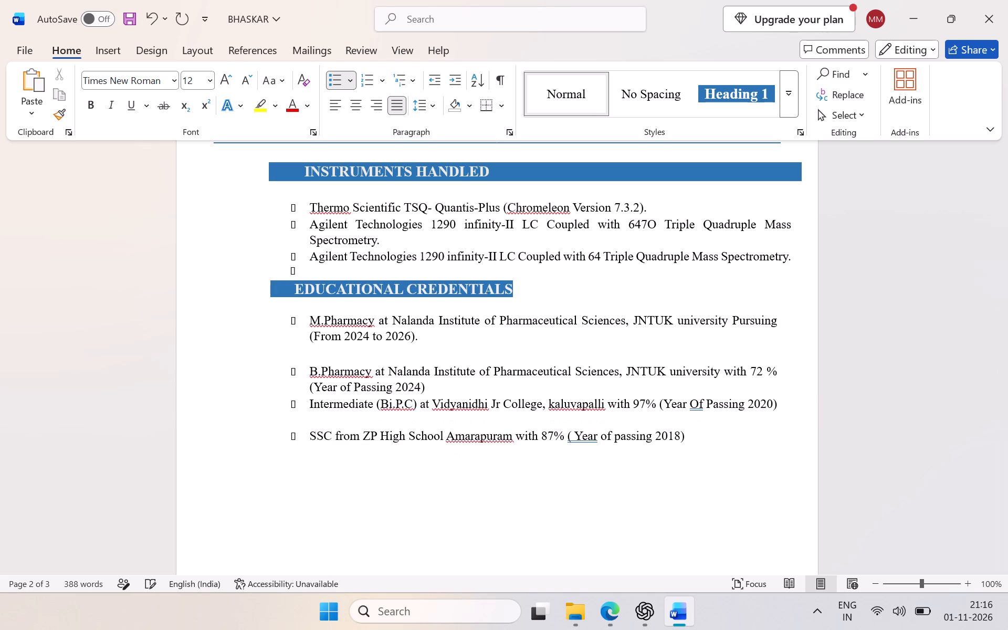
pyautogui.press('BackSpace')
pyautogui.press('BackSpace')
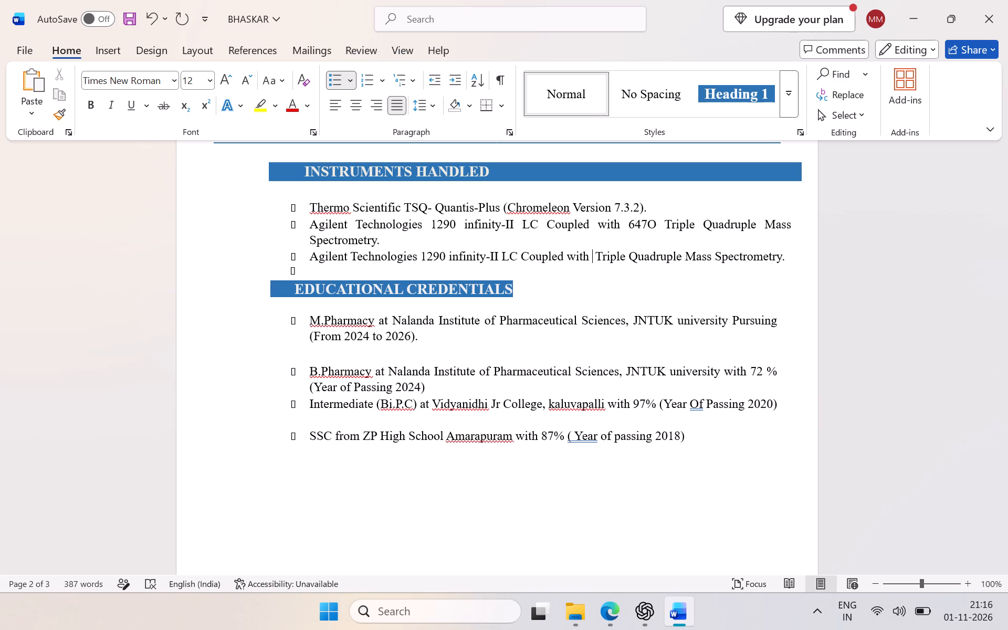
pyautogui.write('AB')
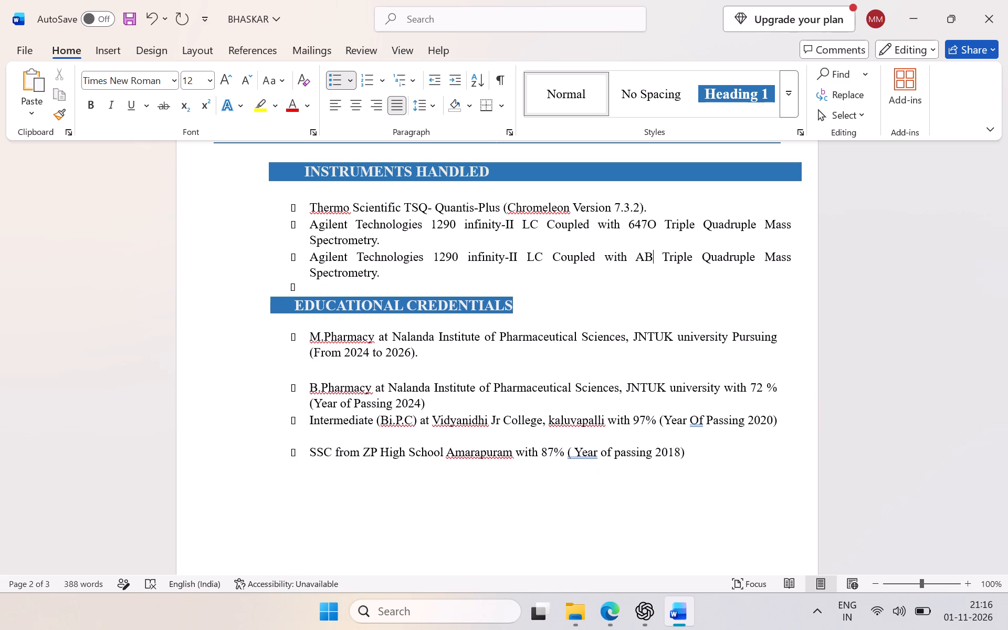
pyautogui.press('space')
pyautogui.write('S')
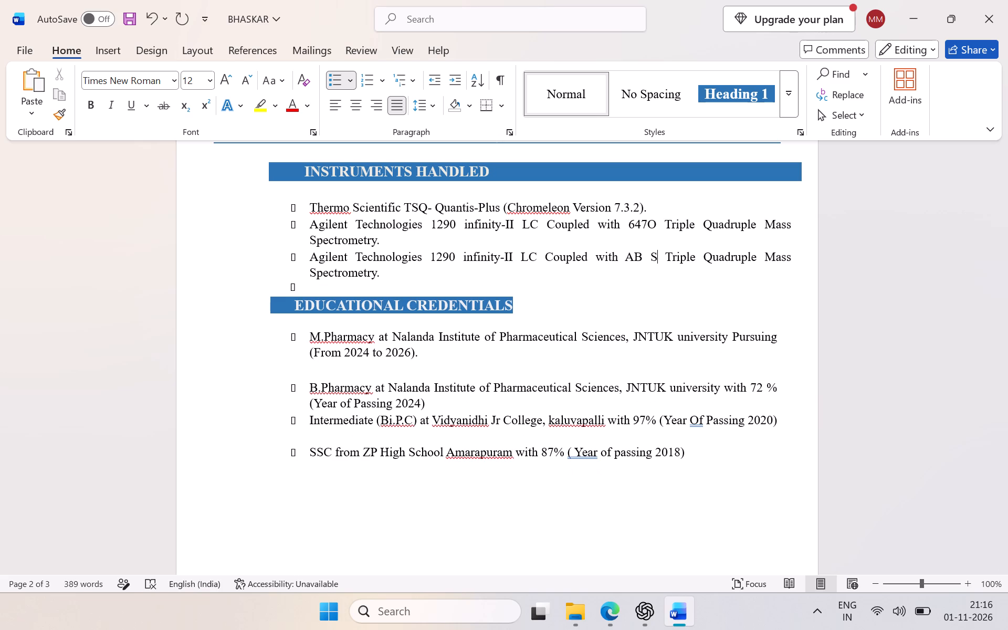
pyautogui.write('ciex')
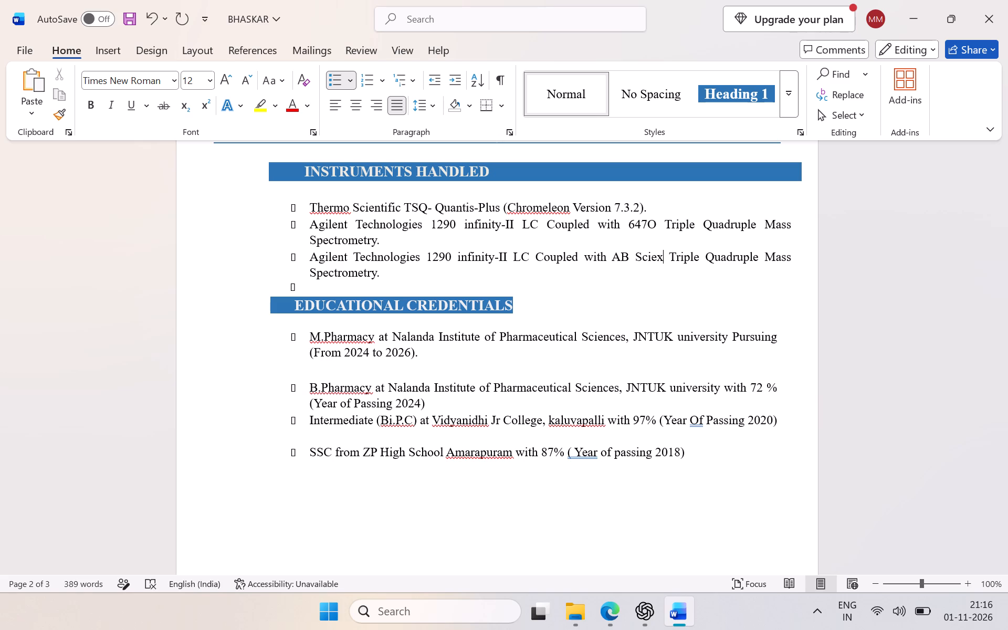
pyautogui.press('space')
pyautogui.write('4500')
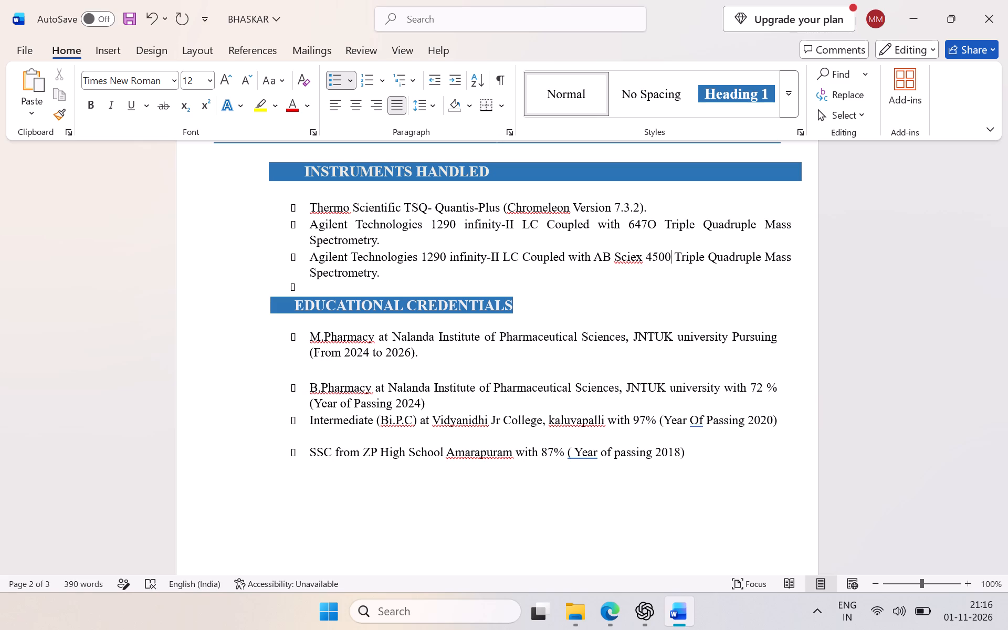
pyautogui.press('space')
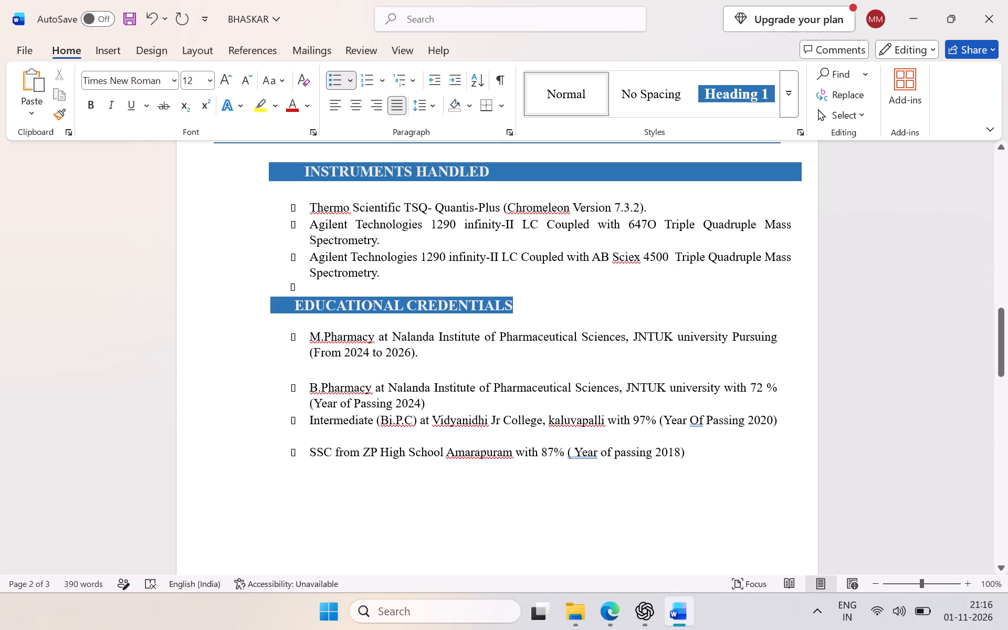
# Remove the empty bullet line between the last instrument entry and the EDUCATIONAL CREDENTIALS heading.
pyautogui.click(313, 296)
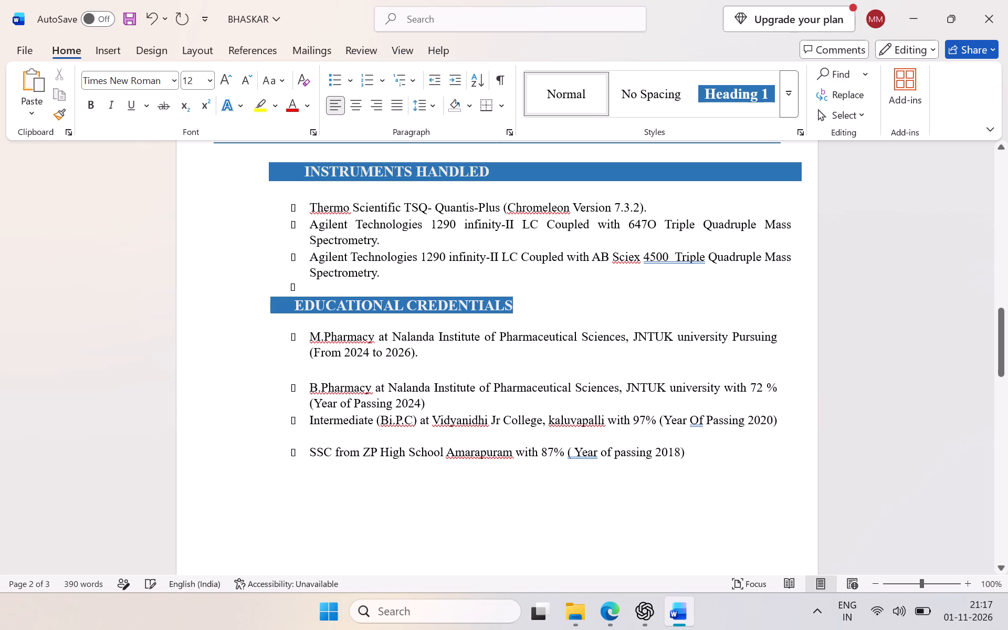
pyautogui.press('BackSpace')
pyautogui.press('BackSpace')
pyautogui.press('BackSpace')
pyautogui.press('BackSpace')
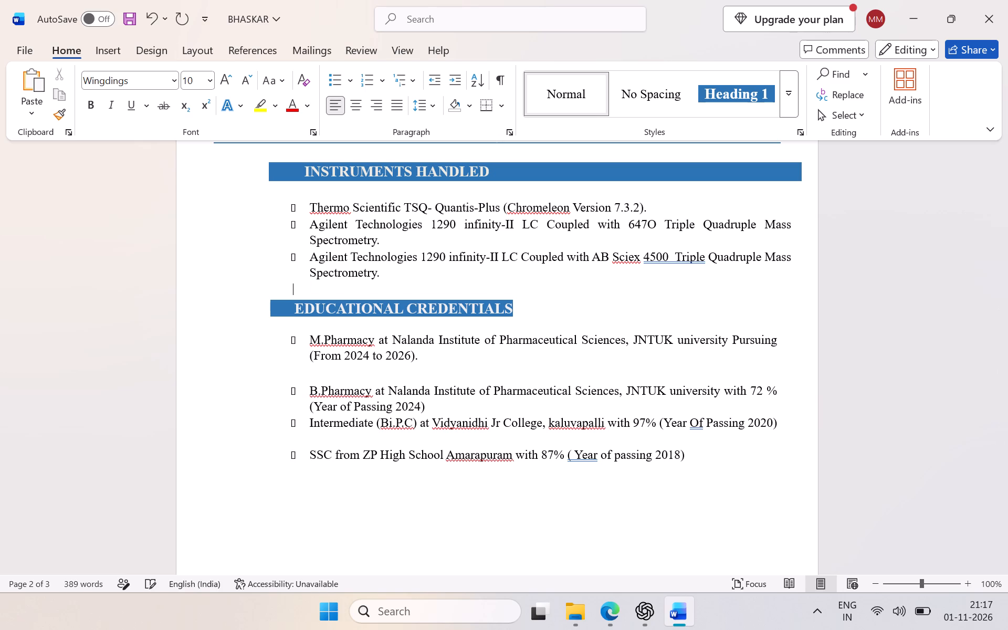
pyautogui.press('BackSpace')
pyautogui.press('BackSpace')
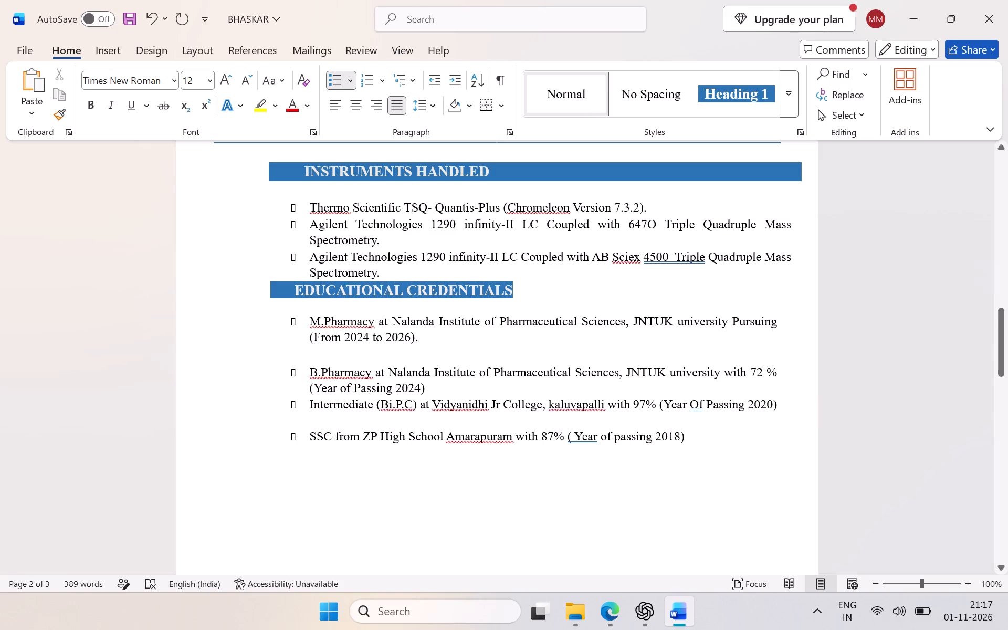
# Start deleting the old contact number under "Contact no:" on the first page, working from its end.
pyautogui.scroll(1, 383, 354)
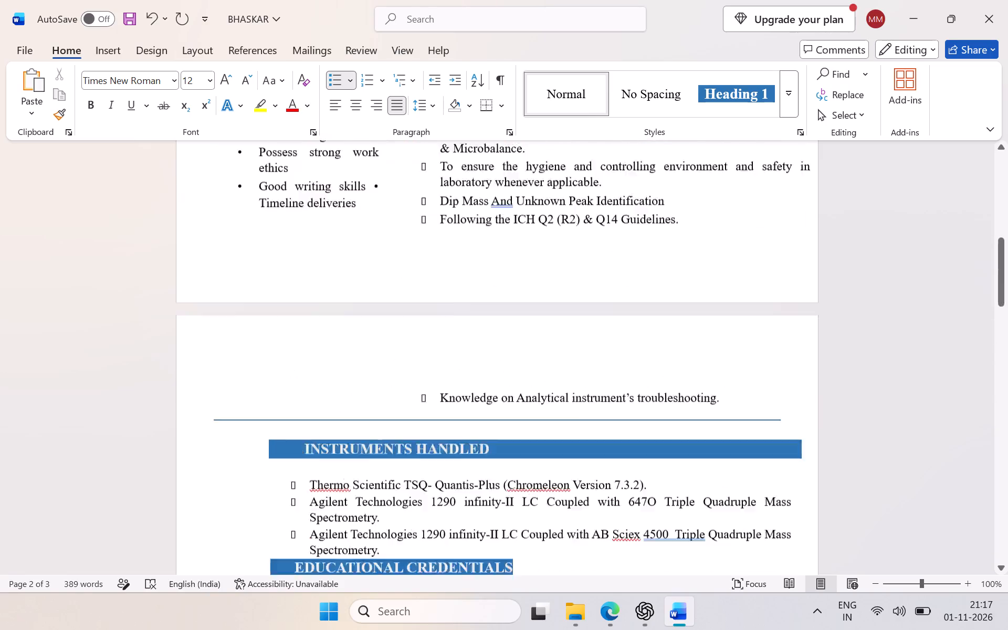
pyautogui.scroll(2, 383, 354)
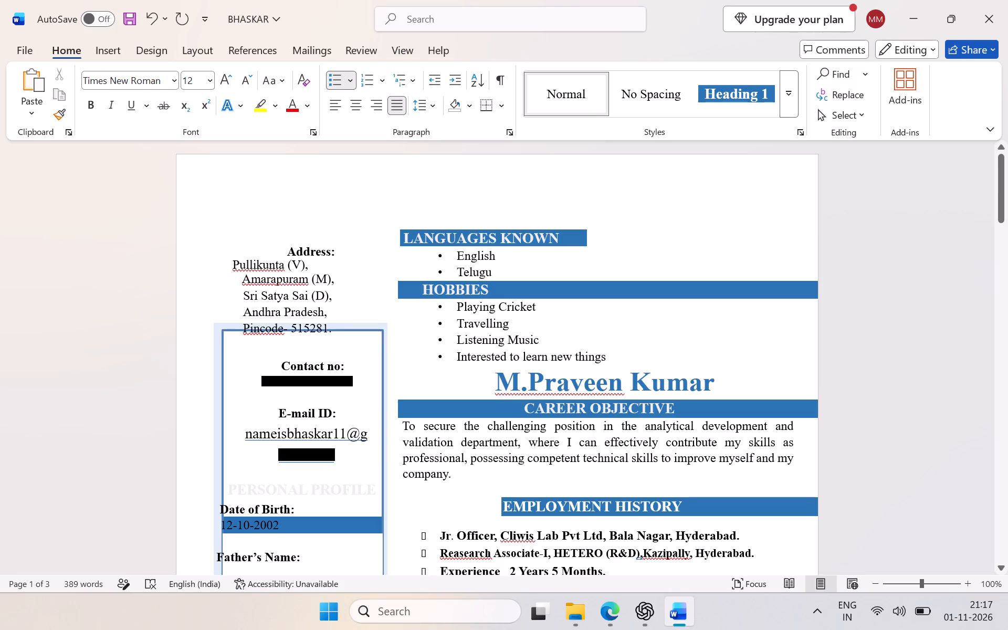
pyautogui.click(352, 381)
pyautogui.press('BackSpace')
pyautogui.press('BackSpace')
pyautogui.press('BackSpace')
pyautogui.press('BackSpace')
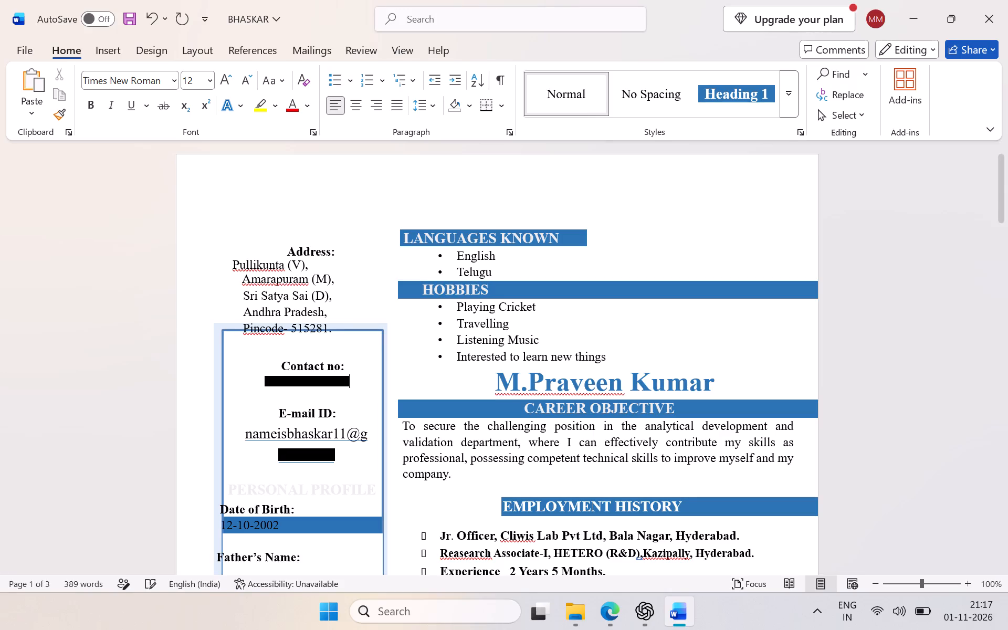
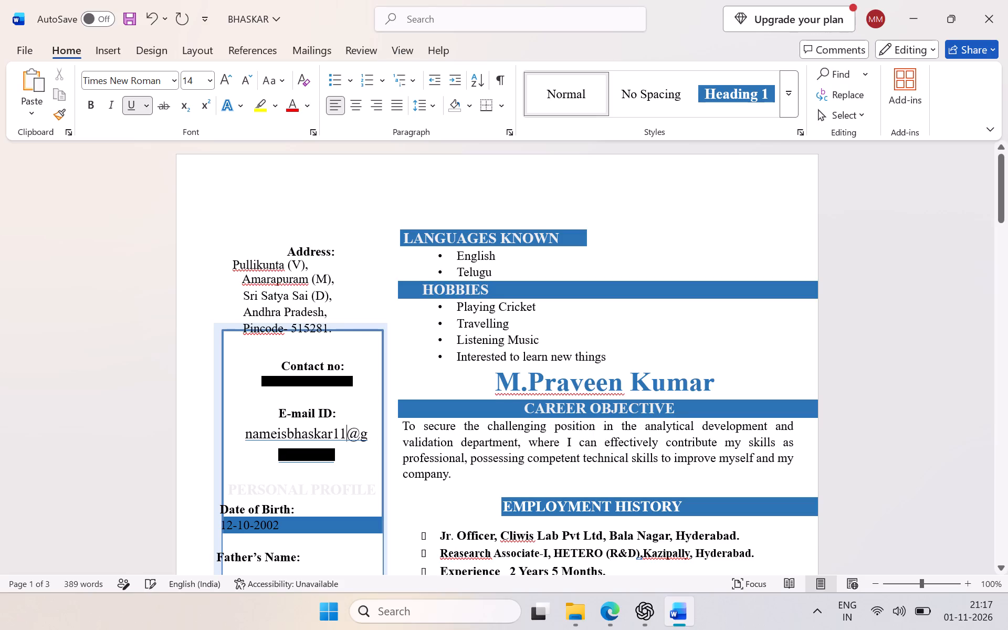
# Replace the part before the @ sign in the address under "E-mail ID:" with the new candidate's e-mail username.
pyautogui.press('BackSpace')
pyautogui.press('BackSpace')
pyautogui.press('BackSpace')
pyautogui.press('BackSpace')
pyautogui.press('BackSpace')
pyautogui.press('BackSpace')
pyautogui.press('BackSpace')
pyautogui.press('BackSpace')
pyautogui.press('BackSpace')
pyautogui.press('BackSpace')
pyautogui.press('BackSpace')
pyautogui.press('BackSpace')
pyautogui.press('BackSpace')
pyautogui.press('BackSpace')
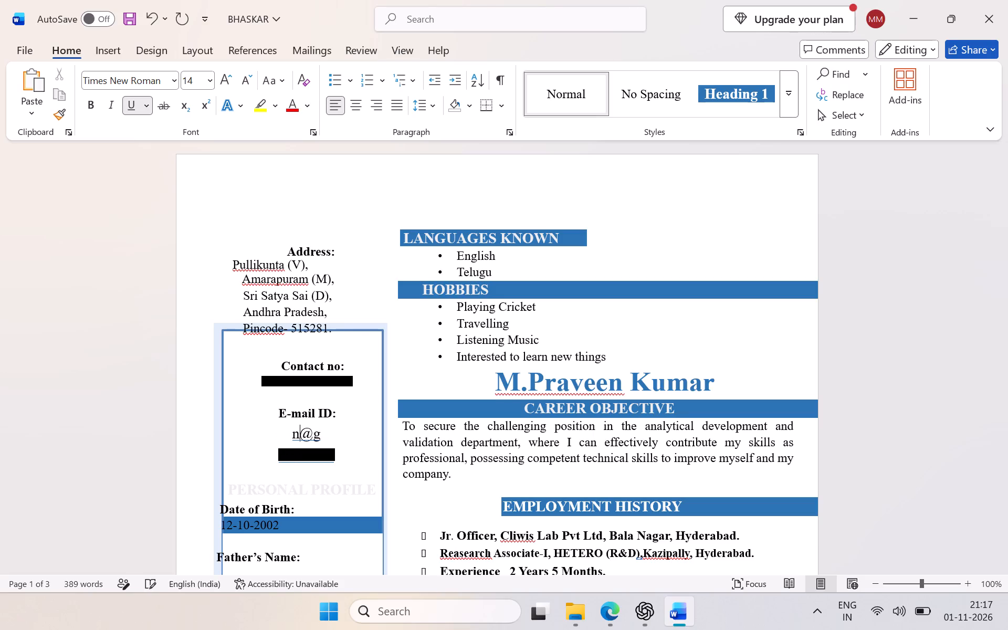
pyautogui.press('BackSpace')
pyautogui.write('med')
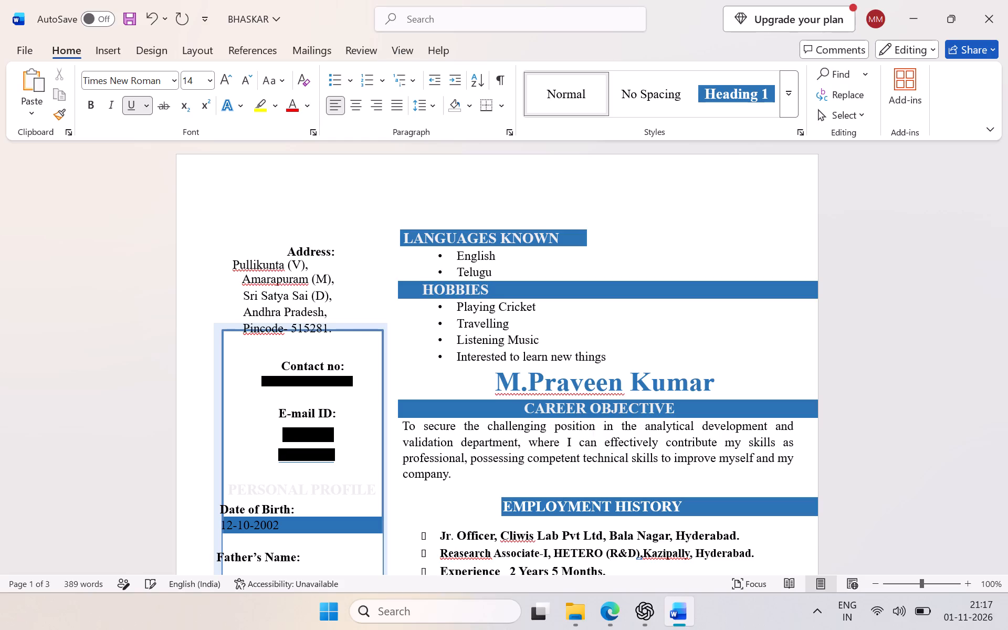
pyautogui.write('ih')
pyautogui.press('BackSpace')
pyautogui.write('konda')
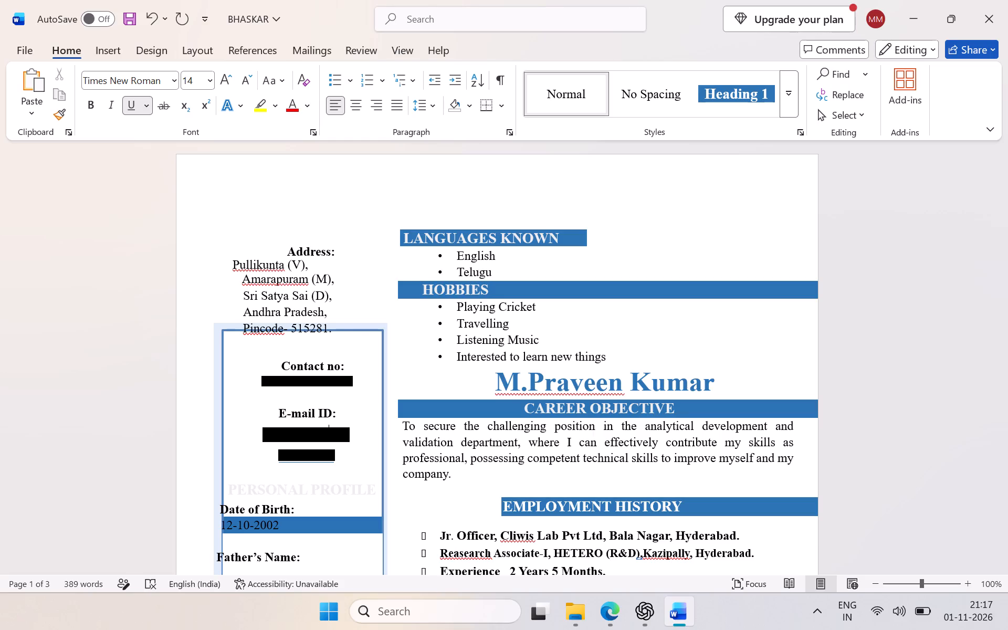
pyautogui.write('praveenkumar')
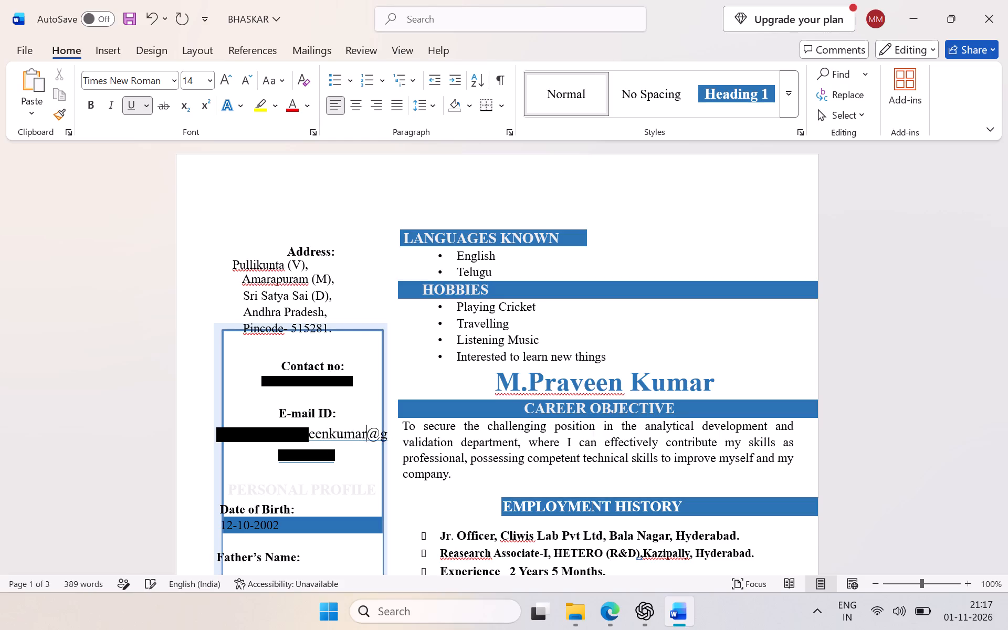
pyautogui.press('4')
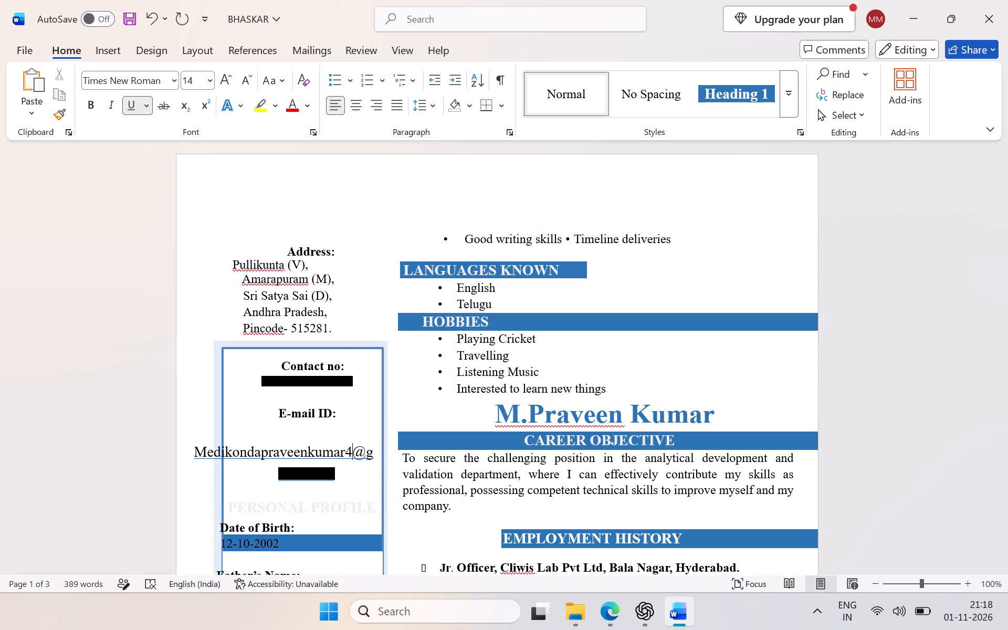
# Change the day, month and year of the Date of Birth under PERSONAL PROFILE to the new candidate's.
pyautogui.scroll(-1, 317, 507)
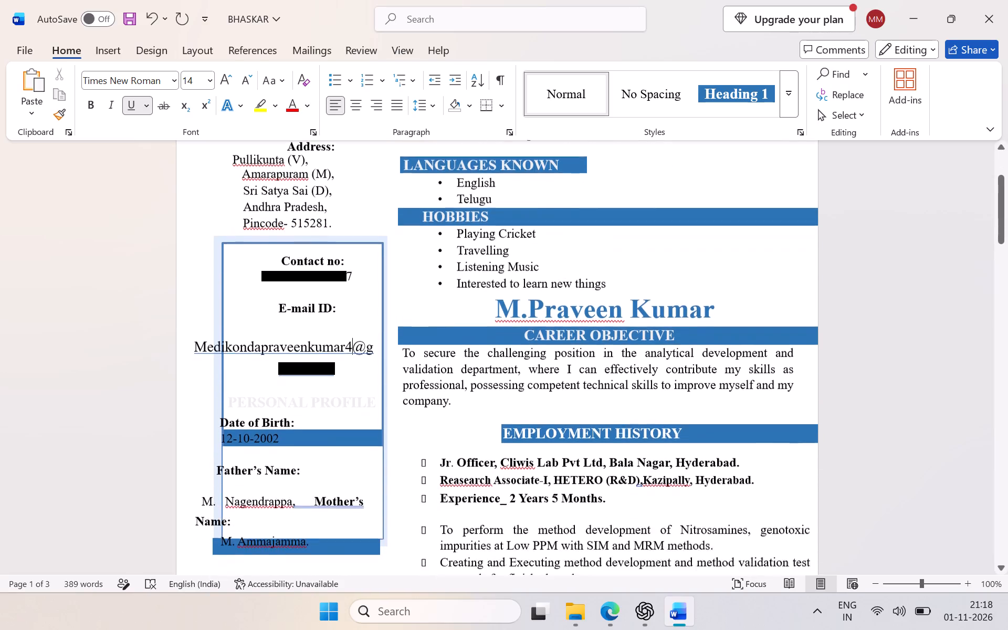
pyautogui.scroll(-1, 317, 507)
pyautogui.click(287, 409)
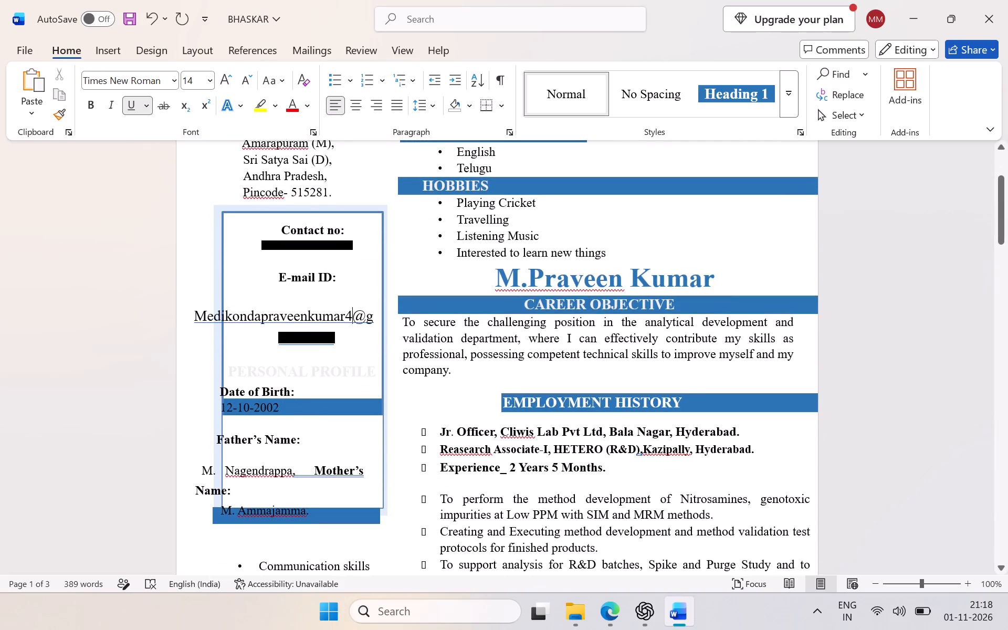
pyautogui.press('BackSpace')
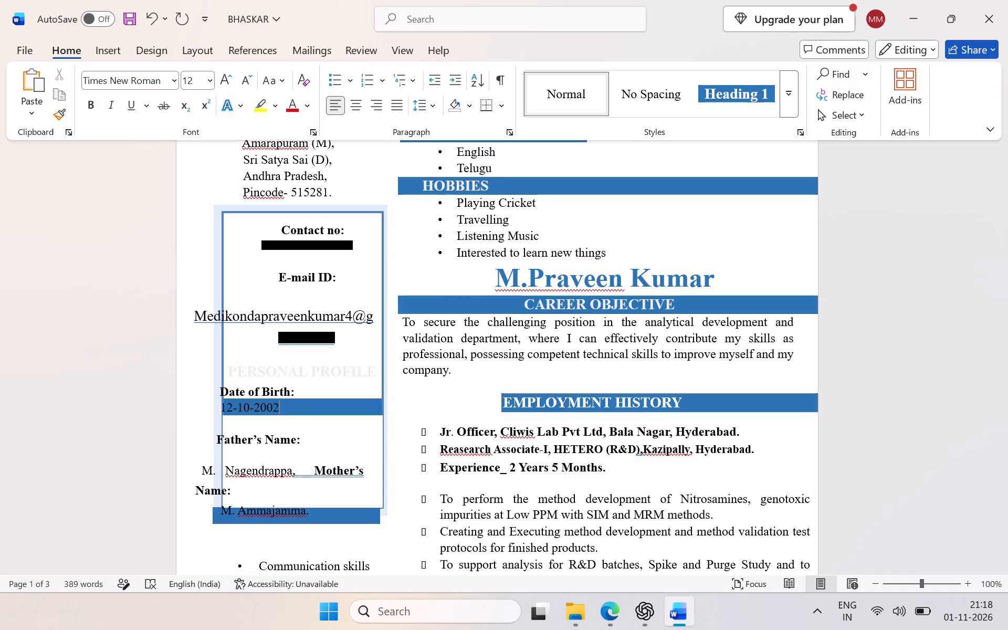
pyautogui.press('BackSpace')
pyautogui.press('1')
pyautogui.click(232, 403)
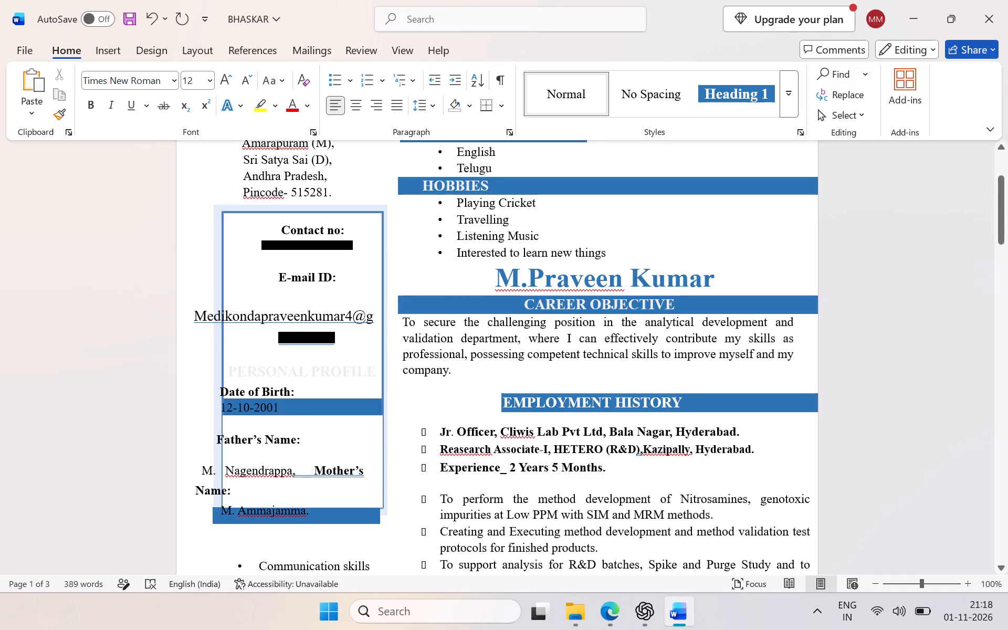
pyautogui.press('BackSpace')
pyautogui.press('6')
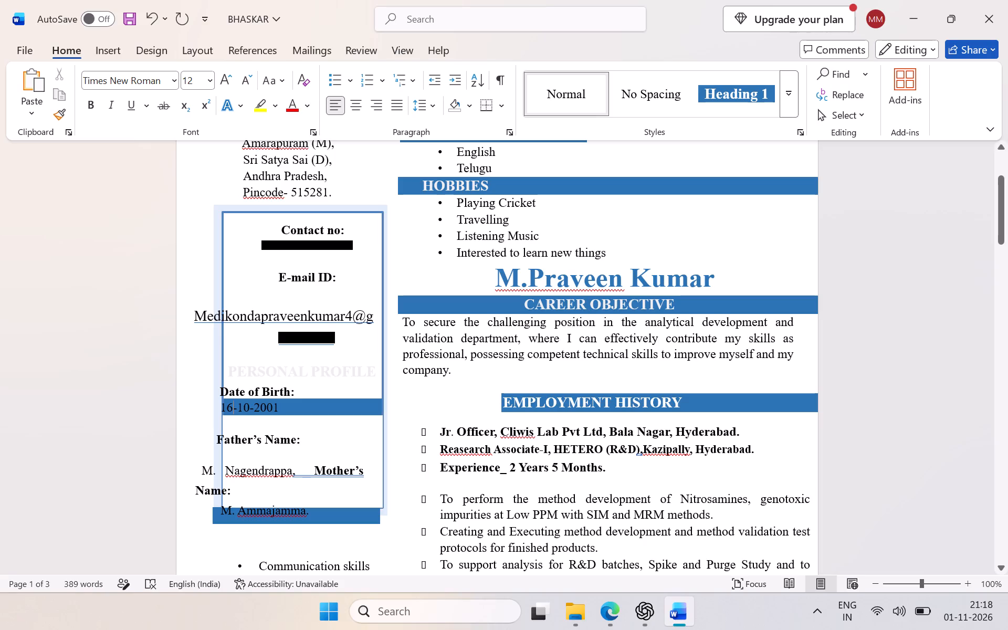
pyautogui.click(248, 409)
pyautogui.press('BackSpace')
pyautogui.press('BackSpace')
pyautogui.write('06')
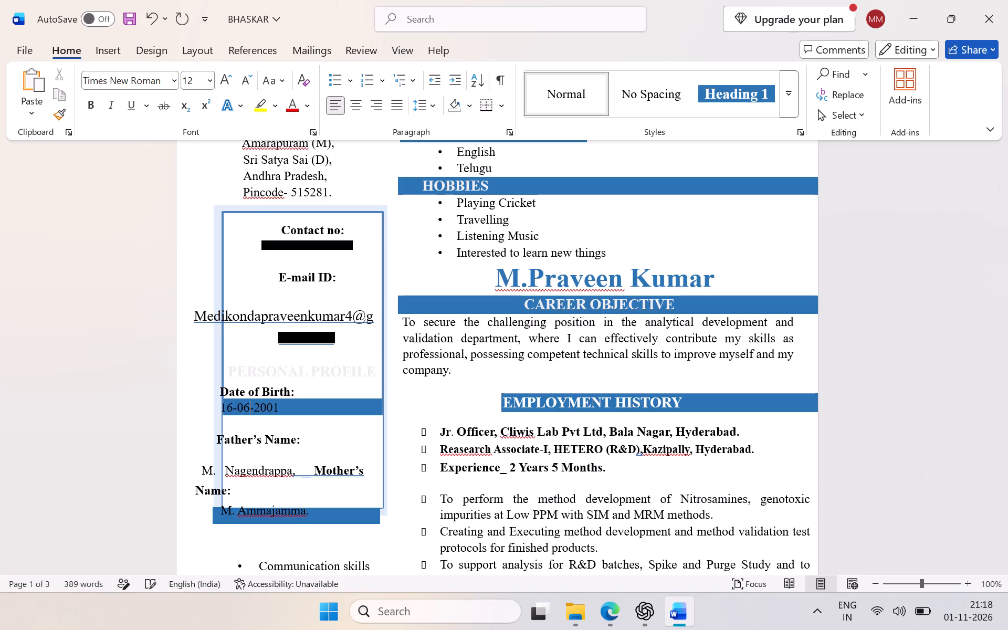
# Replace the name under Father's Name in the personal profile with the new candidate's father's name.
pyautogui.click(290, 472)
pyautogui.press('BackSpace')
pyautogui.press('BackSpace')
pyautogui.press('BackSpace')
pyautogui.press('BackSpace')
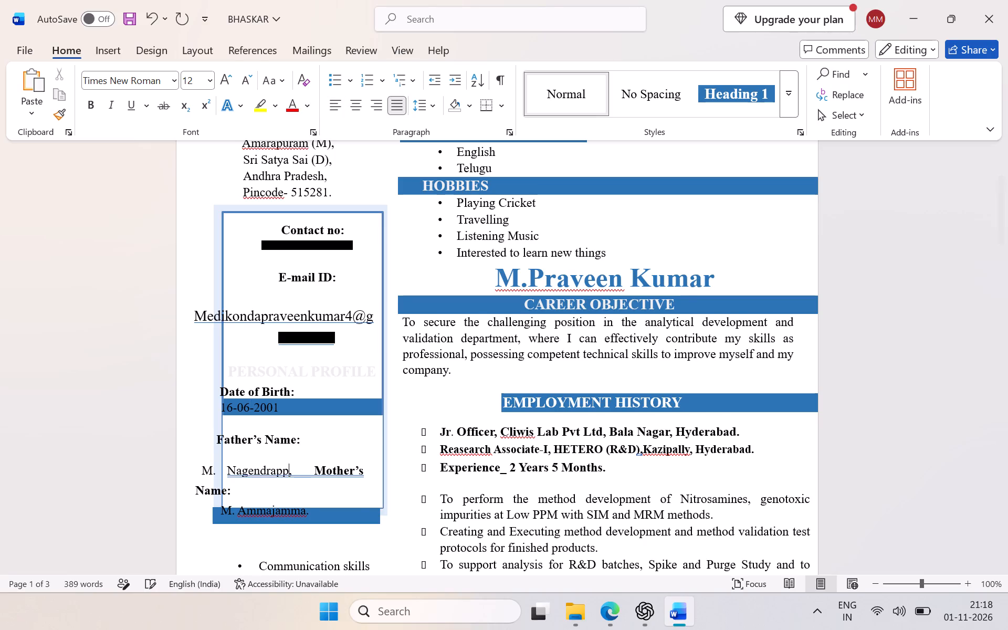
pyautogui.press('BackSpace')
pyautogui.press('BackSpace')
pyautogui.press('BackSpace')
pyautogui.press('BackSpace')
pyautogui.press('BackSpace')
pyautogui.press('BackSpace')
pyautogui.press('BackSpace')
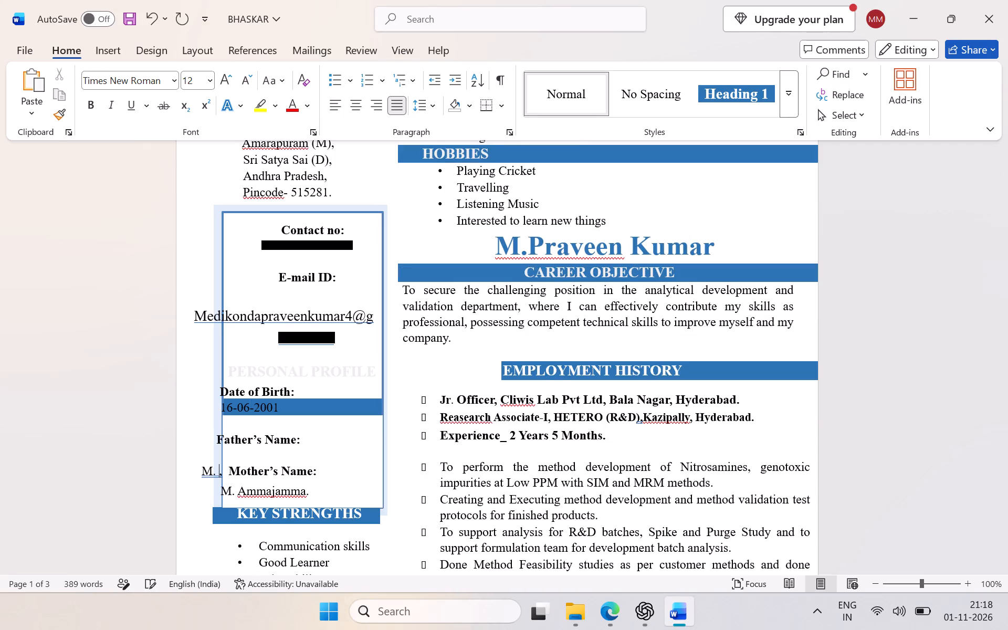
pyautogui.press('BackSpace')
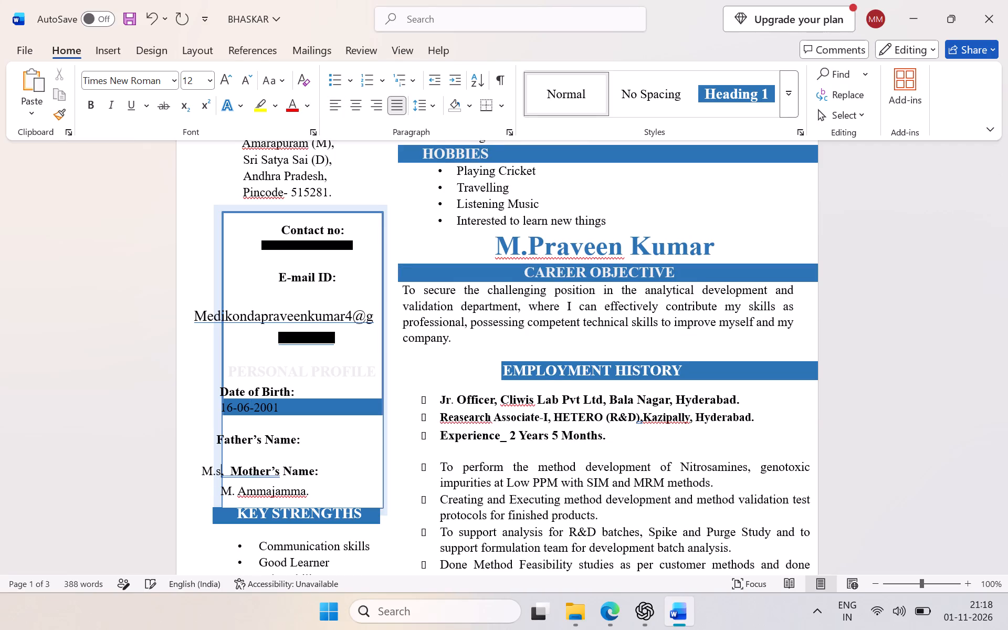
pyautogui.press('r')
pyautogui.press('BackSpace')
pyautogui.press('BackSpace')
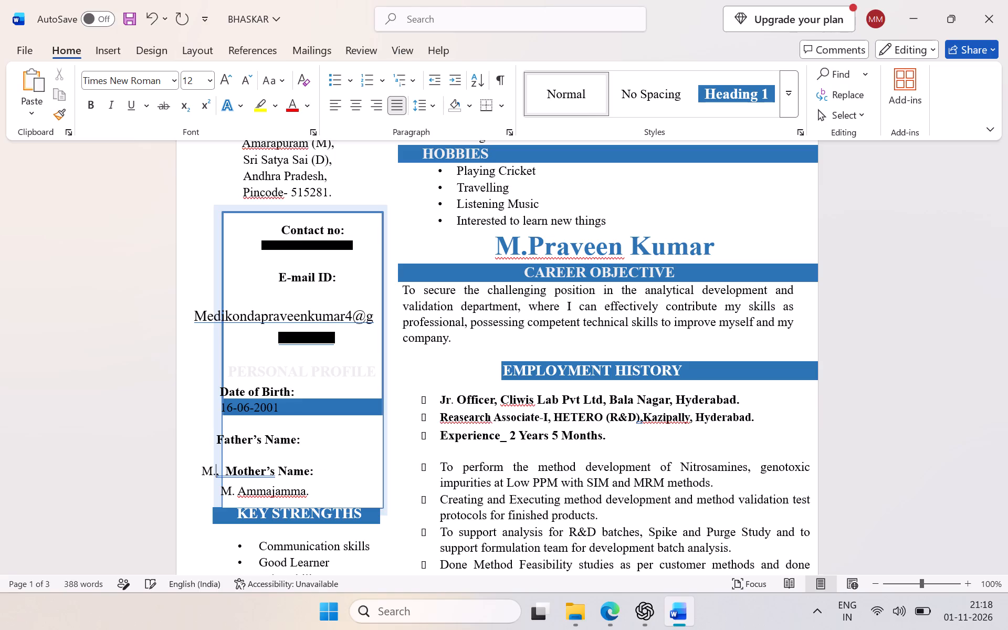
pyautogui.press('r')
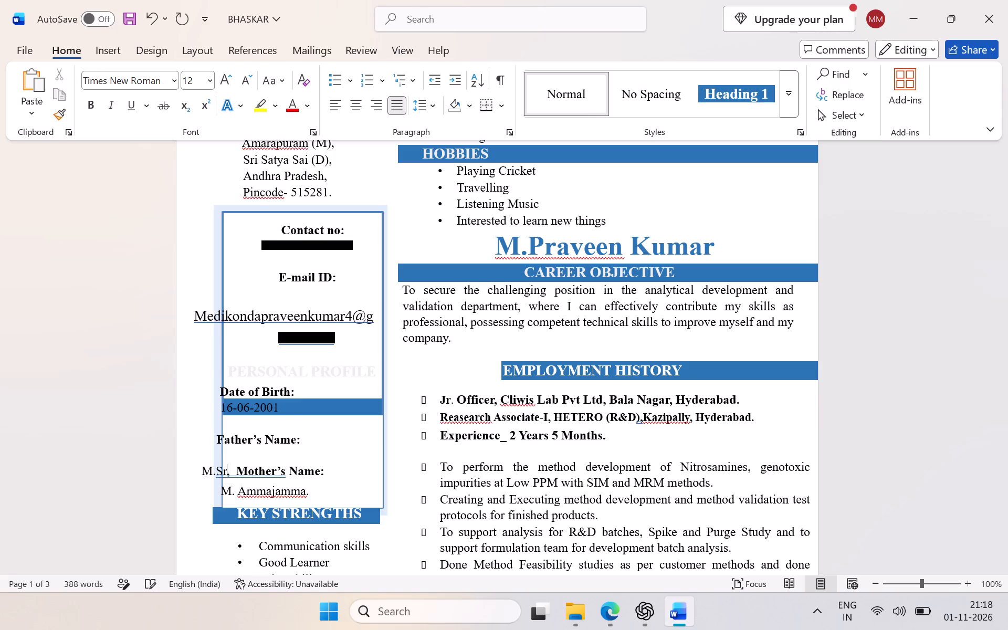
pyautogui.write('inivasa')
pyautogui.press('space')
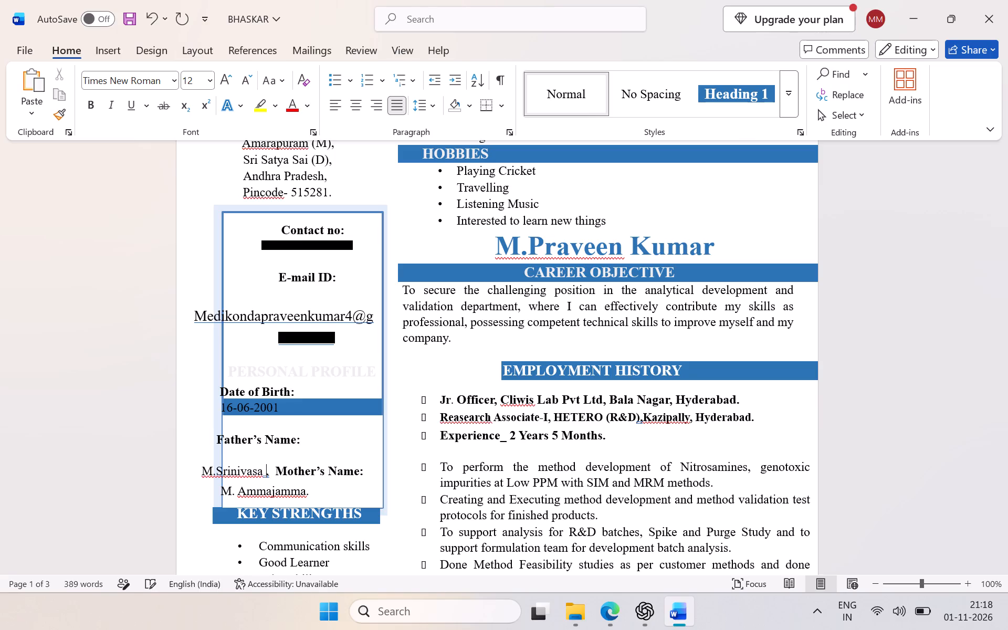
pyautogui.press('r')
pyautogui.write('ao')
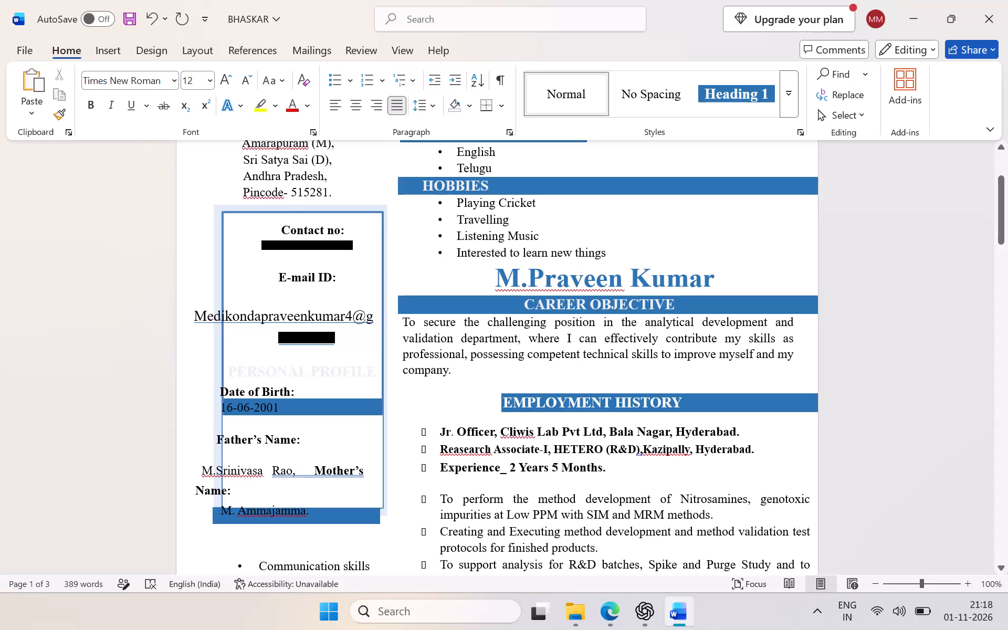
# Replace the name under Mother's Name with the new candidate's mother's name, keeping the initial M.
pyautogui.click(304, 512)
pyautogui.press('BackSpace')
pyautogui.press('BackSpace')
pyautogui.press('BackSpace')
pyautogui.press('BackSpace')
pyautogui.press('BackSpace')
pyautogui.press('BackSpace')
pyautogui.press('BackSpace')
pyautogui.press('BackSpace')
pyautogui.press('BackSpace')
pyautogui.press('BackSpace')
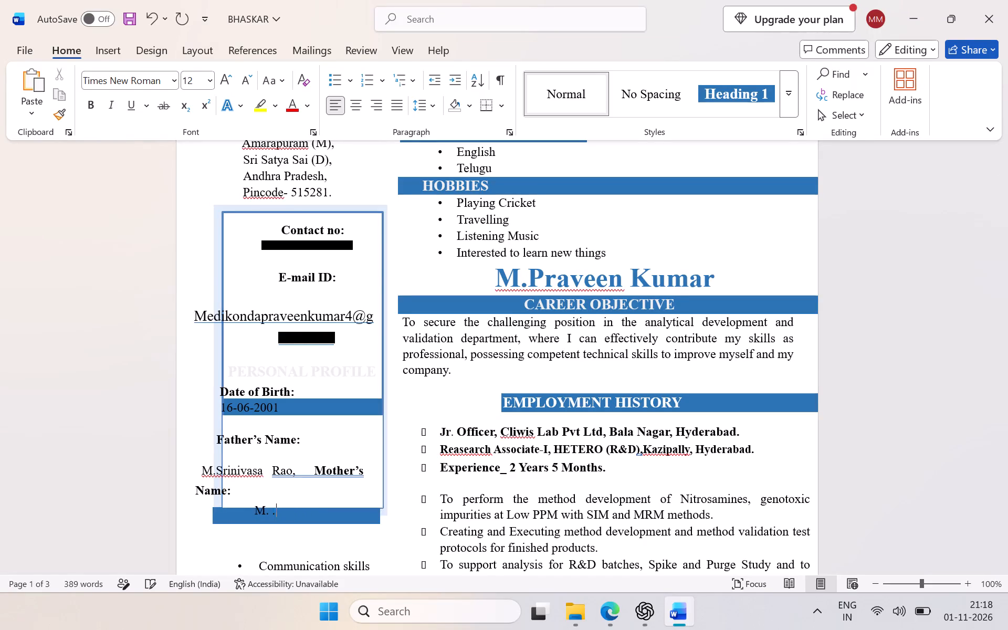
pyautogui.press('BackSpace')
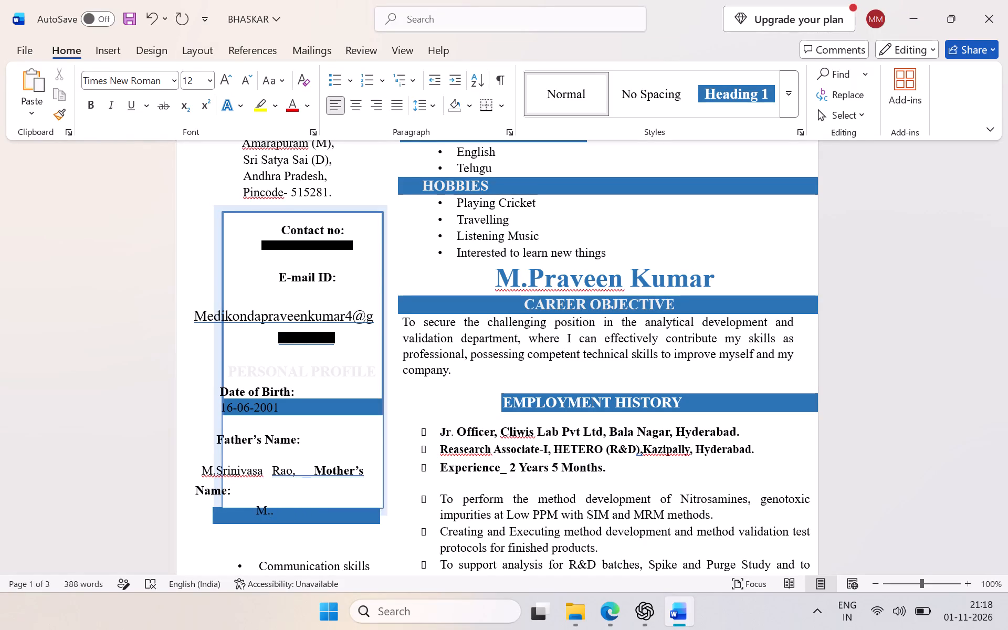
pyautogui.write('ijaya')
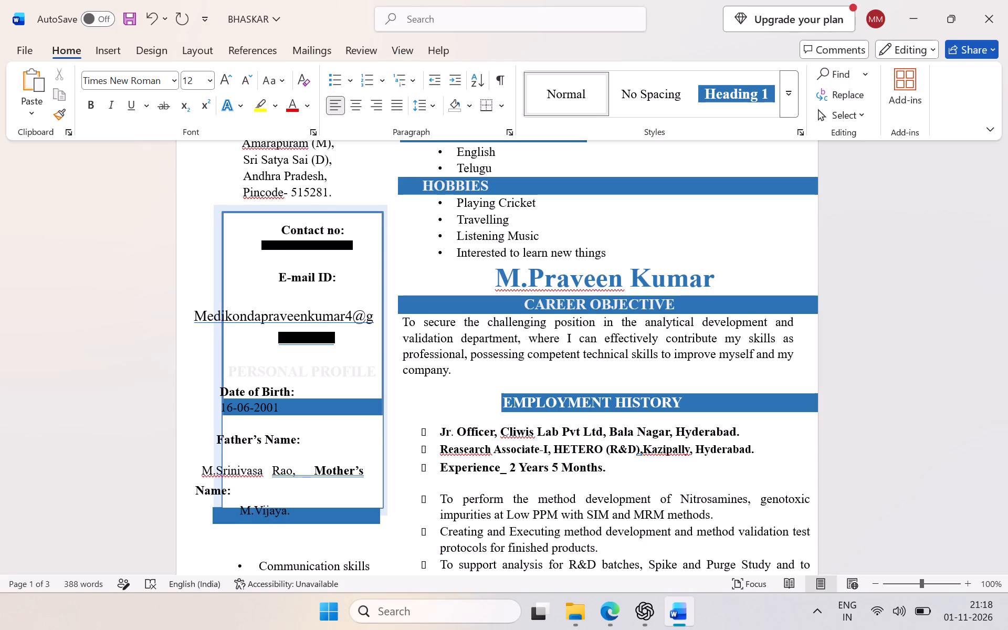
# Delete the "Public speaking • Punctuality" bullet from the key strengths list, leaving no empty line between "Team player" and "Positive attitude".
pyautogui.scroll(-2, 304, 512)
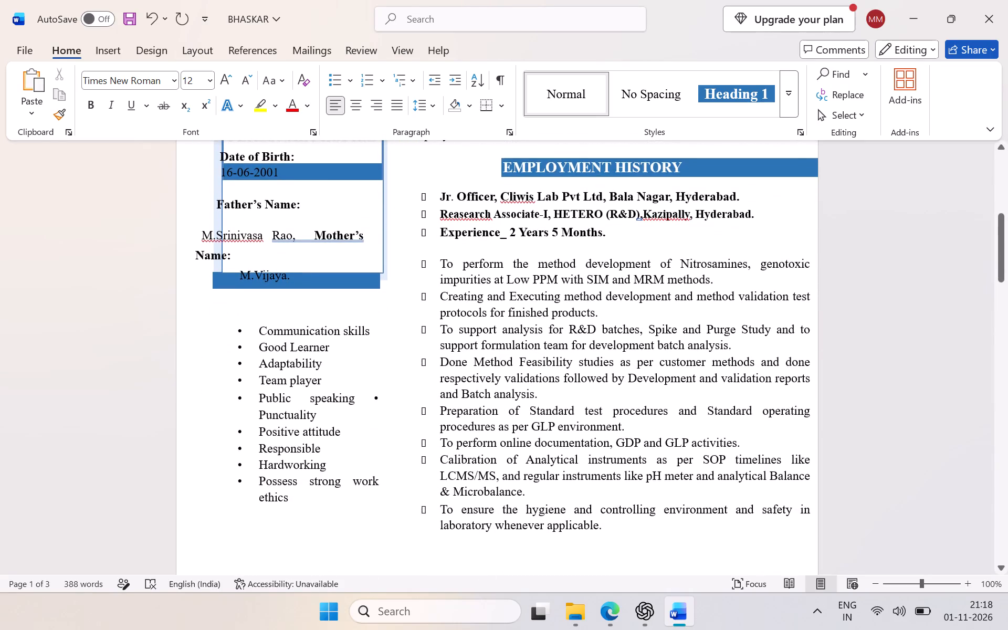
pyautogui.click(335, 418)
pyautogui.press('BackSpace')
pyautogui.press('BackSpace')
pyautogui.press('BackSpace')
pyautogui.press('BackSpace')
pyautogui.press('BackSpace')
pyautogui.press('BackSpace')
pyautogui.press('BackSpace')
pyautogui.press('BackSpace')
pyautogui.press('BackSpace')
pyautogui.press('BackSpace')
pyautogui.press('BackSpace')
pyautogui.press('BackSpace')
pyautogui.press('BackSpace')
pyautogui.press('BackSpace')
pyautogui.press('BackSpace')
pyautogui.press('BackSpace')
pyautogui.press('BackSpace')
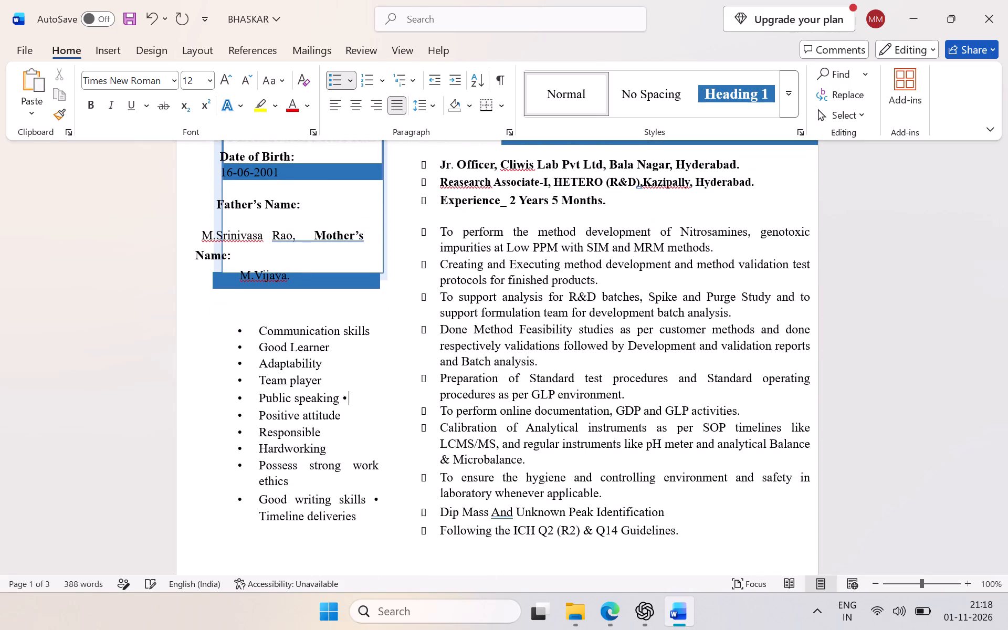
pyautogui.press('BackSpace')
pyautogui.press('BackSpace')
pyautogui.press('BackSpace')
pyautogui.press('BackSpace')
pyautogui.press('BackSpace')
pyautogui.press('BackSpace')
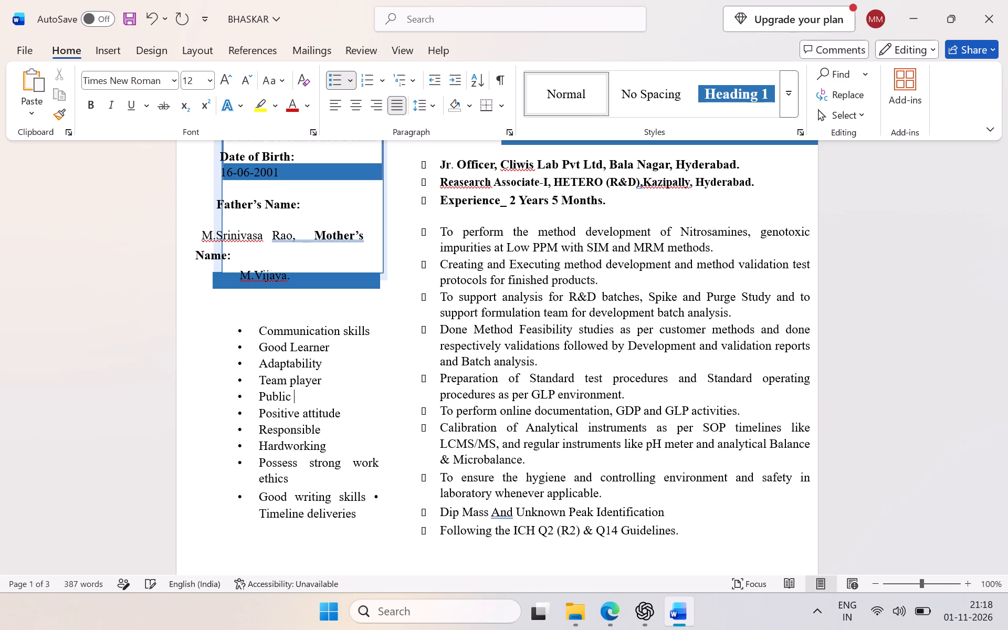
pyautogui.press('BackSpace')
pyautogui.press('BackSpace')
pyautogui.press('BackSpace')
pyautogui.press('BackSpace')
pyautogui.press('BackSpace')
pyautogui.press('BackSpace')
pyautogui.press('BackSpace')
pyautogui.press('BackSpace')
pyautogui.press('BackSpace')
pyautogui.press('BackSpace')
pyautogui.press('BackSpace')
pyautogui.press('BackSpace')
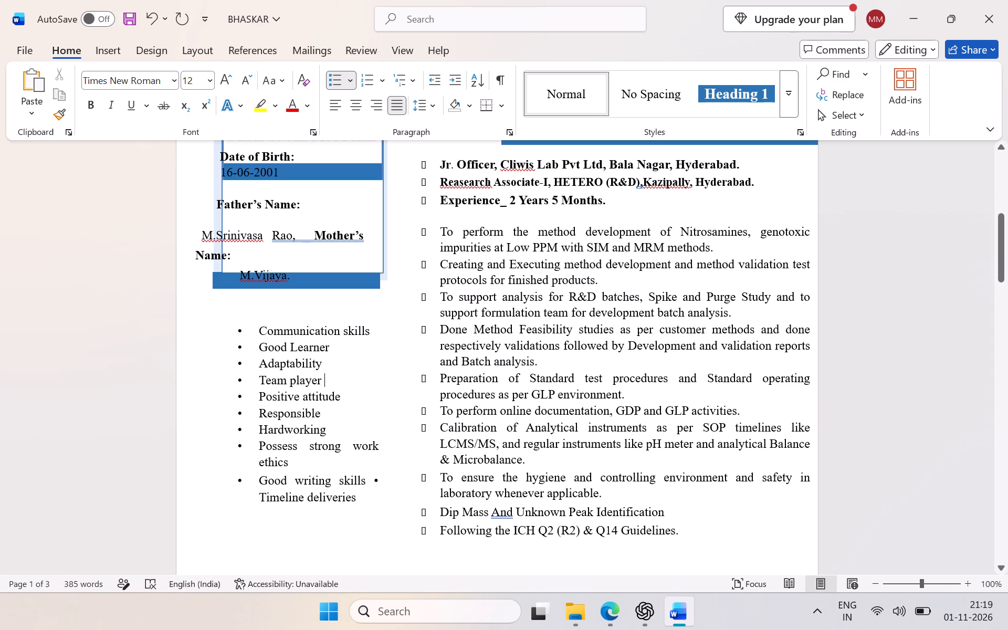
# Replace the village name before "(V)" in the Address block with the new candidate's village, keeping it on its own line.
pyautogui.hscroll(3, 289, 492)
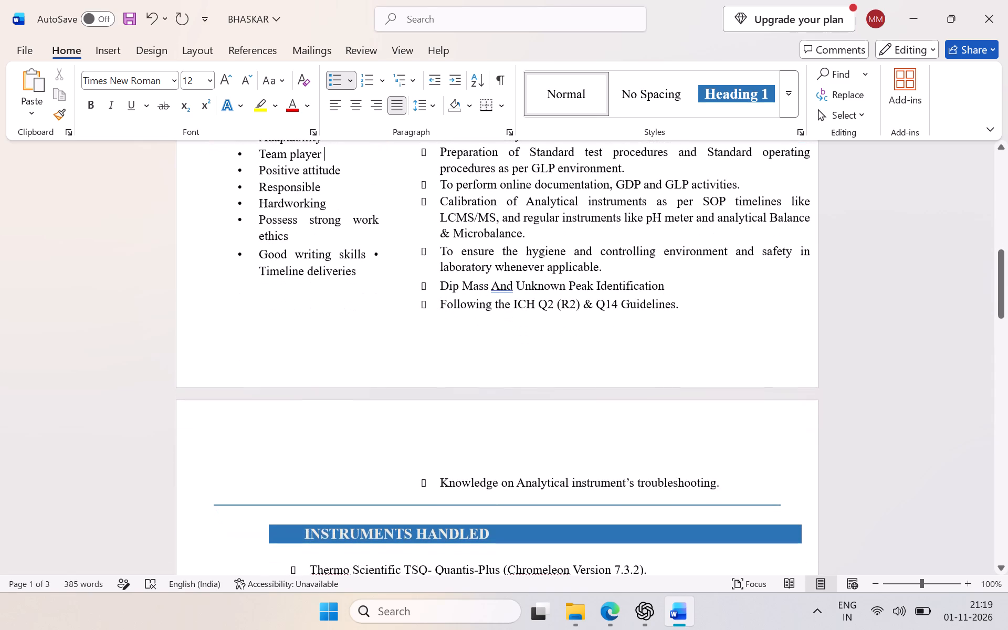
pyautogui.scroll(-3, 289, 492)
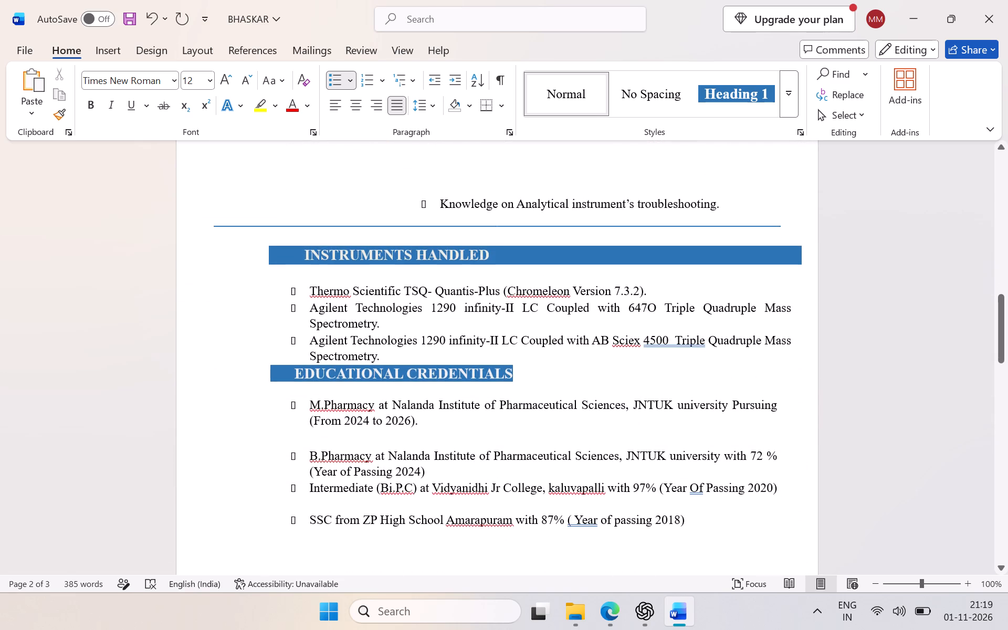
pyautogui.scroll(5, 289, 492)
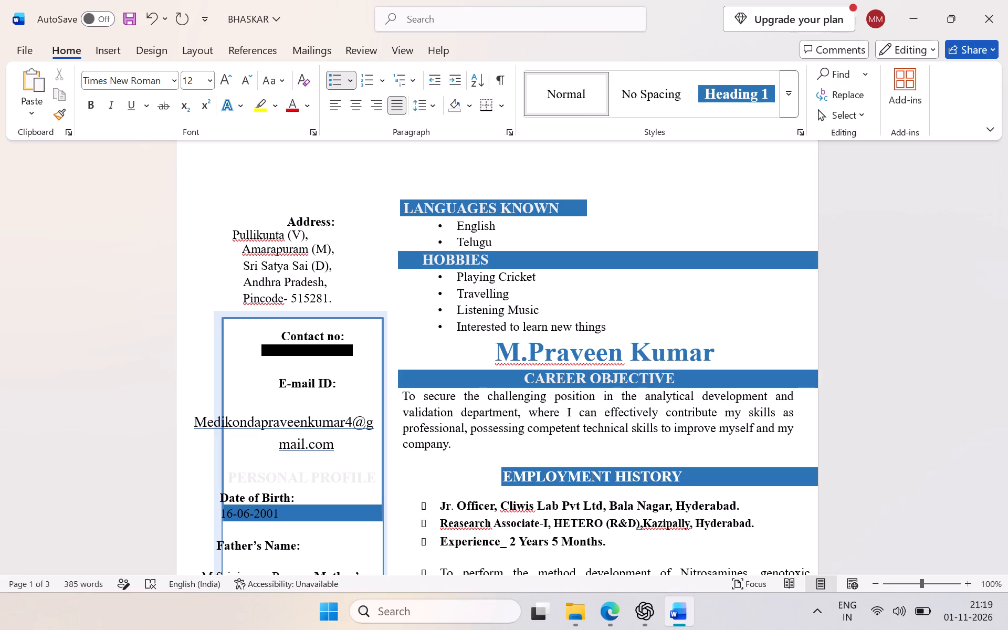
pyautogui.click(287, 234)
pyautogui.press('BackSpace')
pyautogui.press('BackSpace')
pyautogui.press('BackSpace')
pyautogui.press('BackSpace')
pyautogui.press('BackSpace')
pyautogui.press('BackSpace')
pyautogui.press('BackSpace')
pyautogui.press('BackSpace')
pyautogui.press('BackSpace')
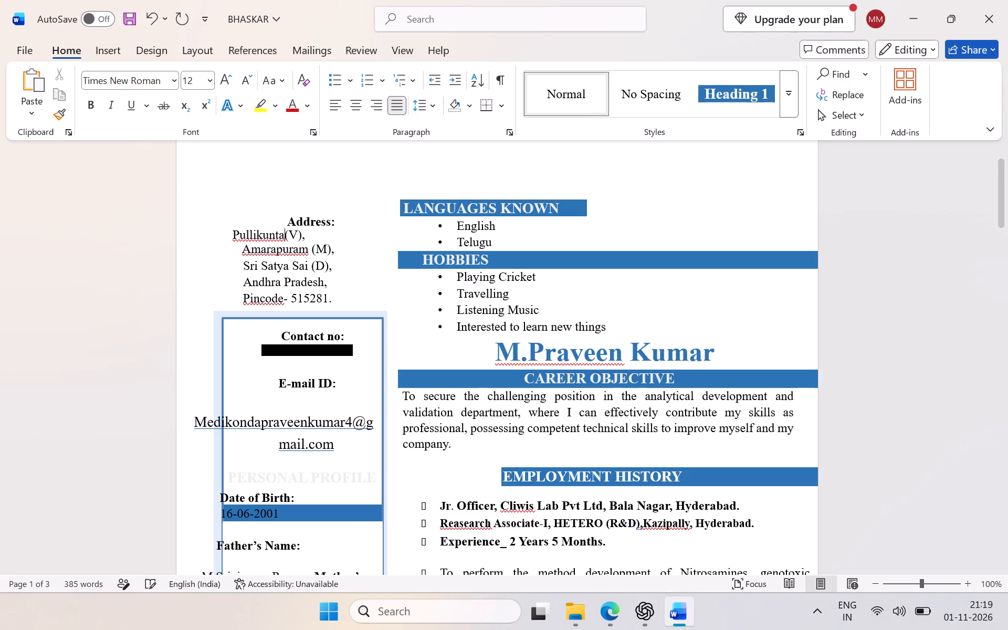
pyautogui.press('BackSpace')
pyautogui.press('BackSpace')
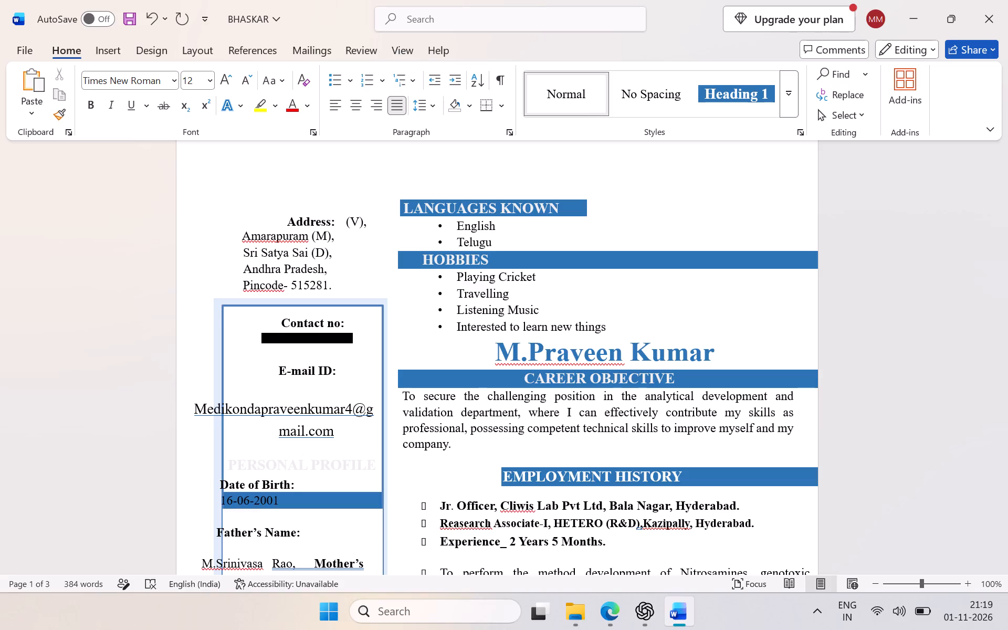
pyautogui.hotkey('ctrl', 'z')
pyautogui.hotkey('ctrl', 'z')
pyautogui.hotkey('ctrl', 'z')
pyautogui.press('BackSpace')
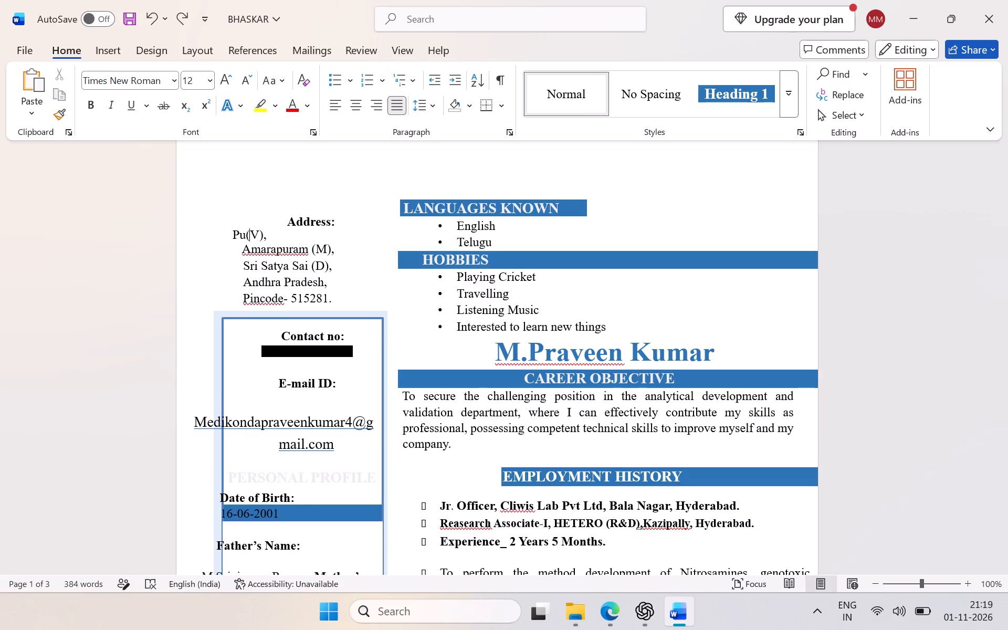
pyautogui.press('BackSpace')
pyautogui.press('BackSpace')
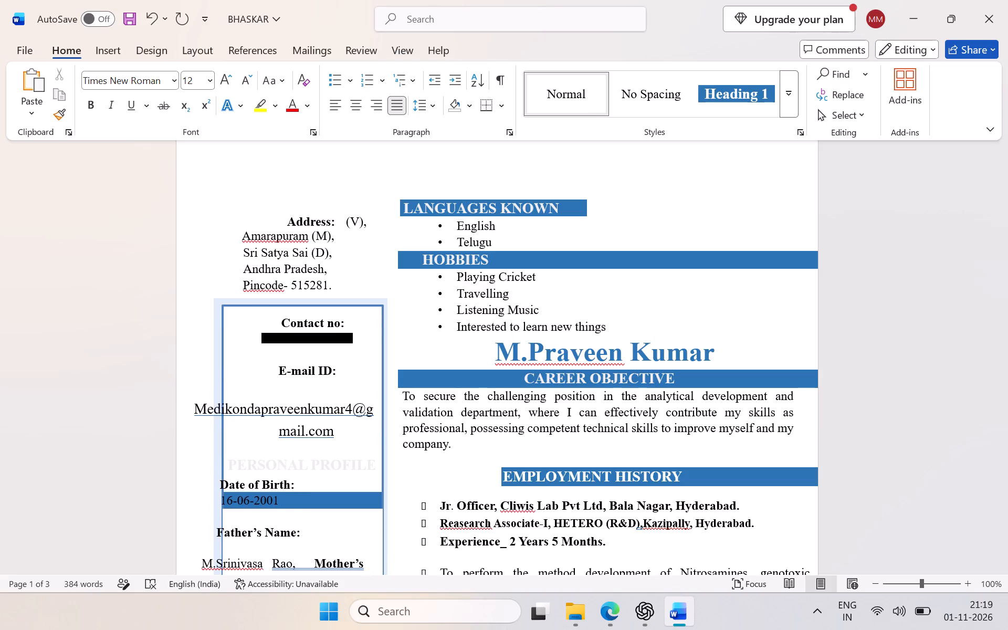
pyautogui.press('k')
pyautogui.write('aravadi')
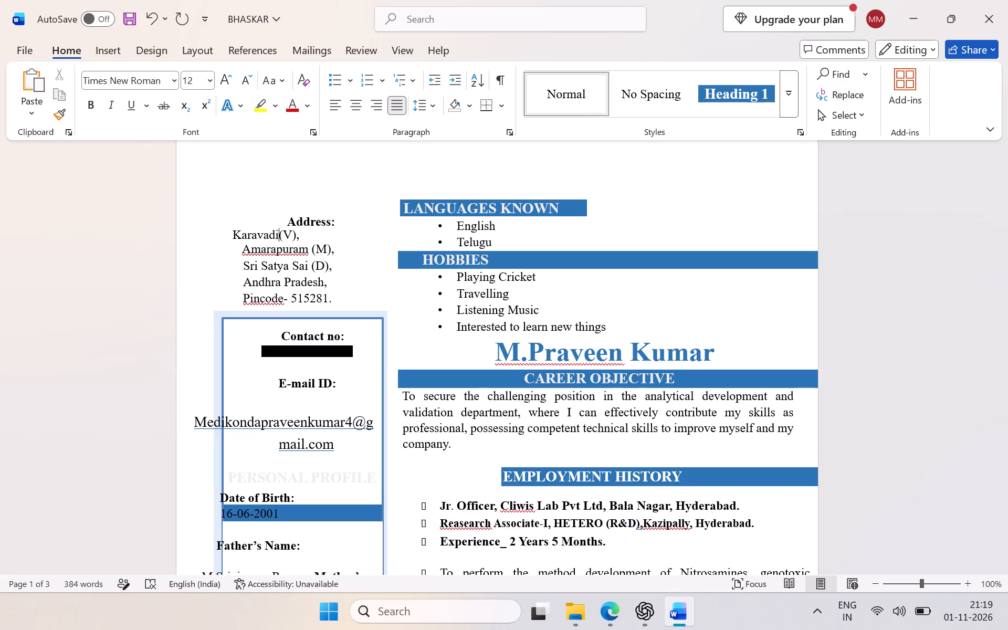
# Replace the mandal name before "(M)" in the Address block with the new candidate's mandal, capitalizing its first letter.
pyautogui.click(312, 253)
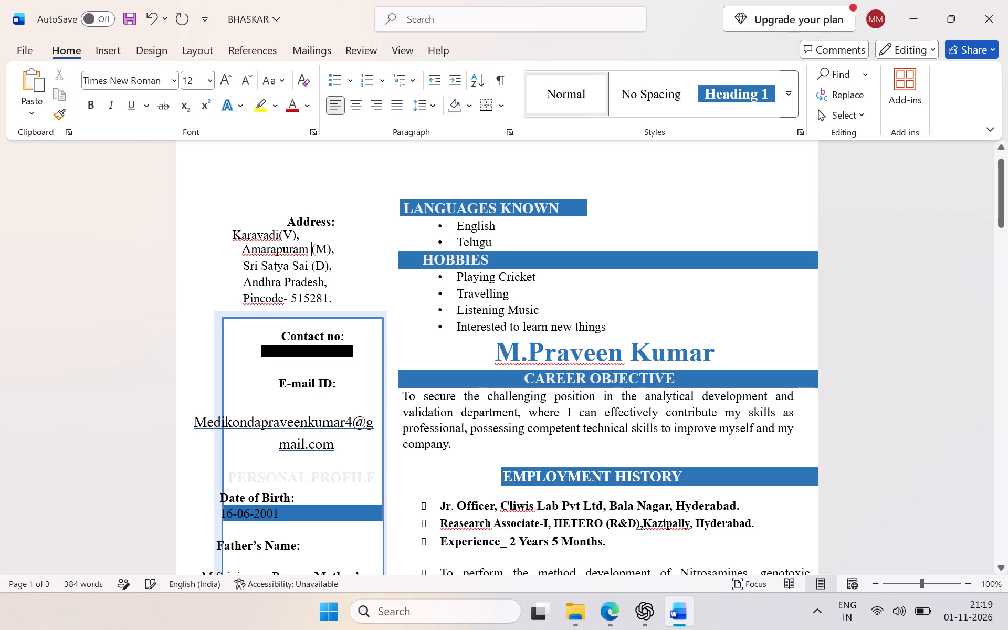
pyautogui.press('BackSpace')
pyautogui.press('BackSpace')
pyautogui.press('BackSpace')
pyautogui.press('BackSpace')
pyautogui.press('BackSpace')
pyautogui.press('BackSpace')
pyautogui.press('BackSpace')
pyautogui.press('BackSpace')
pyautogui.press('BackSpace')
pyautogui.press('BackSpace')
pyautogui.press('BackSpace')
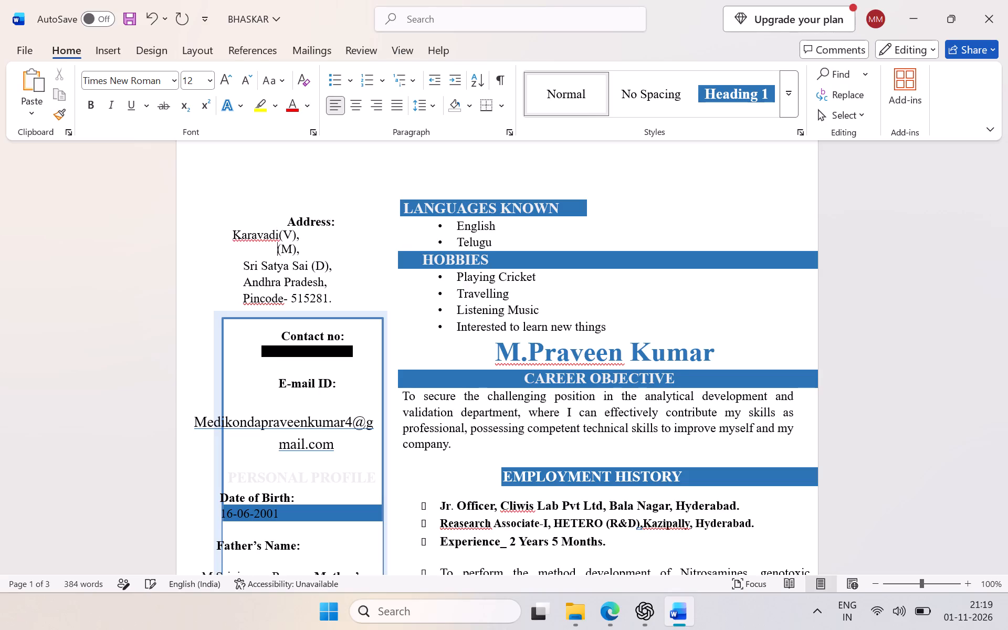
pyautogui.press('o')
pyautogui.press('BackSpace')
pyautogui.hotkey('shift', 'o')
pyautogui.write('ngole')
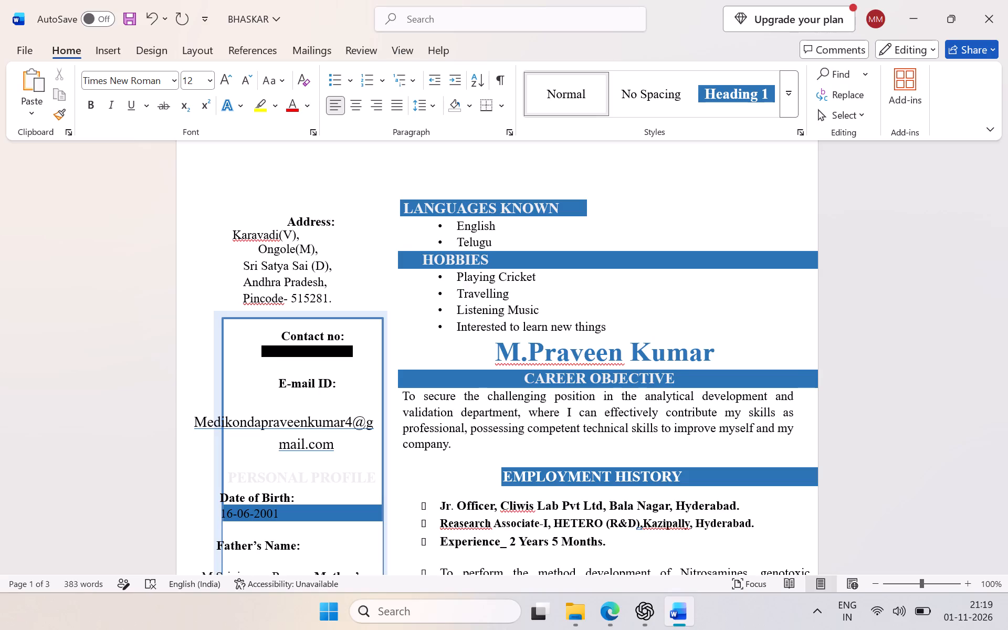
# Replace the district name before "(D)" in the Address block with the new candidate's district, capitalizing only its first letter.
pyautogui.click(309, 265)
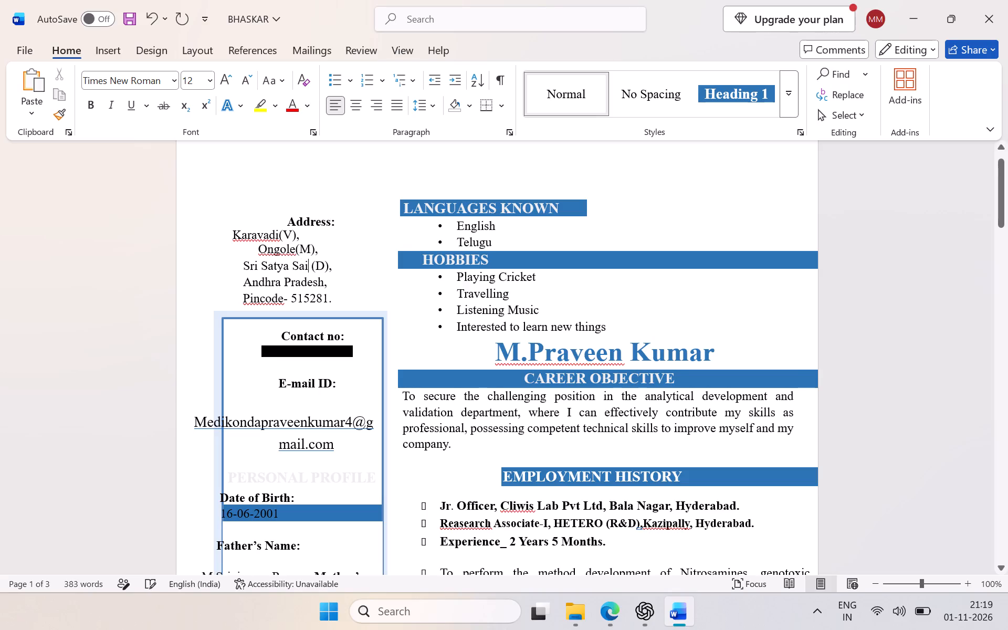
pyautogui.press('BackSpace')
pyautogui.press('BackSpace')
pyautogui.press('BackSpace')
pyautogui.press('BackSpace')
pyautogui.press('BackSpace')
pyautogui.press('BackSpace')
pyautogui.press('BackSpace')
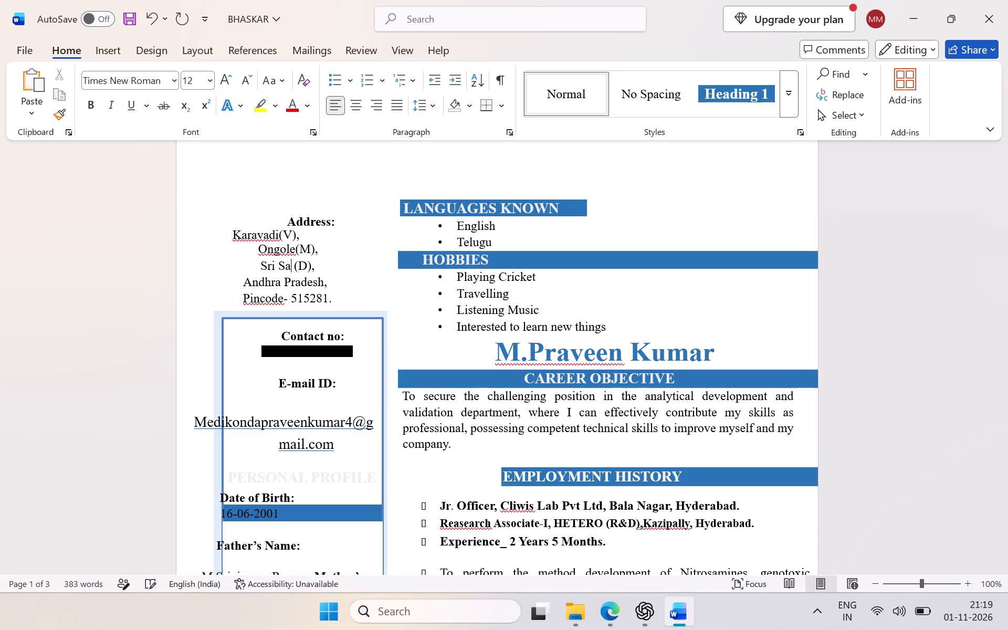
pyautogui.press('BackSpace')
pyautogui.press('BackSpace')
pyautogui.press('BackSpace')
pyautogui.press('BackSpace')
pyautogui.press('BackSpace')
pyautogui.press('BackSpace')
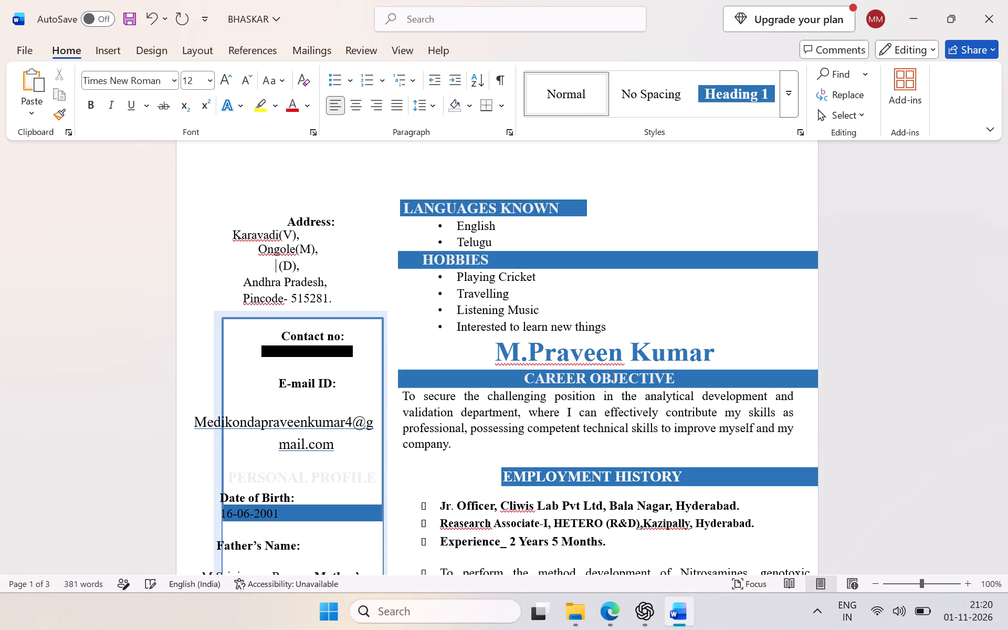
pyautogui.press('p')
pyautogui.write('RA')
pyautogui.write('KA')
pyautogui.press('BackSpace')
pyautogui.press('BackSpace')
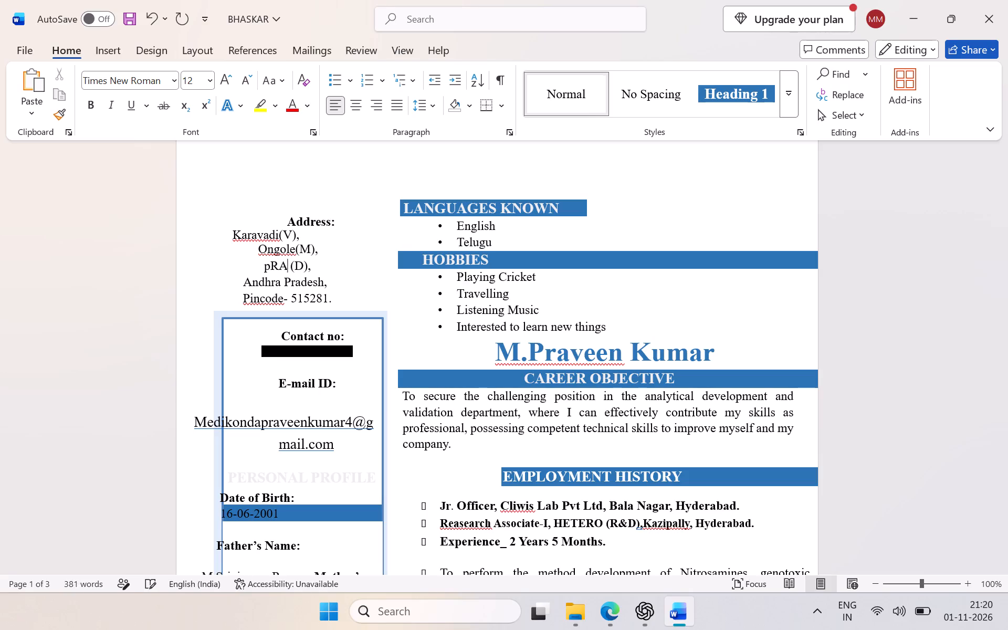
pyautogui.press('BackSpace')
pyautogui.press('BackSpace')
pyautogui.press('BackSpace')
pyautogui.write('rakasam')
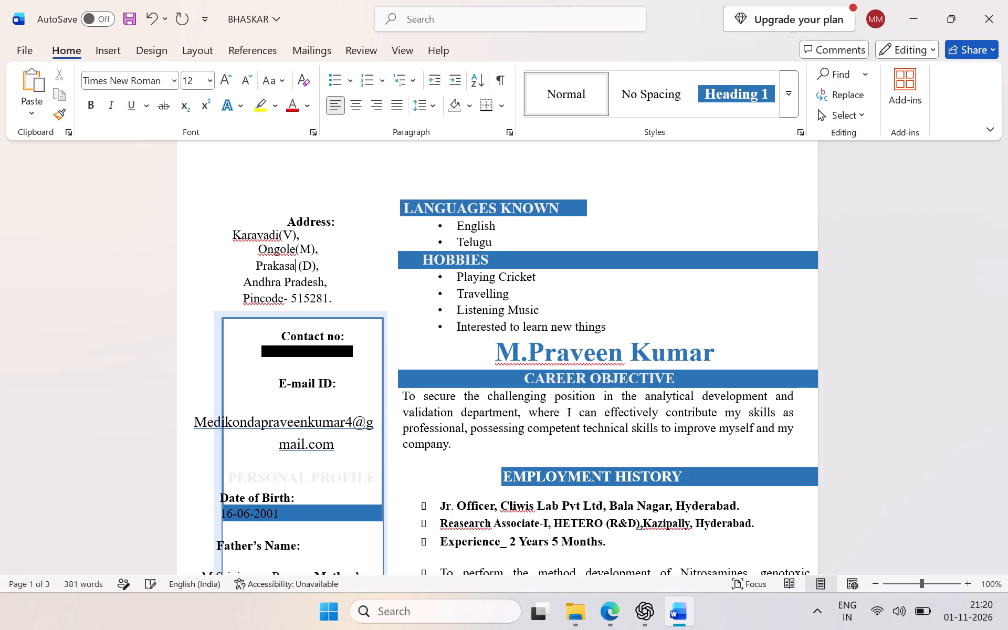
# Replace the Pincode at the end of the Address block with the new candidate's pincode, keeping the closing full stop.
pyautogui.click(329, 303)
pyautogui.press('BackSpace')
pyautogui.press('BackSpace')
pyautogui.press('BackSpace')
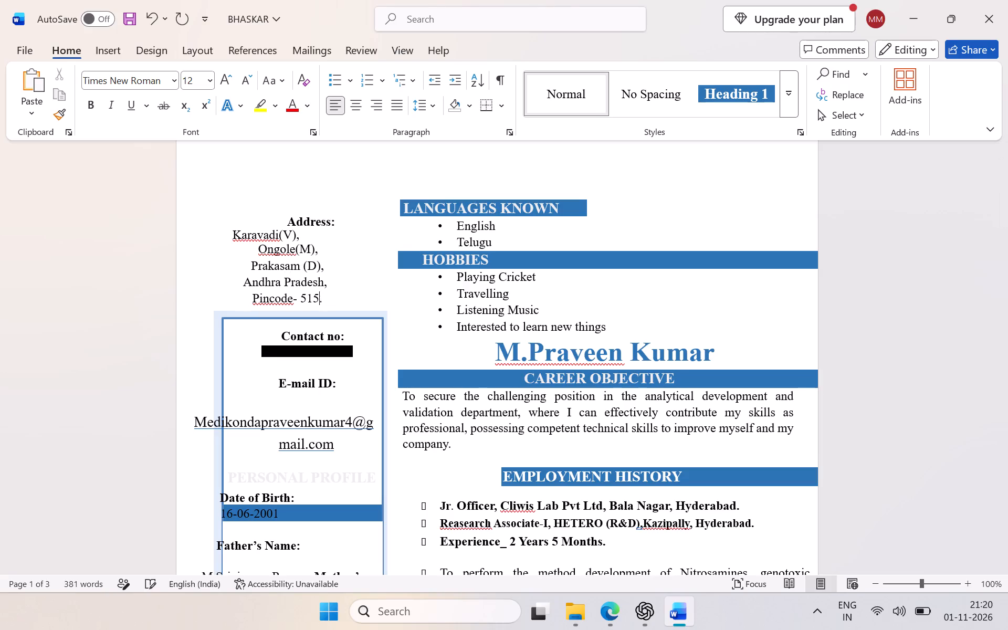
pyautogui.press('BackSpace')
pyautogui.press('BackSpace')
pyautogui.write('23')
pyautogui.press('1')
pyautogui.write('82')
# Change the school in the SSC entry under Educational Credentials to "PRR ZP High School Karavadi", replacing the old place name.
pyautogui.scroll(-3, 314, 385)
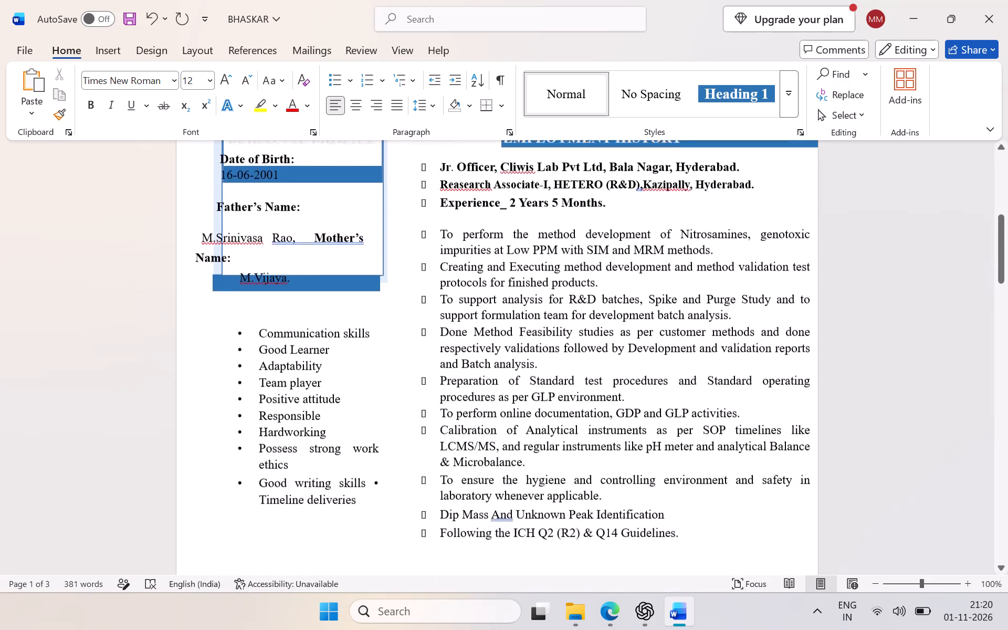
pyautogui.scroll(-5, 314, 385)
pyautogui.scroll(1, 314, 385)
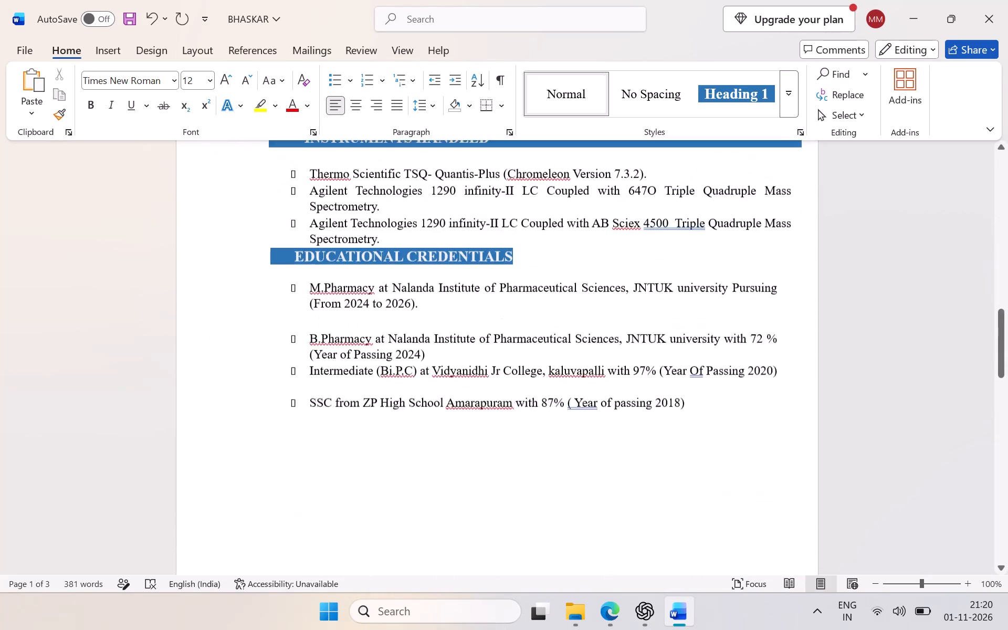
pyautogui.scroll(1, 314, 385)
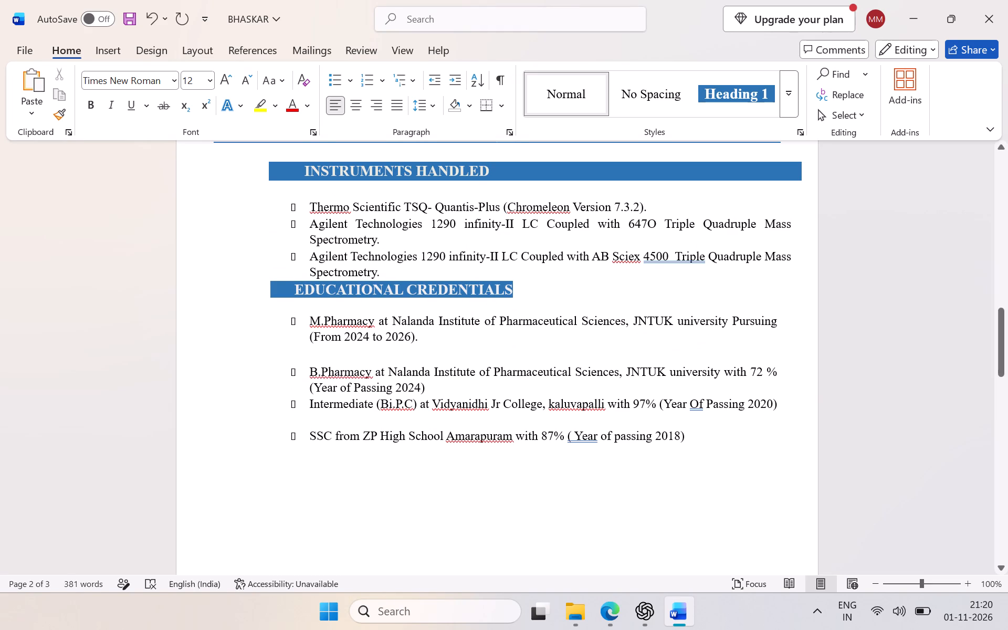
pyautogui.click(512, 441)
pyautogui.press('BackSpace')
pyautogui.press('BackSpace')
pyautogui.press('BackSpace')
pyautogui.press('BackSpace')
pyautogui.press('BackSpace')
pyautogui.press('BackSpace')
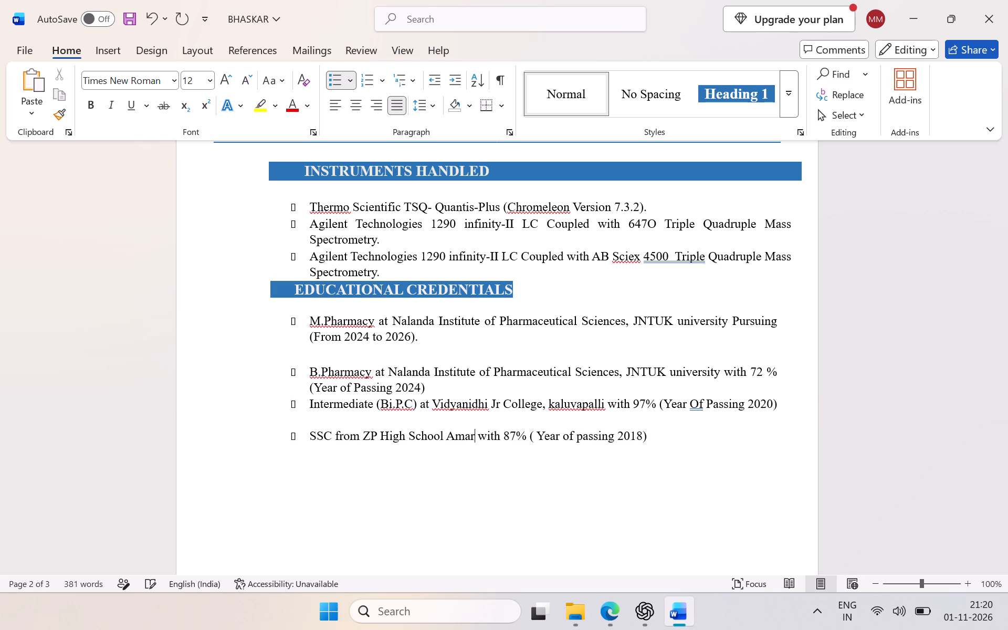
pyautogui.press('BackSpace')
pyautogui.press('BackSpace')
pyautogui.press('BackSpace')
pyautogui.press('BackSpace')
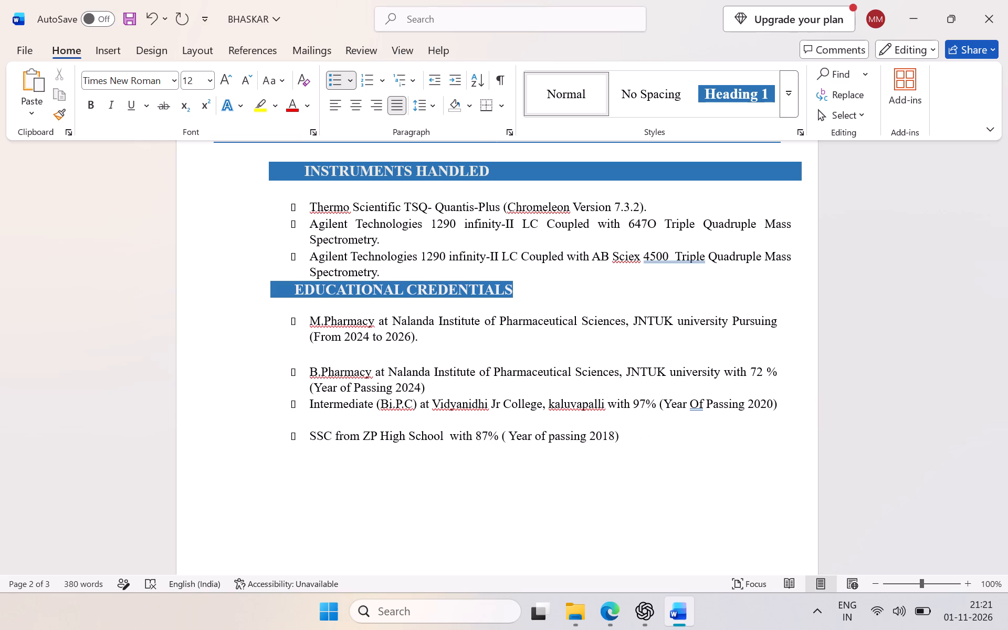
pyautogui.click(362, 438)
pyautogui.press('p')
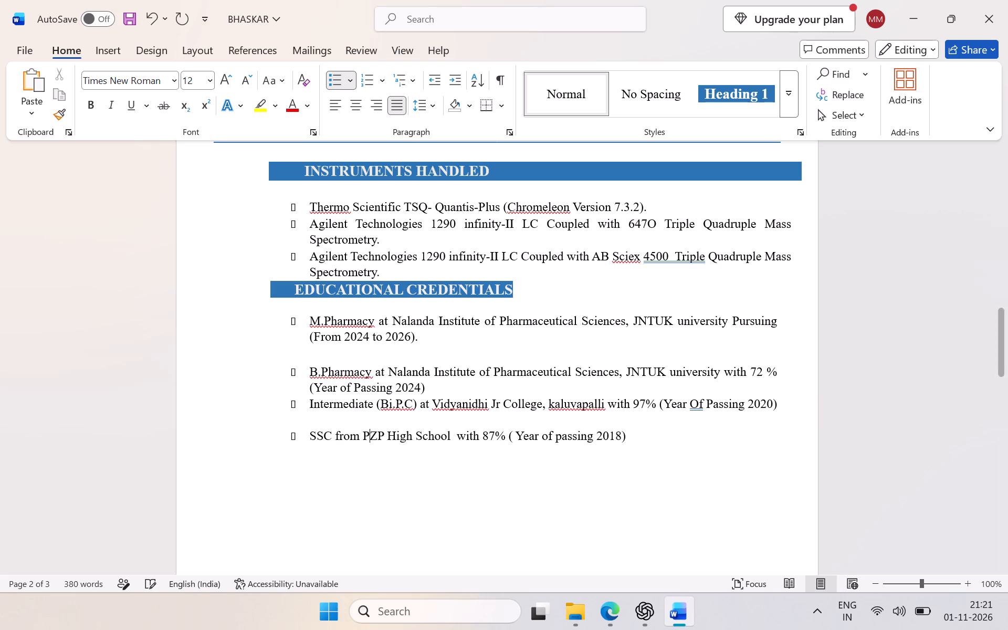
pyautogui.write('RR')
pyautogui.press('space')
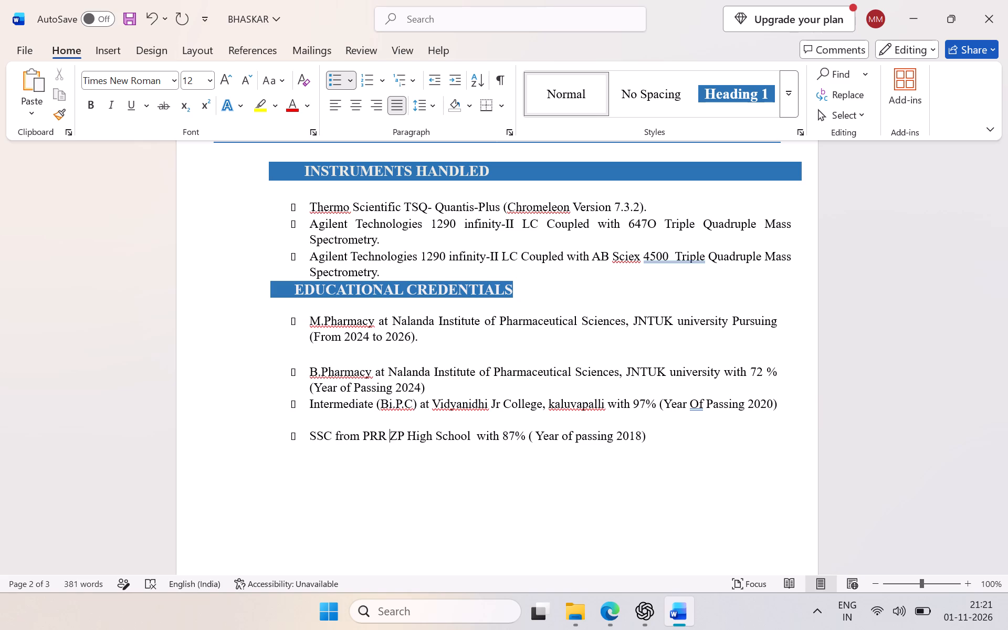
pyautogui.click(474, 436)
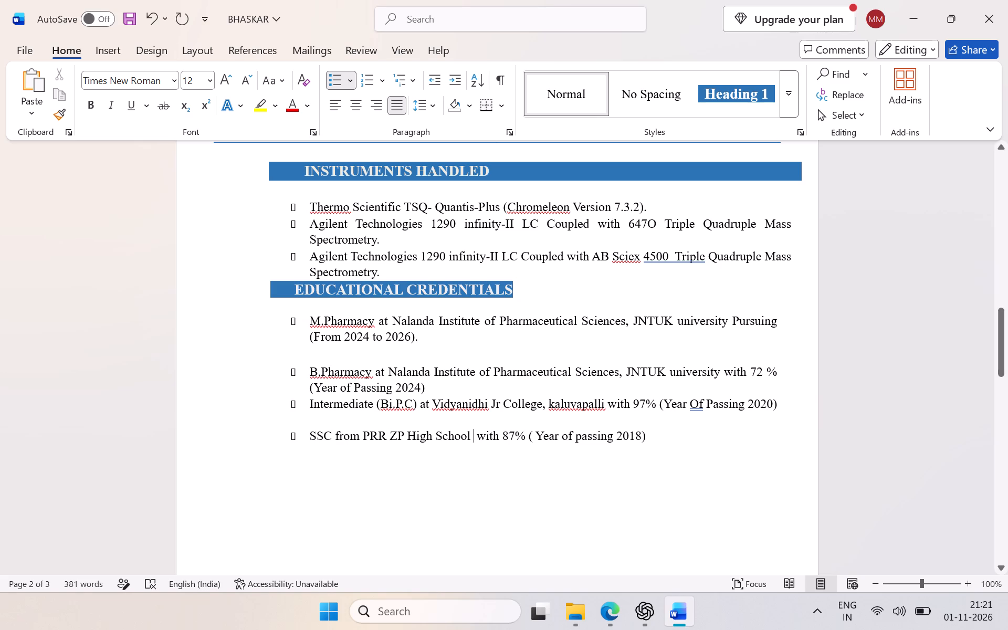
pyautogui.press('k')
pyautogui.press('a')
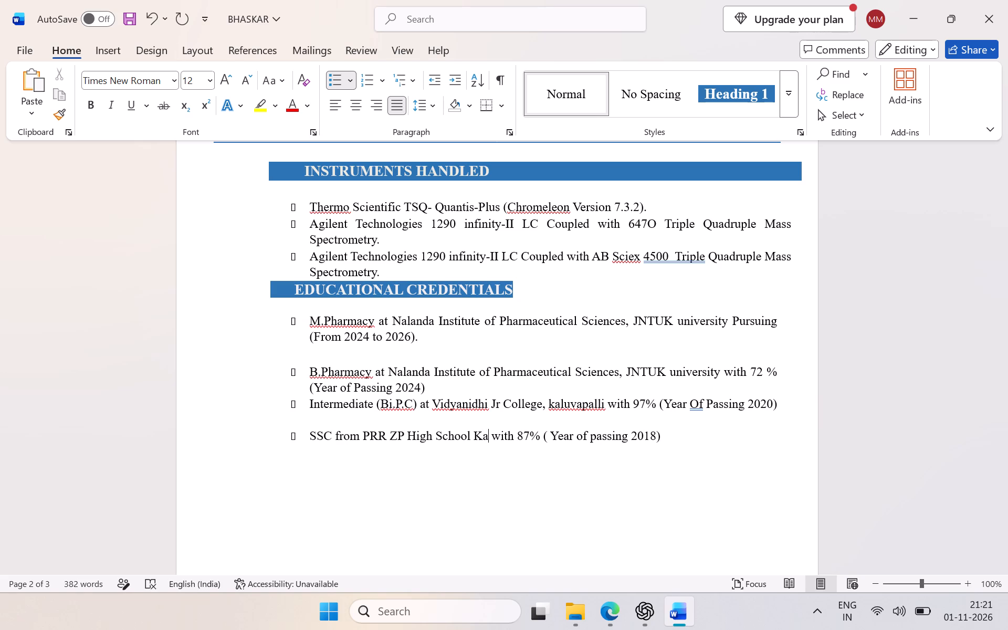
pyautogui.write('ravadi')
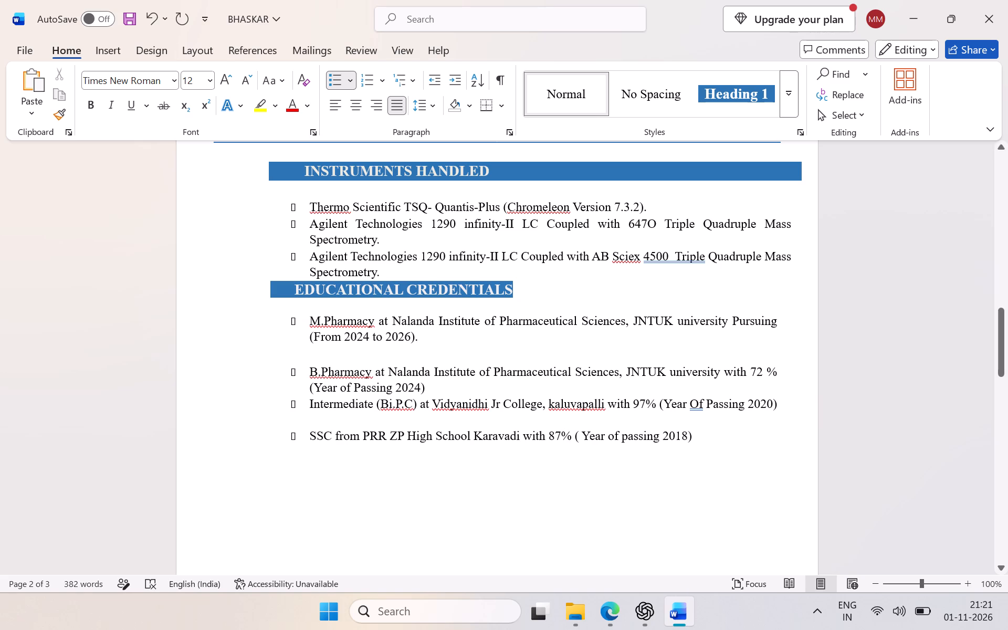
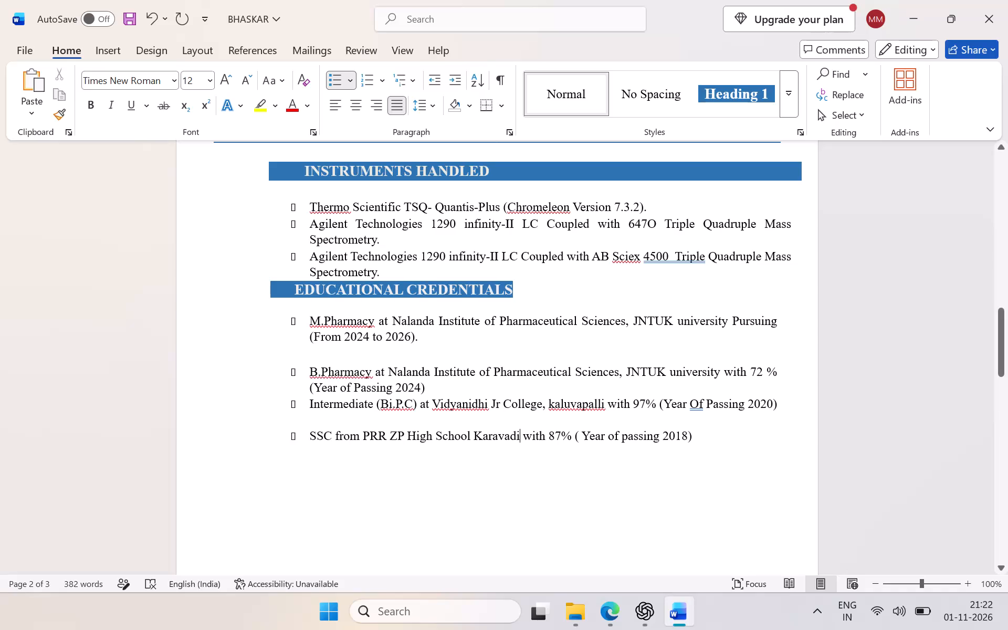
# Set the SSC entry's percentage to 58% and its year of passing to 2016.
pyautogui.click(562, 437)
pyautogui.press('BackSpace')
pyautogui.press('BackSpace')
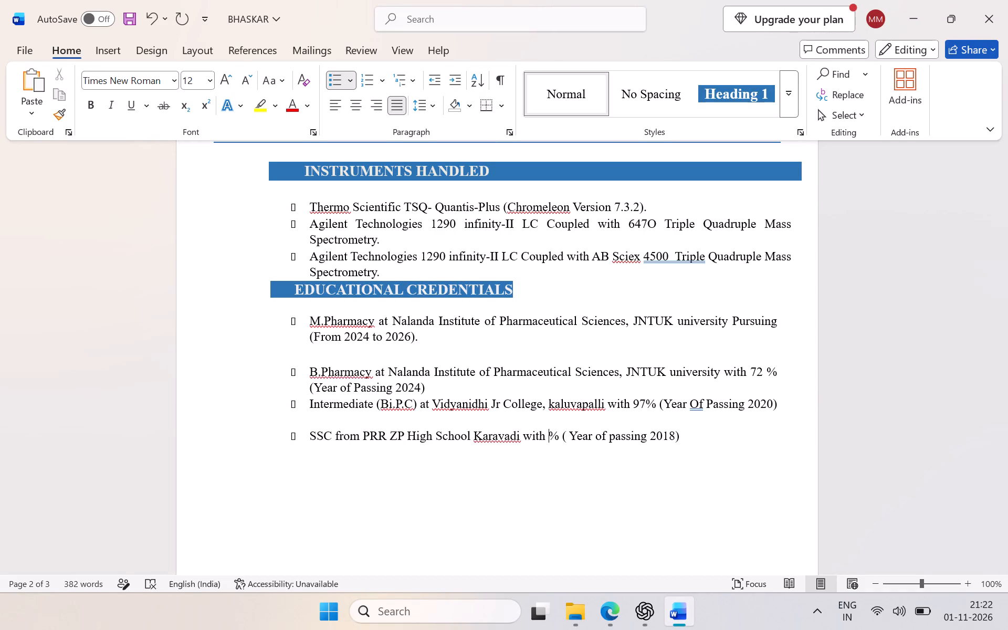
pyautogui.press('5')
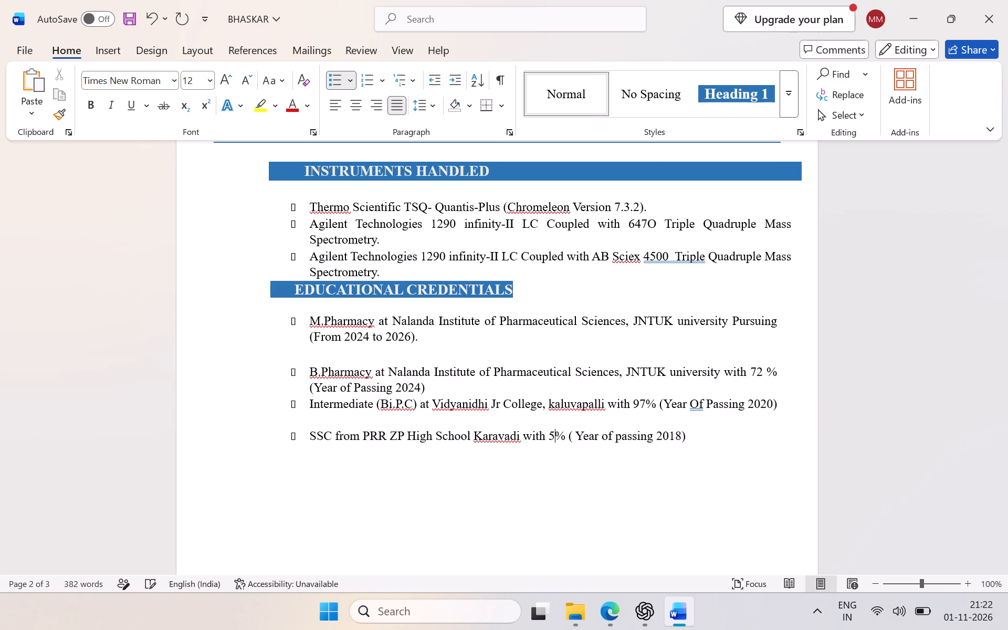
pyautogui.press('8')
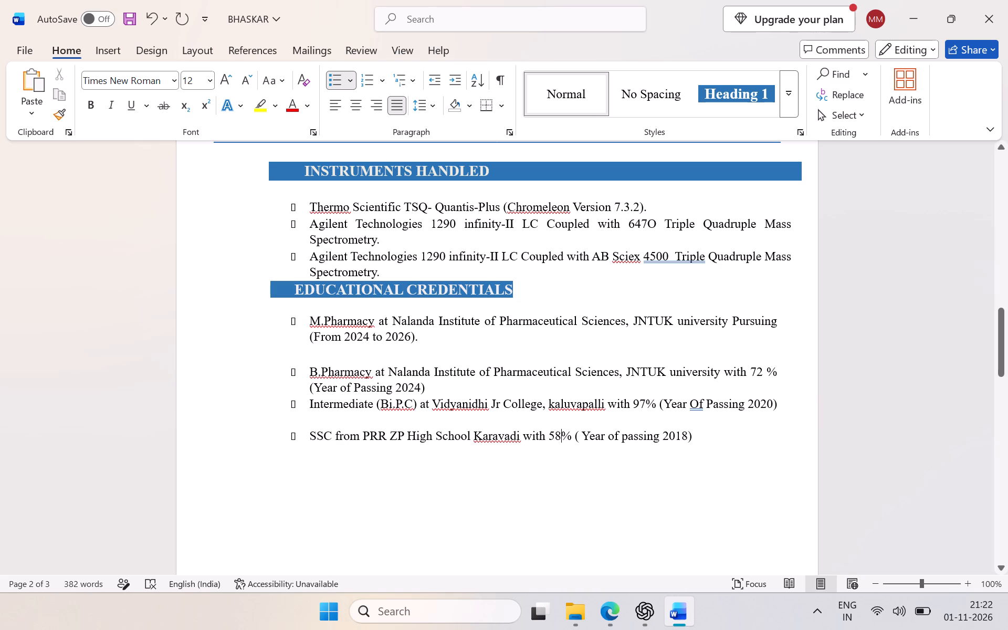
pyautogui.click(687, 433)
pyautogui.press('BackSpace')
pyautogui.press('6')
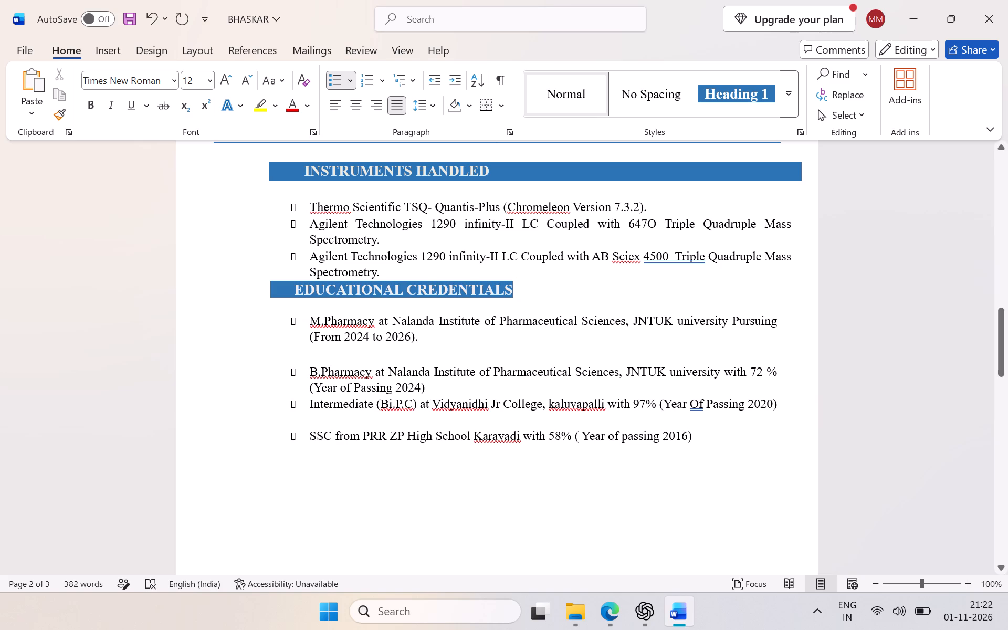
# Replace the college and place in the Intermediate (Bi.P.C) entry with "Sri Pratibha Junior College, Pernamitta".
pyautogui.click(606, 404)
pyautogui.press('BackSpace')
pyautogui.press('BackSpace')
pyautogui.press('BackSpace')
pyautogui.press('BackSpace')
pyautogui.press('BackSpace')
pyautogui.press('BackSpace')
pyautogui.press('BackSpace')
pyautogui.press('BackSpace')
pyautogui.press('BackSpace')
pyautogui.press('BackSpace')
pyautogui.press('BackSpace')
pyautogui.press('BackSpace')
pyautogui.press('BackSpace')
pyautogui.press('BackSpace')
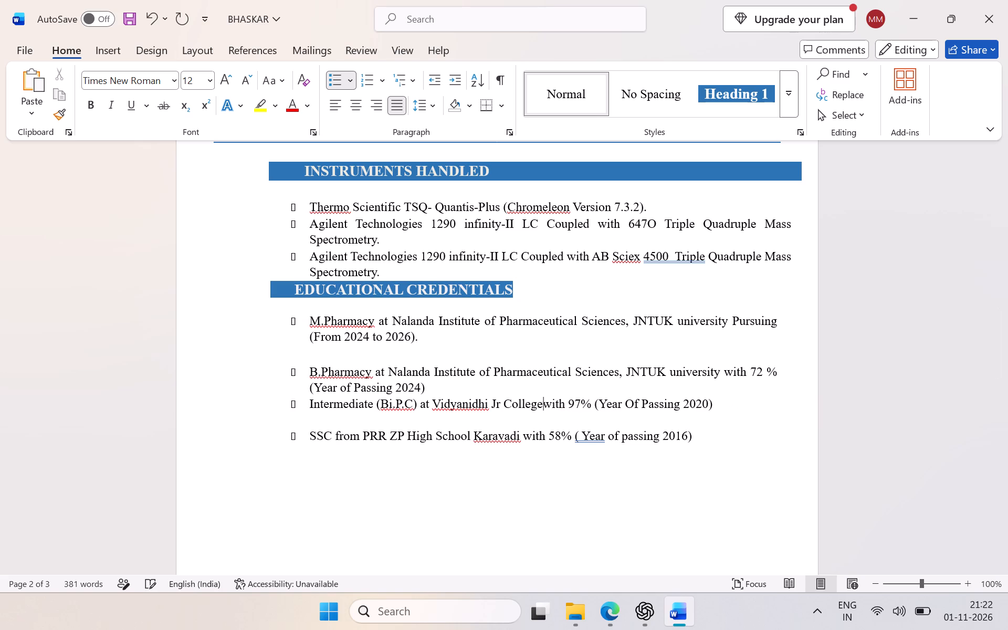
pyautogui.press('BackSpace')
pyautogui.press('BackSpace')
pyautogui.press('BackSpace')
pyautogui.press('BackSpace')
pyautogui.press('BackSpace')
pyautogui.press('BackSpace')
pyautogui.press('BackSpace')
pyautogui.press('BackSpace')
pyautogui.press('BackSpace')
pyautogui.press('BackSpace')
pyautogui.press('BackSpace')
pyautogui.press('BackSpace')
pyautogui.press('BackSpace')
pyautogui.press('BackSpace')
pyautogui.press('BackSpace')
pyautogui.press('BackSpace')
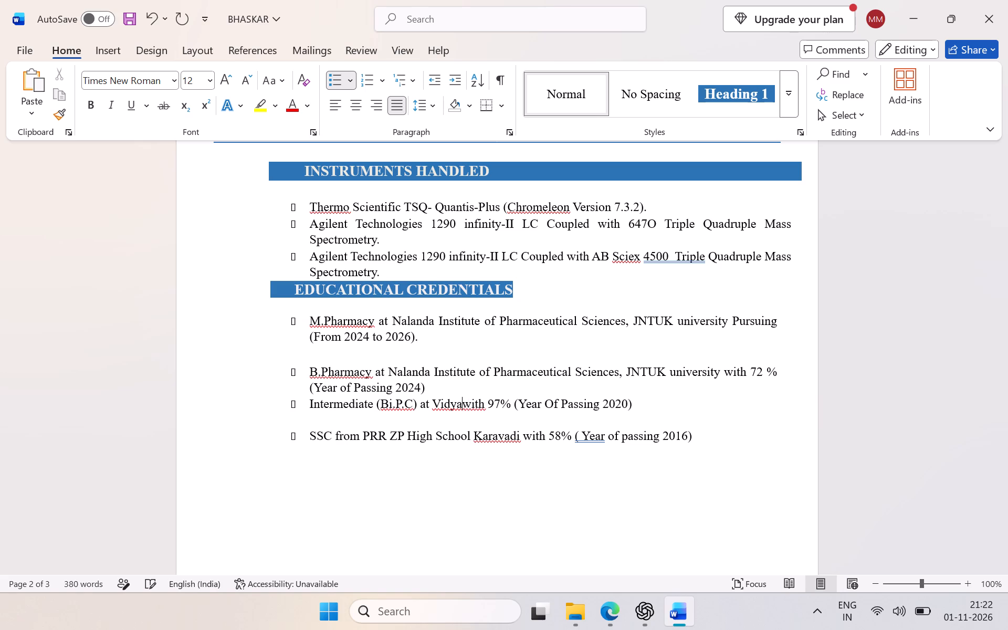
pyautogui.press('BackSpace')
pyautogui.press('BackSpace')
pyautogui.press('BackSpace')
pyautogui.press('BackSpace')
pyautogui.press('BackSpace')
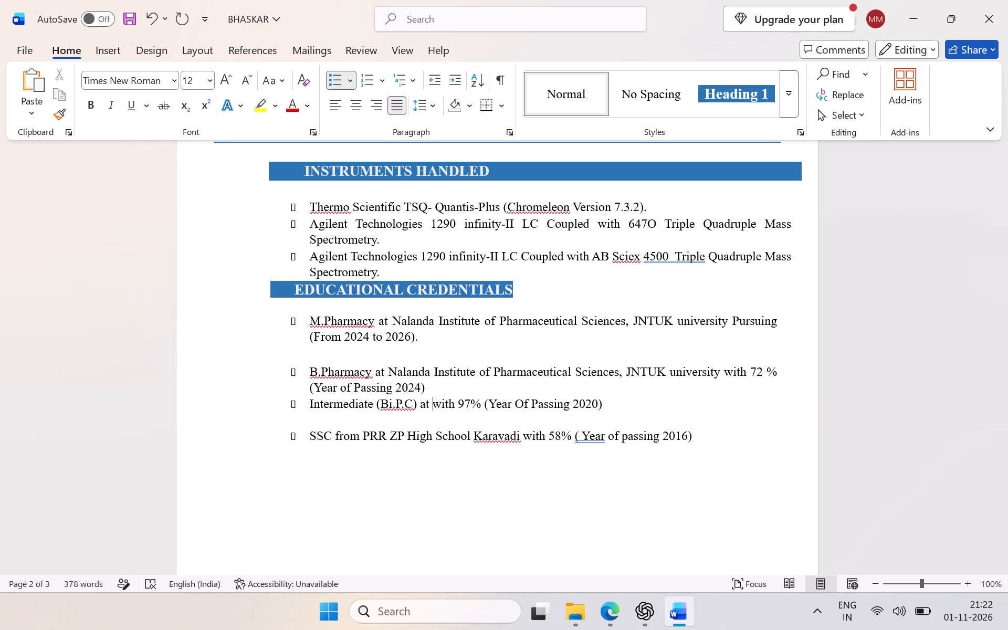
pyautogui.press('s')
pyautogui.press('BackSpace')
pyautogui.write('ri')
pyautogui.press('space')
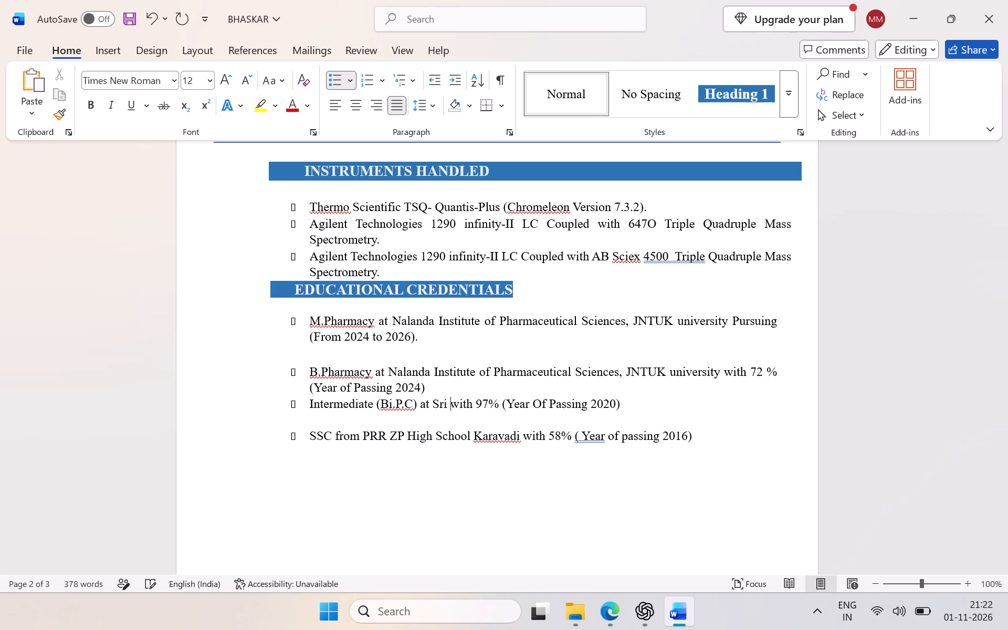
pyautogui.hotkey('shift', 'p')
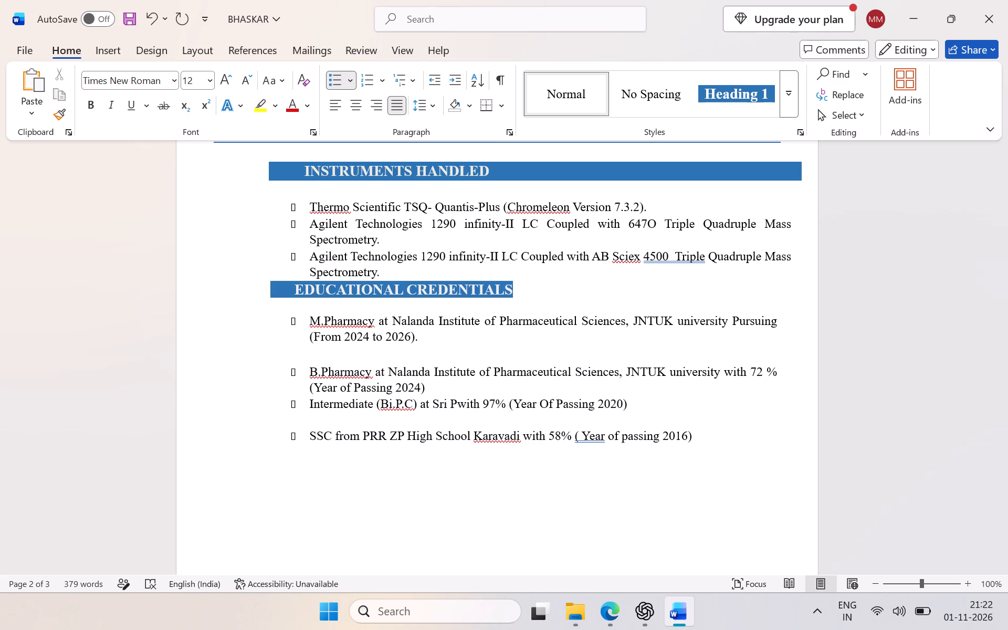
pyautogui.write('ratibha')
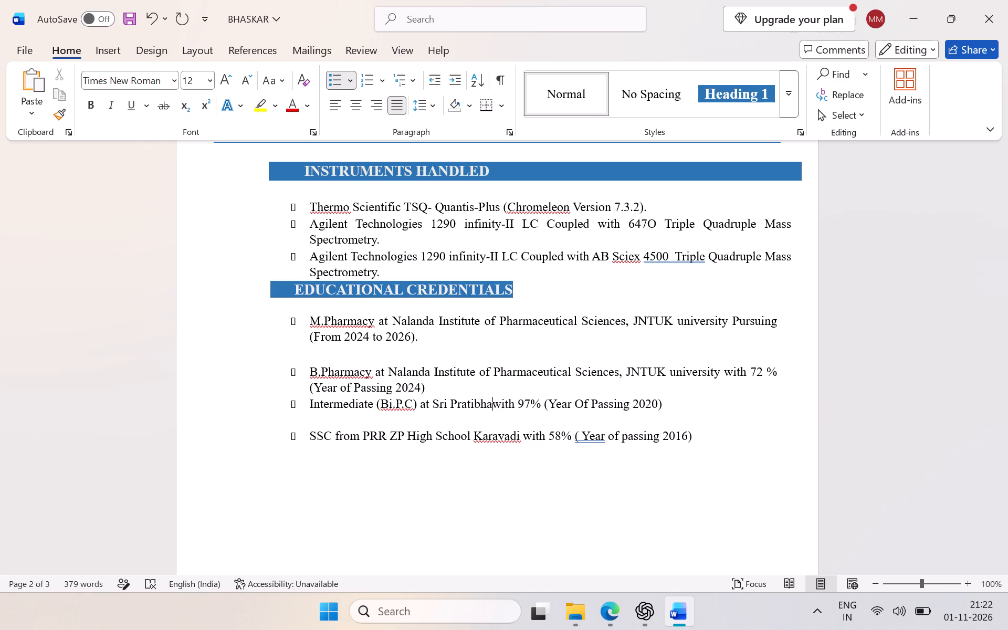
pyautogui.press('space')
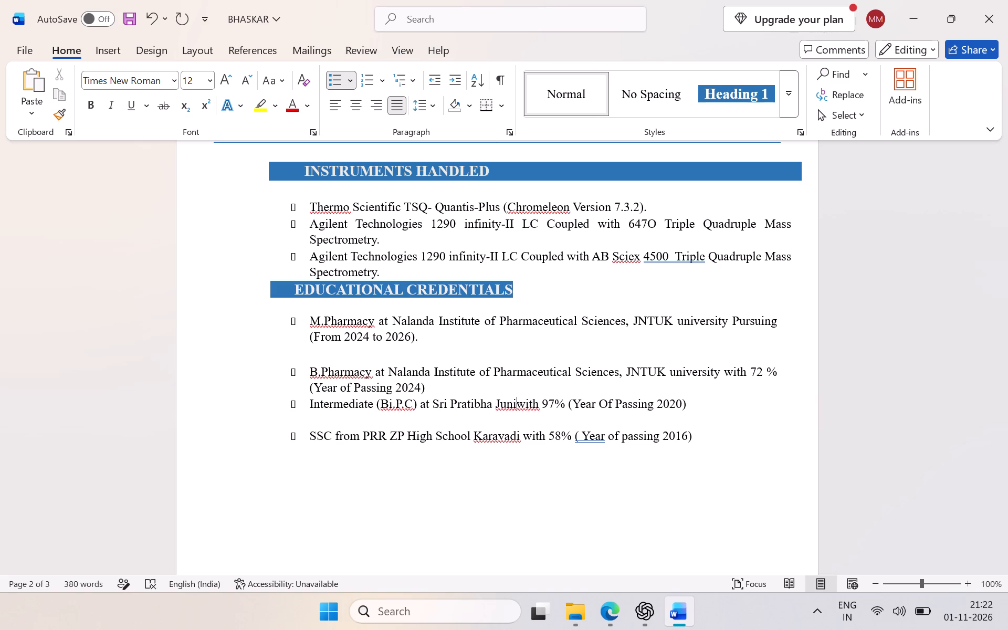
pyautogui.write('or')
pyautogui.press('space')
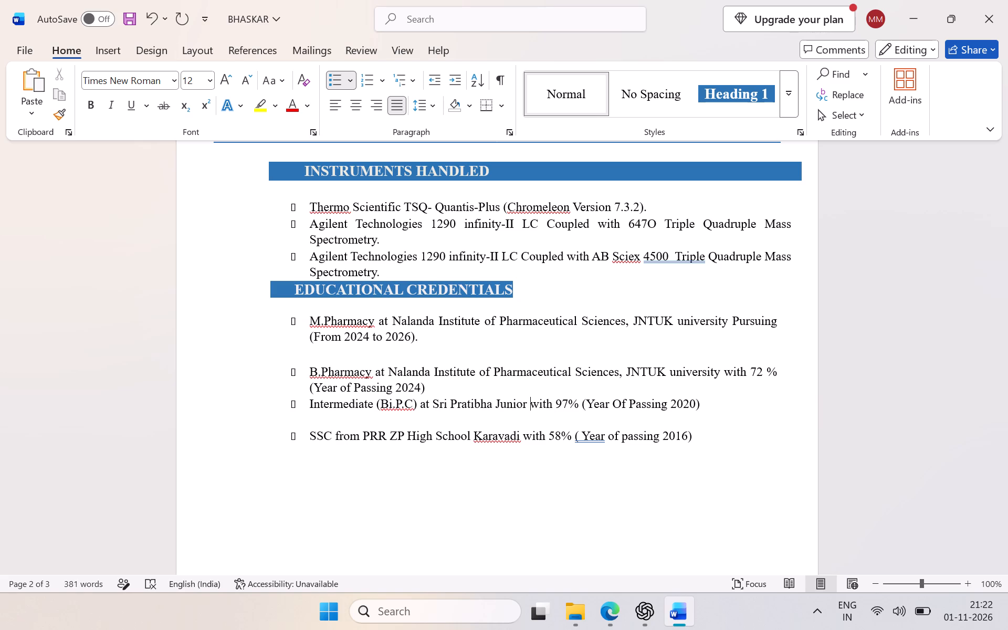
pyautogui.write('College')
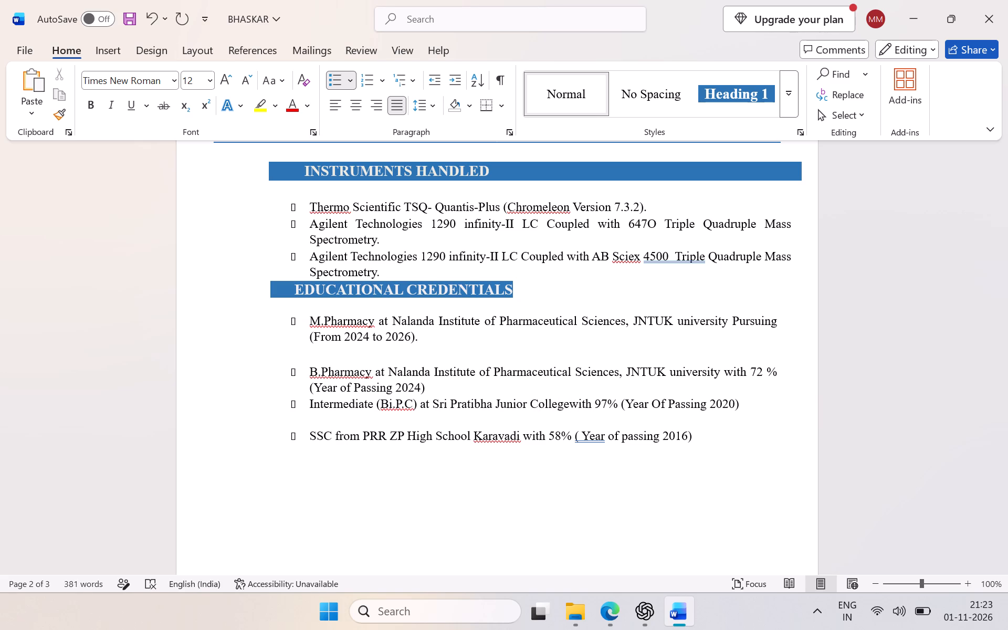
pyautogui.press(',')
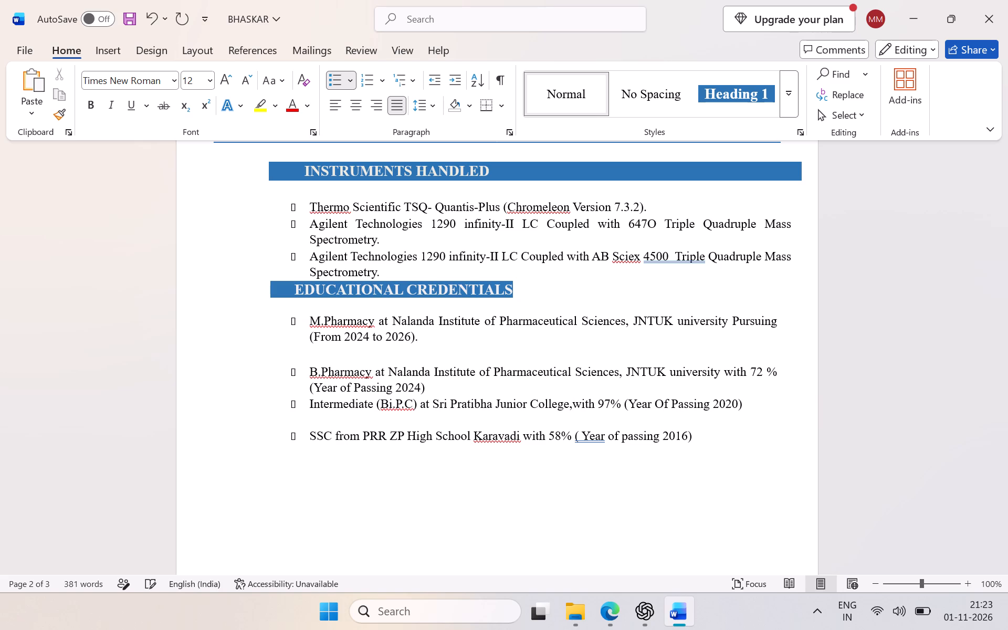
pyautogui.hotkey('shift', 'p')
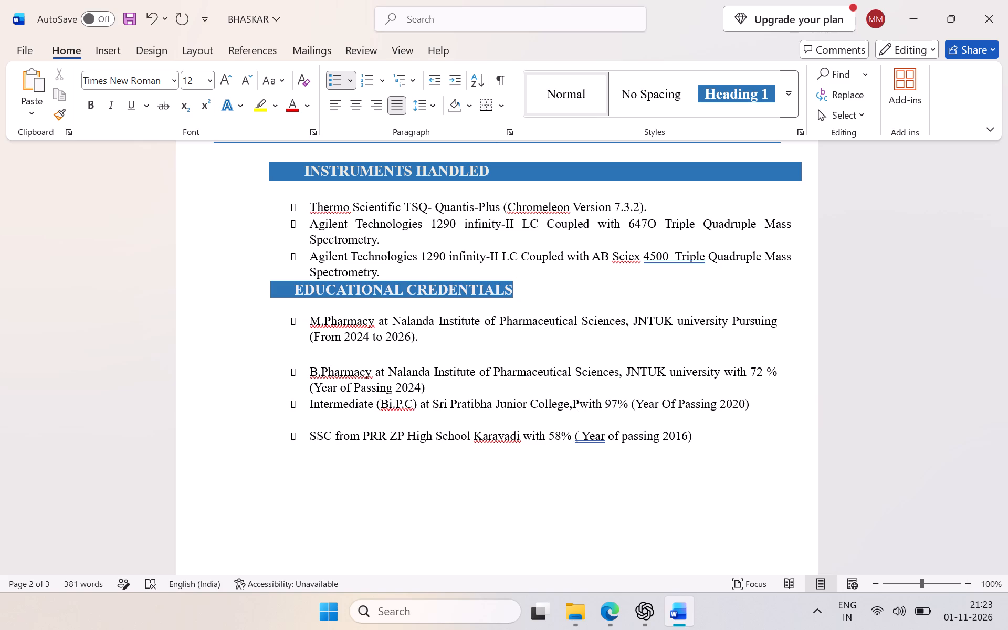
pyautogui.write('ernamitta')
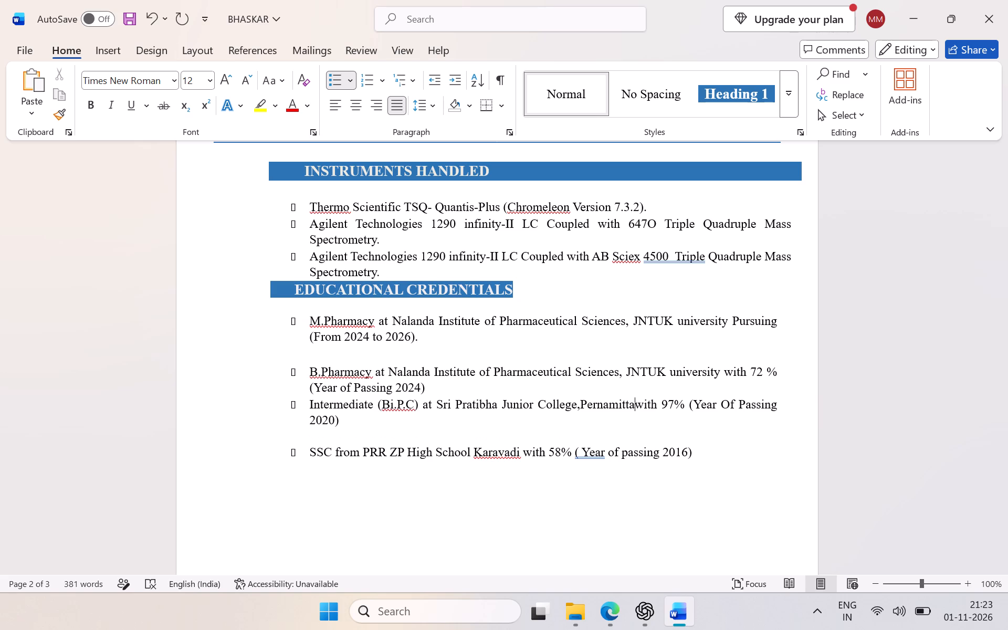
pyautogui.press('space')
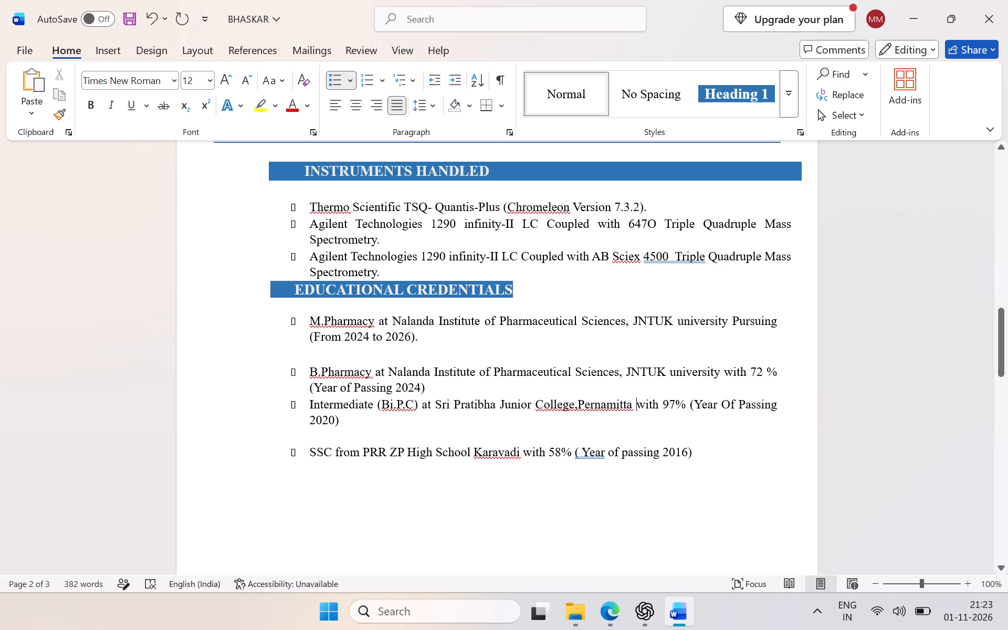
pyautogui.click(578, 405)
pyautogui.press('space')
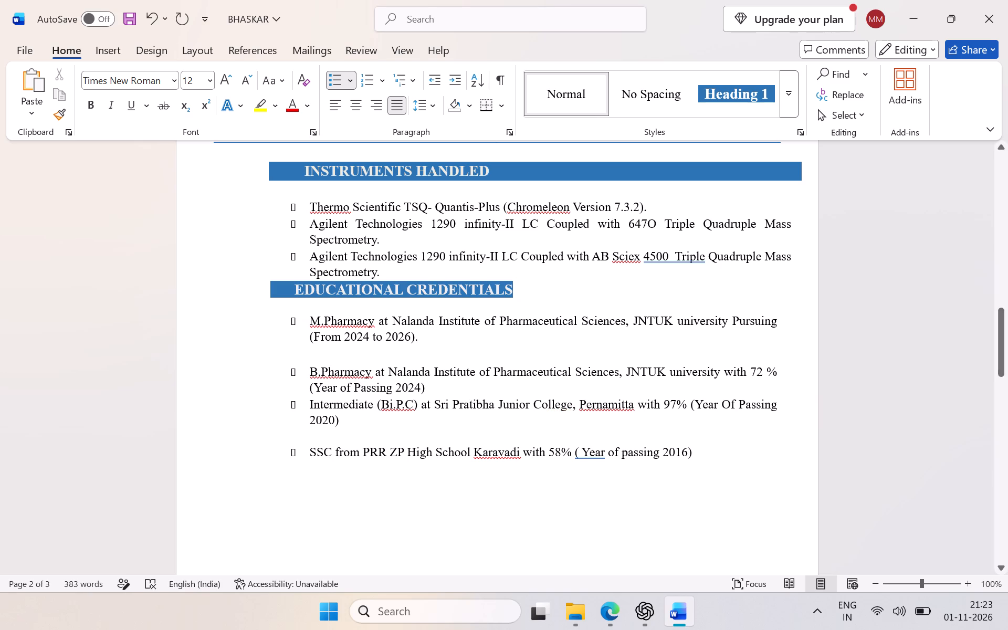
# Set the Intermediate entry's percentage to 81% and its year of passing to 2018.
pyautogui.click(675, 404)
pyautogui.press('BackSpace')
pyautogui.press('BackSpace')
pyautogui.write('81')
pyautogui.click(334, 417)
pyautogui.press('BackSpace')
pyautogui.press('BackSpace')
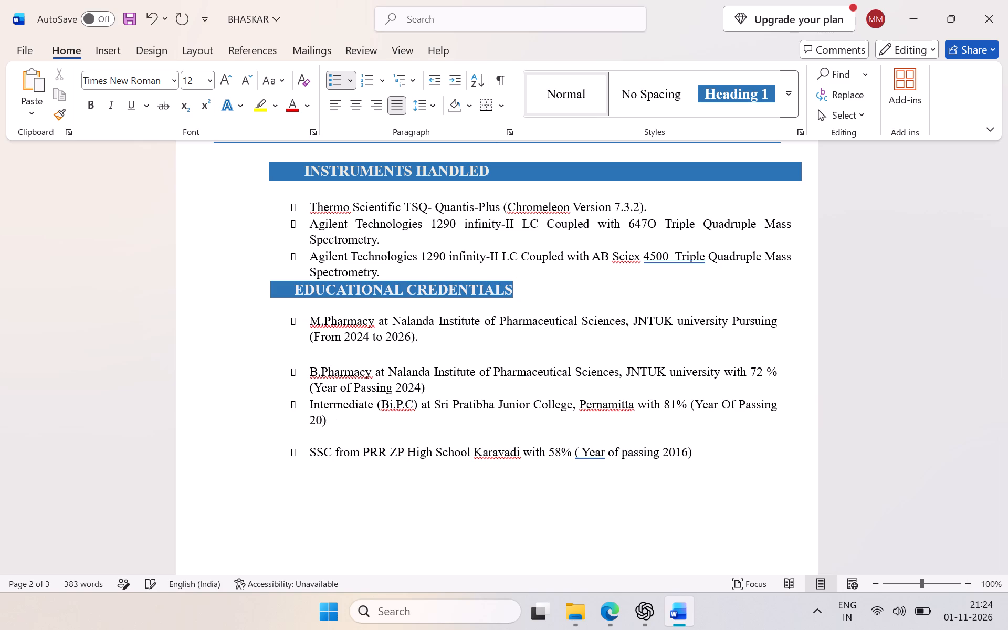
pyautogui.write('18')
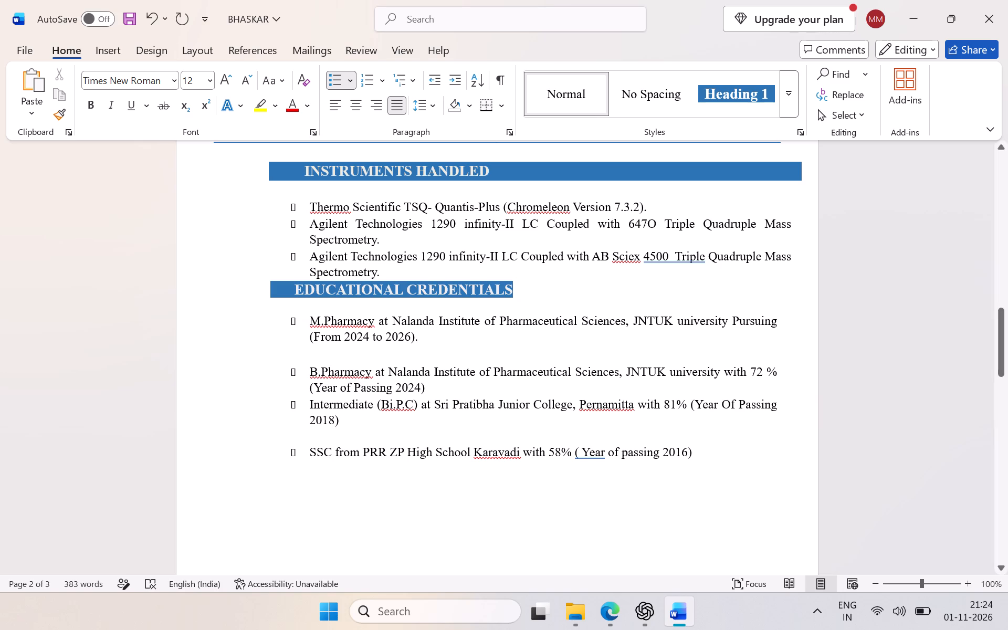
# Replace the institute in the B.Pharmacy entry under Educational Credentials with "Malineni Lakshmiah College of Pharmacy Singaraya Konda".
pyautogui.click(617, 375)
pyautogui.press('BackSpace')
pyautogui.press('BackSpace')
pyautogui.press('BackSpace')
pyautogui.press('BackSpace')
pyautogui.press('BackSpace')
pyautogui.press('BackSpace')
pyautogui.press('BackSpace')
pyautogui.press('BackSpace')
pyautogui.press('BackSpace')
pyautogui.press('BackSpace')
pyautogui.press('BackSpace')
pyautogui.press('BackSpace')
pyautogui.press('BackSpace')
pyautogui.press('BackSpace')
pyautogui.press('BackSpace')
pyautogui.press('BackSpace')
pyautogui.press('BackSpace')
pyautogui.press('BackSpace')
pyautogui.press('BackSpace')
pyautogui.press('BackSpace')
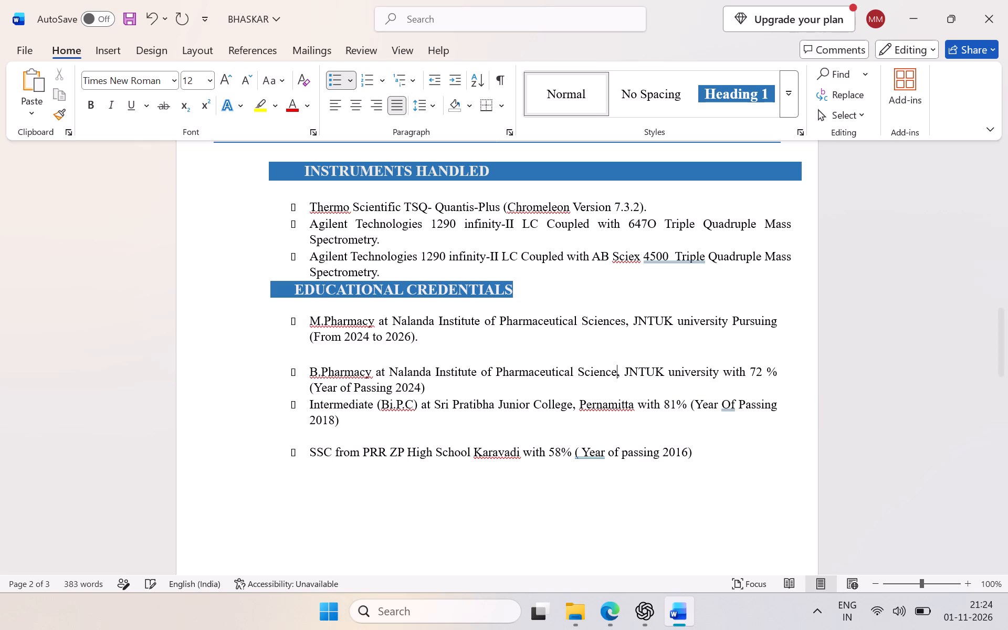
pyautogui.press('BackSpace')
pyautogui.press('BackSpace')
pyautogui.press('BackSpace')
pyautogui.press('BackSpace')
pyautogui.press('BackSpace')
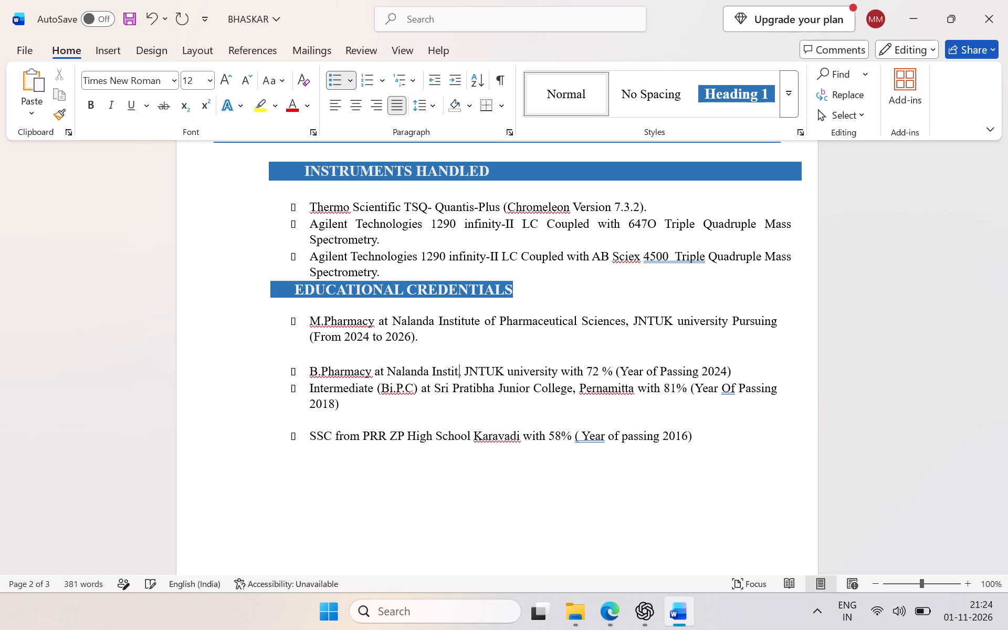
pyautogui.press('BackSpace')
pyautogui.press('BackSpace')
pyautogui.press('BackSpace')
pyautogui.press('BackSpace')
pyautogui.press('BackSpace')
pyautogui.press('BackSpace')
pyautogui.press('BackSpace')
pyautogui.press('BackSpace')
pyautogui.press('BackSpace')
pyautogui.press('BackSpace')
pyautogui.press('BackSpace')
pyautogui.press('BackSpace')
pyautogui.press('BackSpace')
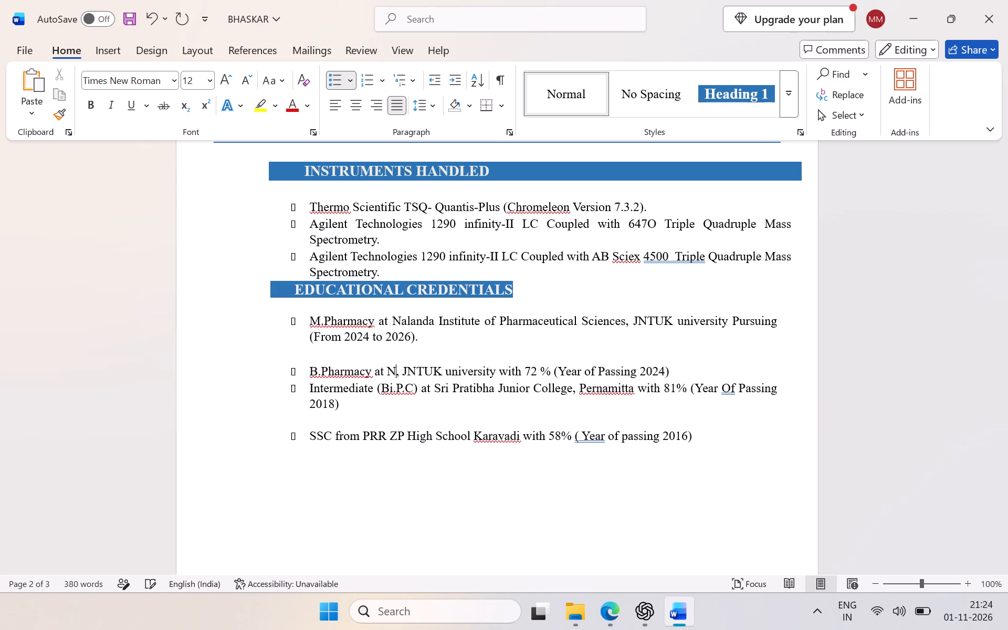
pyautogui.press('BackSpace')
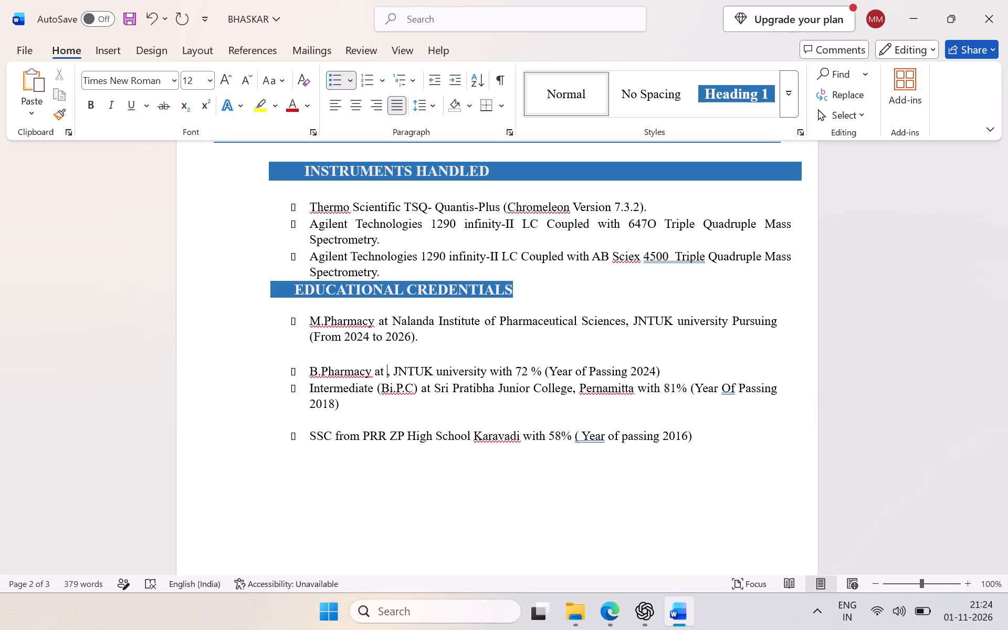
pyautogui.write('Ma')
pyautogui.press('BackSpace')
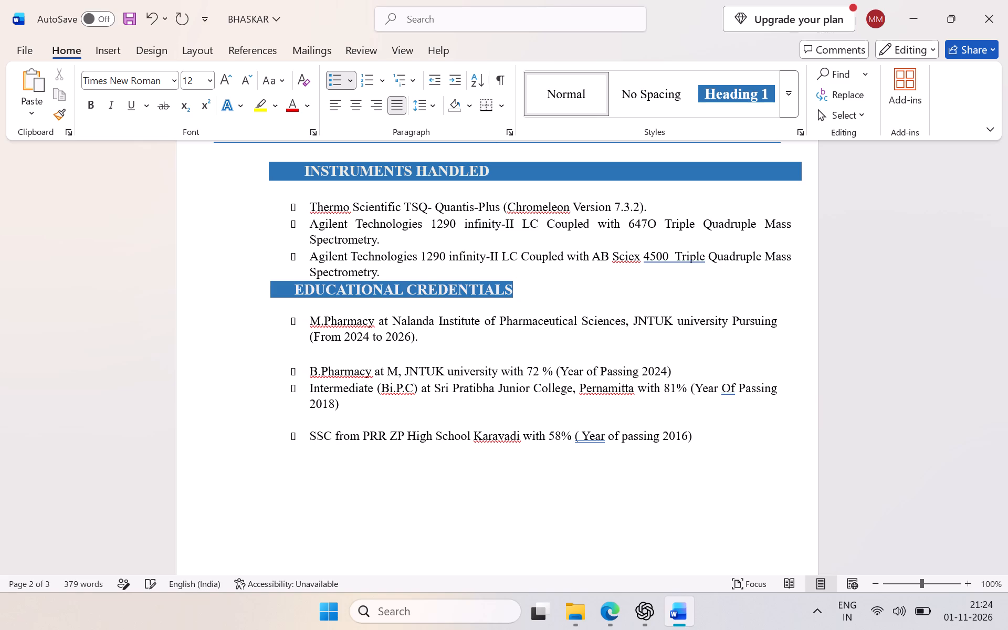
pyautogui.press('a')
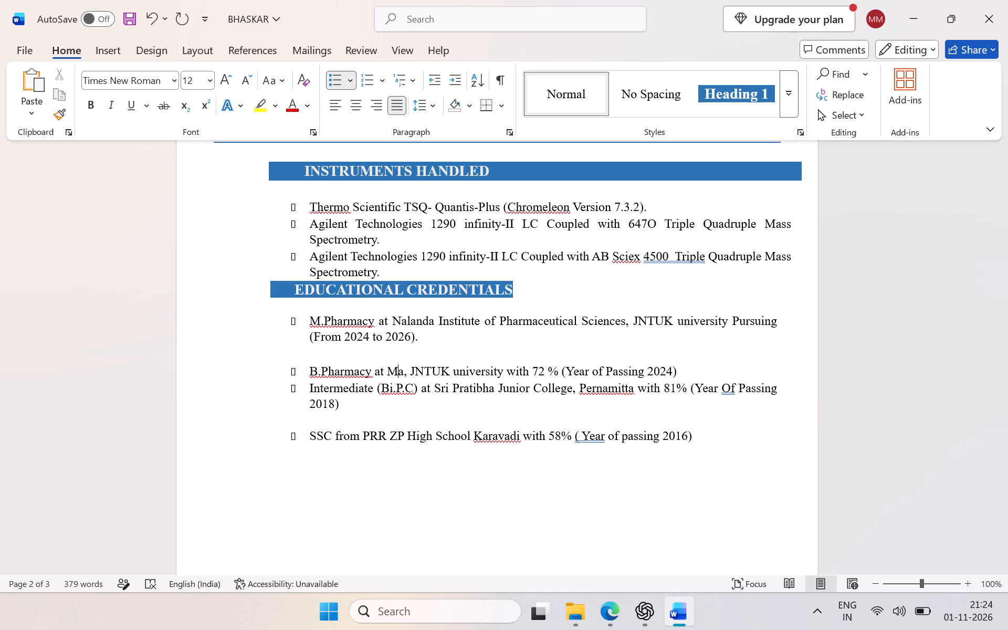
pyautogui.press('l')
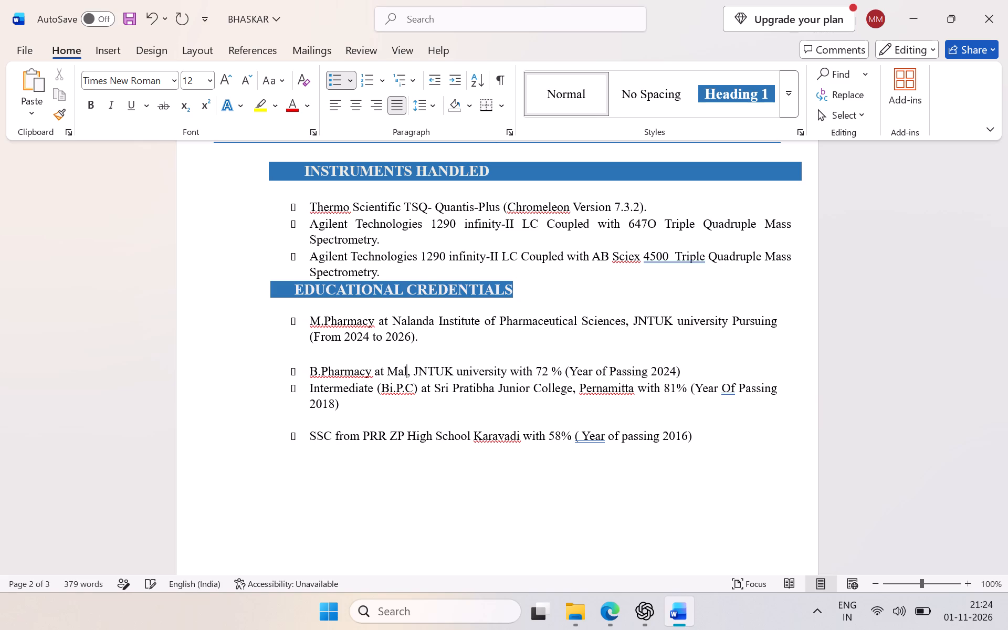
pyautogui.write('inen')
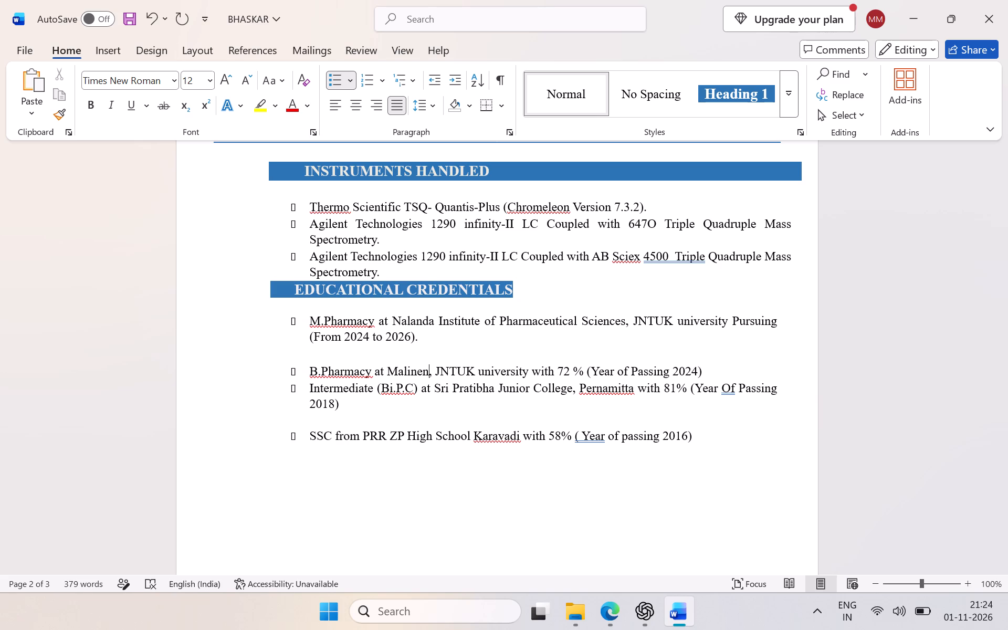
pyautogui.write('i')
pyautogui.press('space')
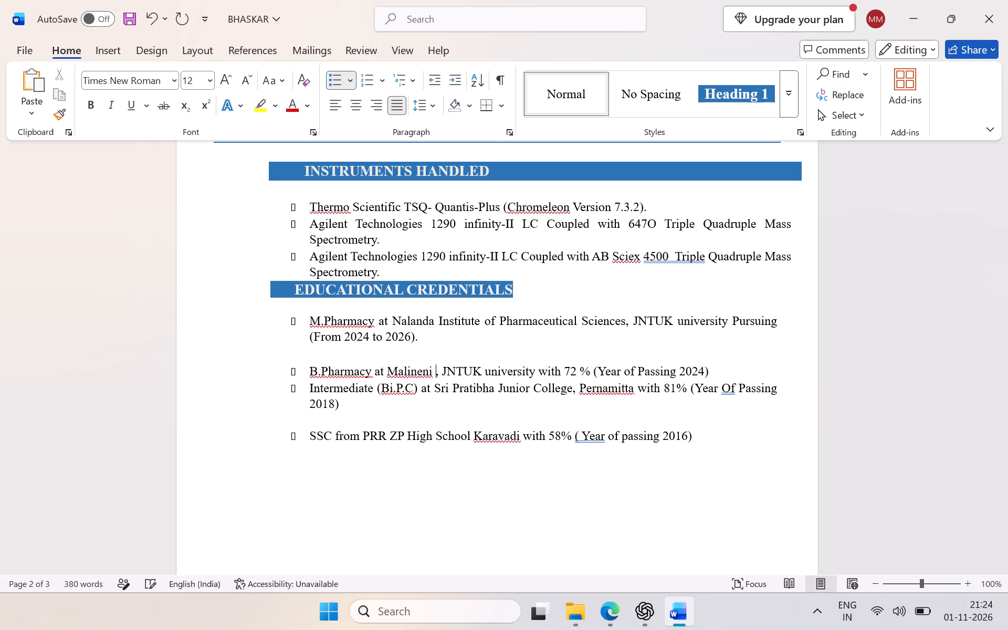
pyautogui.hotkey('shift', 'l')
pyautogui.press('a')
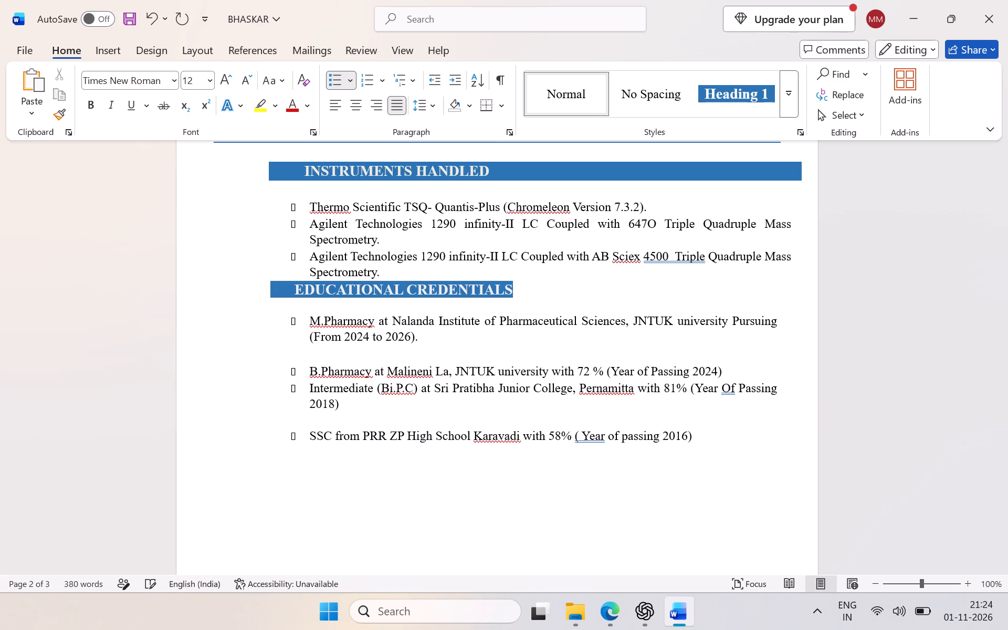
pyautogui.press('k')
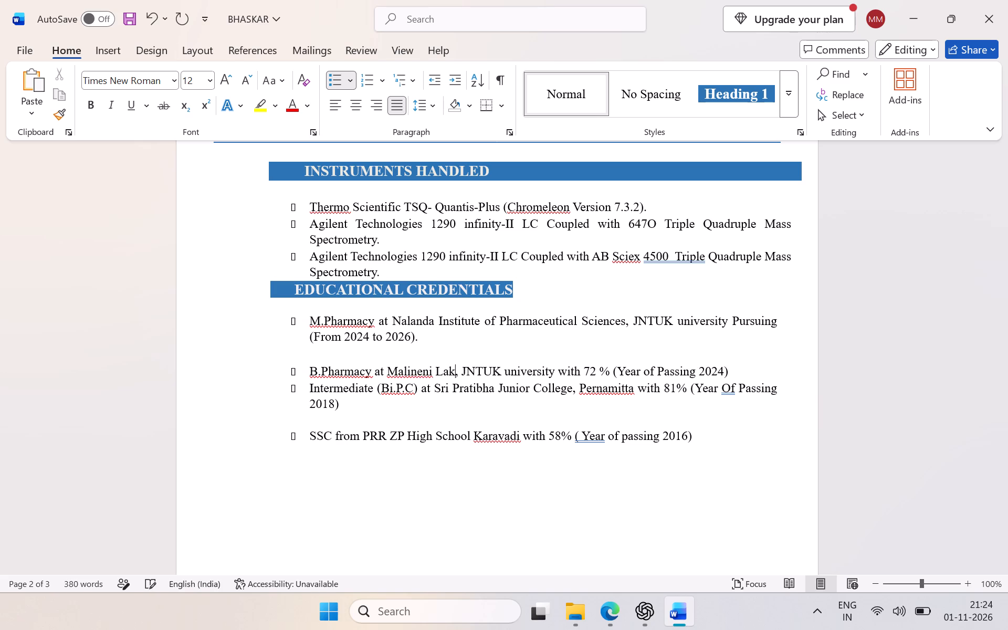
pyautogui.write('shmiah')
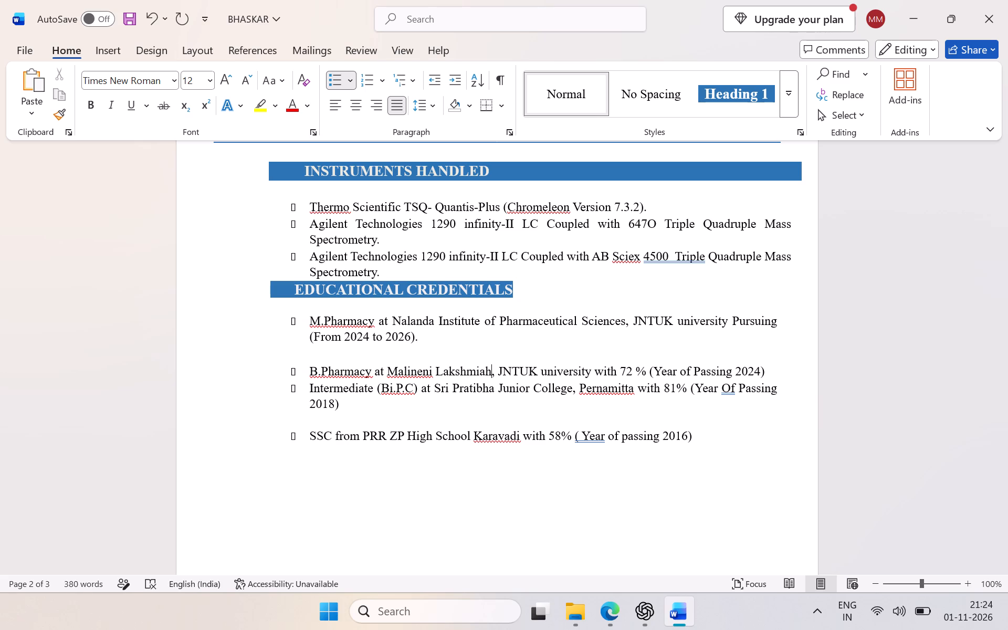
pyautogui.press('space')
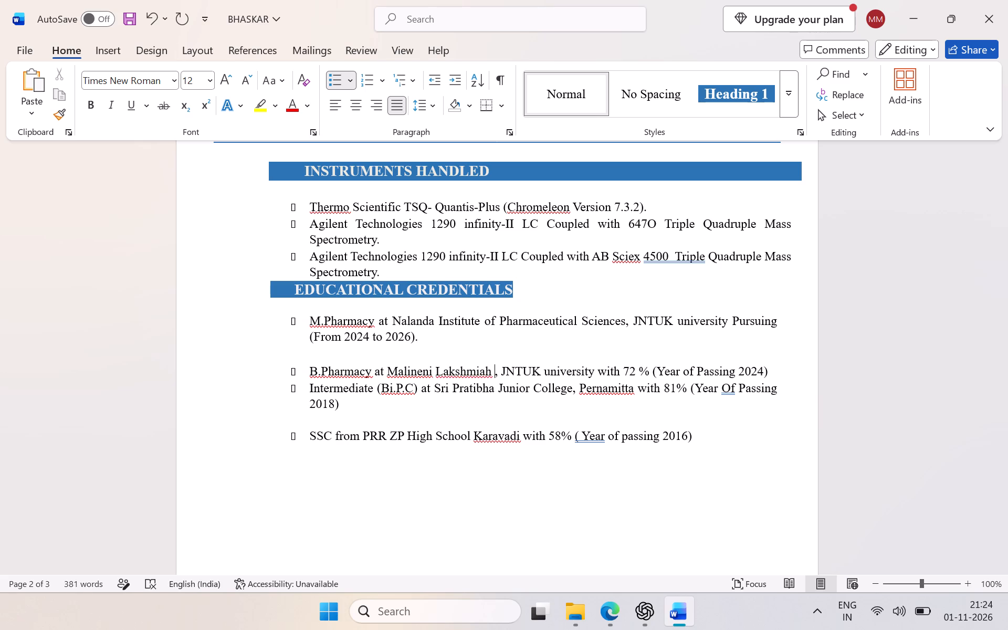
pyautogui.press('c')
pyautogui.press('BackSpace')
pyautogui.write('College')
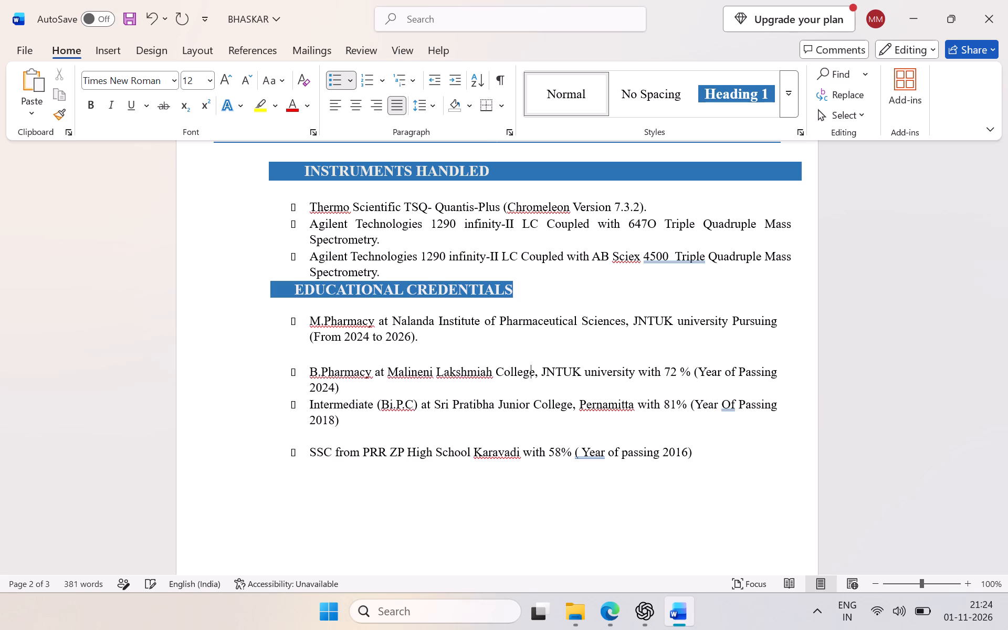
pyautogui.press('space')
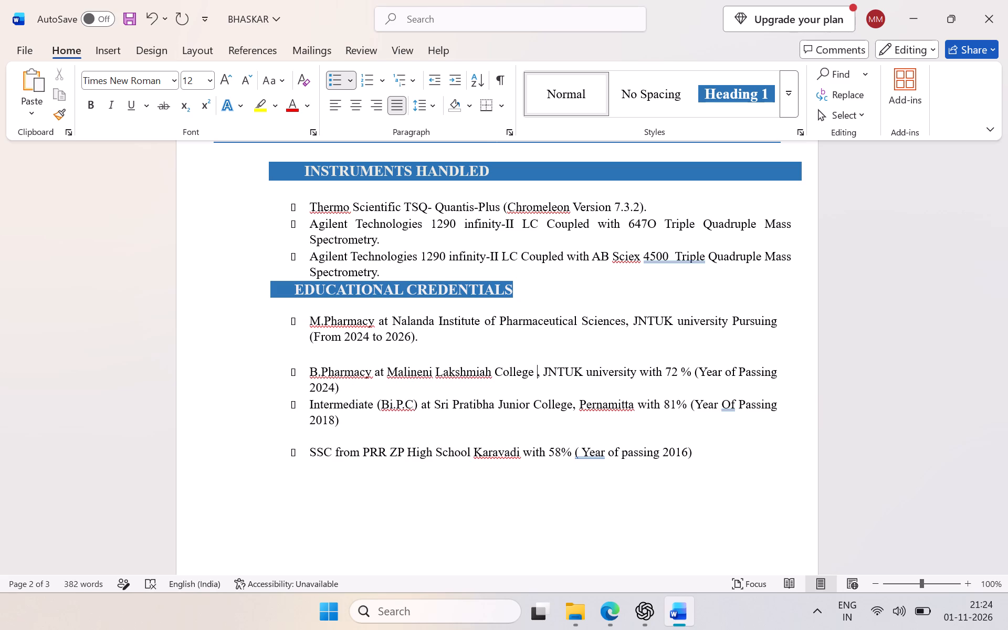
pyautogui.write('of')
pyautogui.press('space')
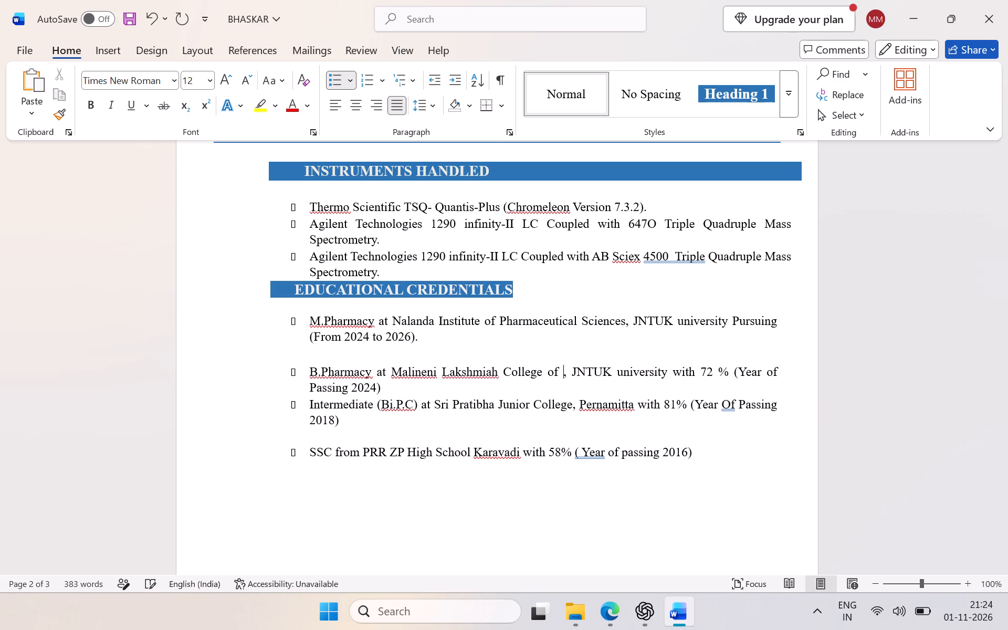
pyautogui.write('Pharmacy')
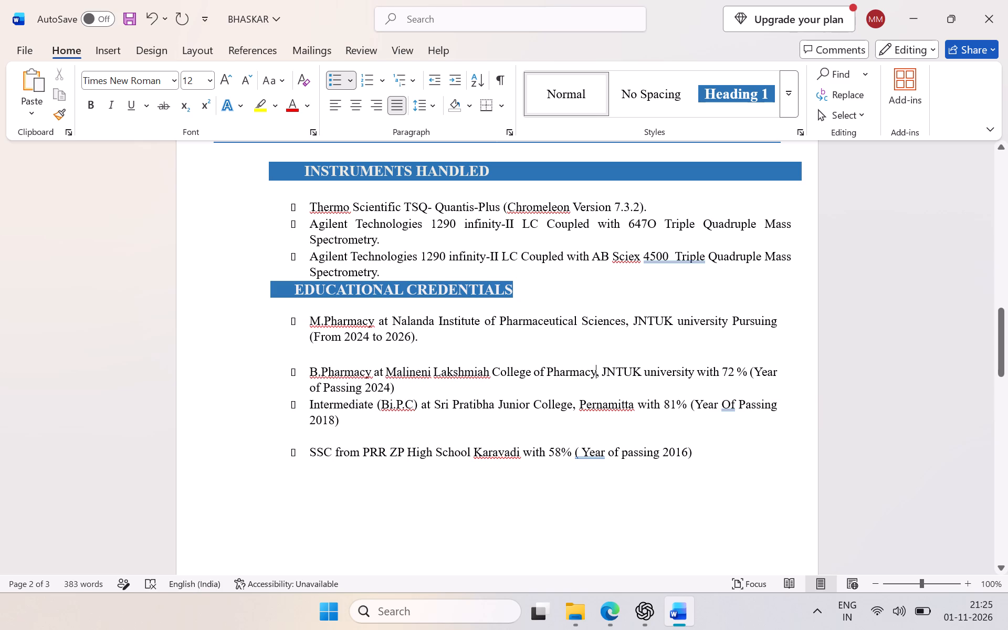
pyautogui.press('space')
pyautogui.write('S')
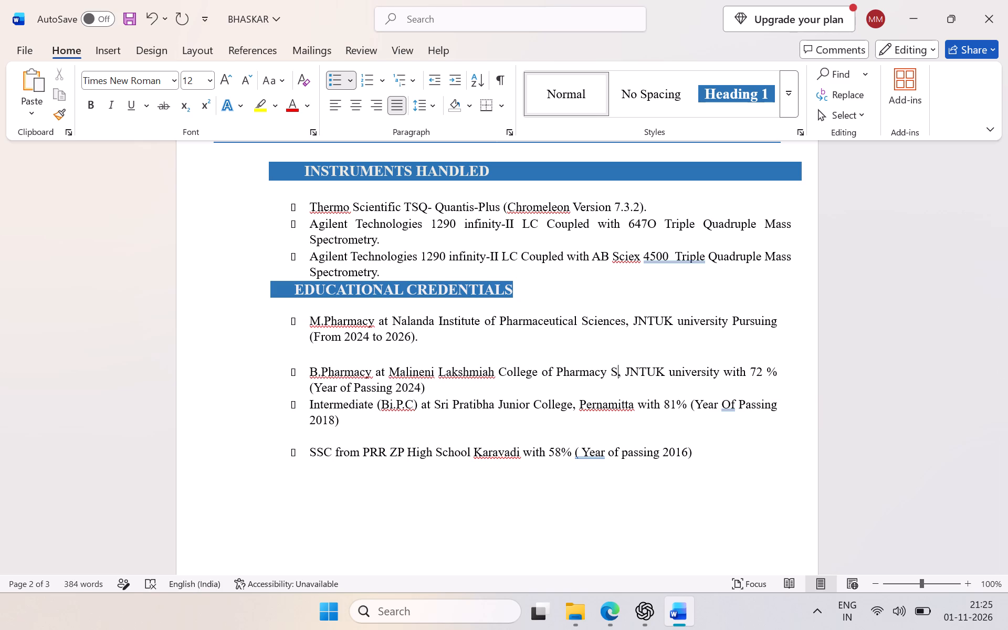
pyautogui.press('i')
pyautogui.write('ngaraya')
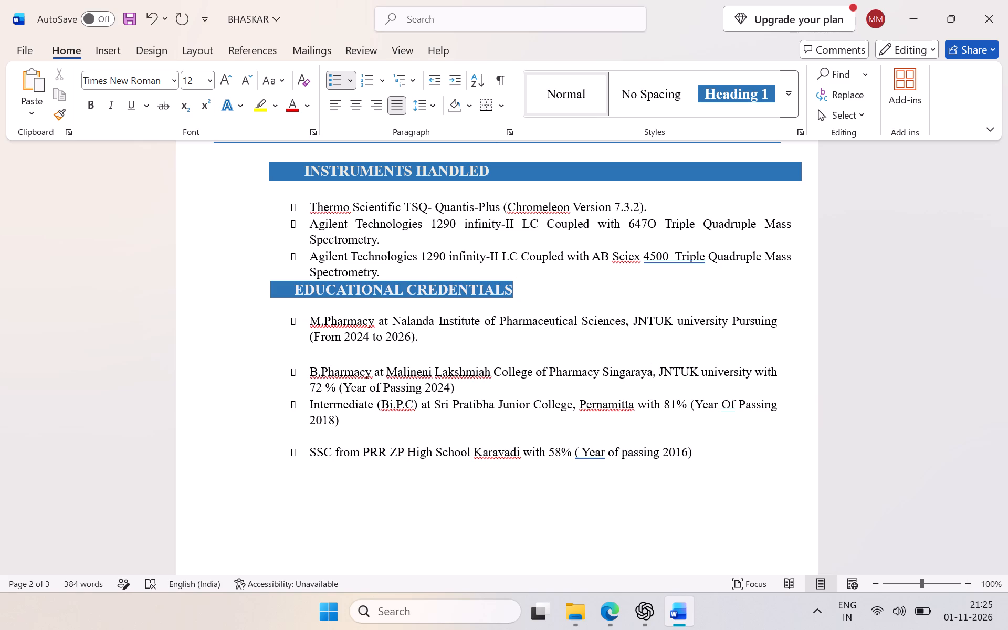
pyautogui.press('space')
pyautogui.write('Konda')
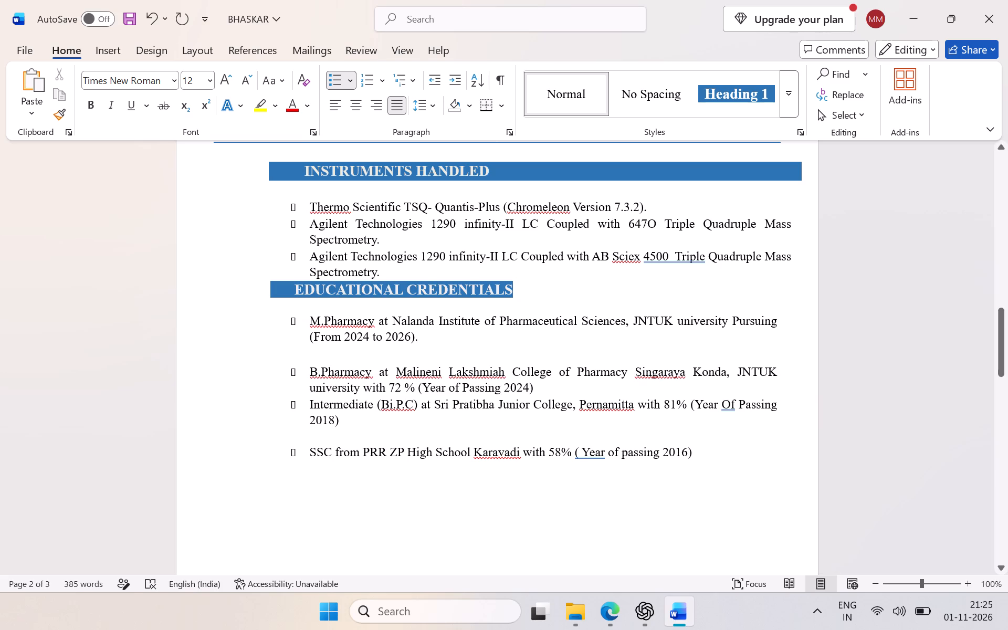
# Replace the university in the B.Pharmacy entry with "Acharya Nagarjuna University".
pyautogui.click(359, 390)
pyautogui.press('BackSpace')
pyautogui.press('BackSpace')
pyautogui.press('BackSpace')
pyautogui.press('BackSpace')
pyautogui.press('BackSpace')
pyautogui.press('BackSpace')
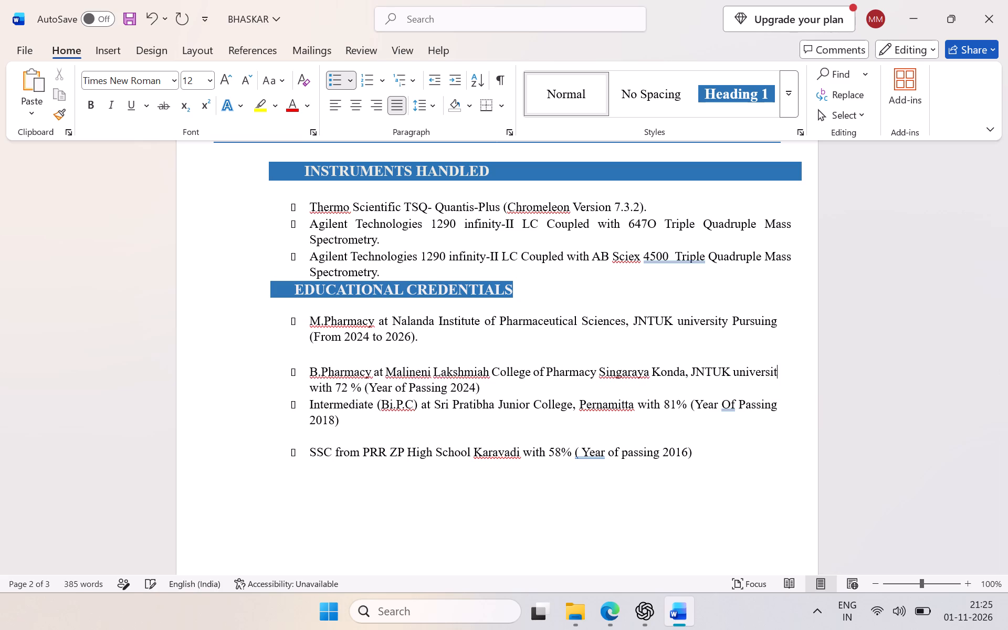
pyautogui.press('BackSpace')
pyautogui.press('BackSpace')
pyautogui.press('BackSpace')
pyautogui.press('BackSpace')
pyautogui.press('BackSpace')
pyautogui.press('BackSpace')
pyautogui.press('BackSpace')
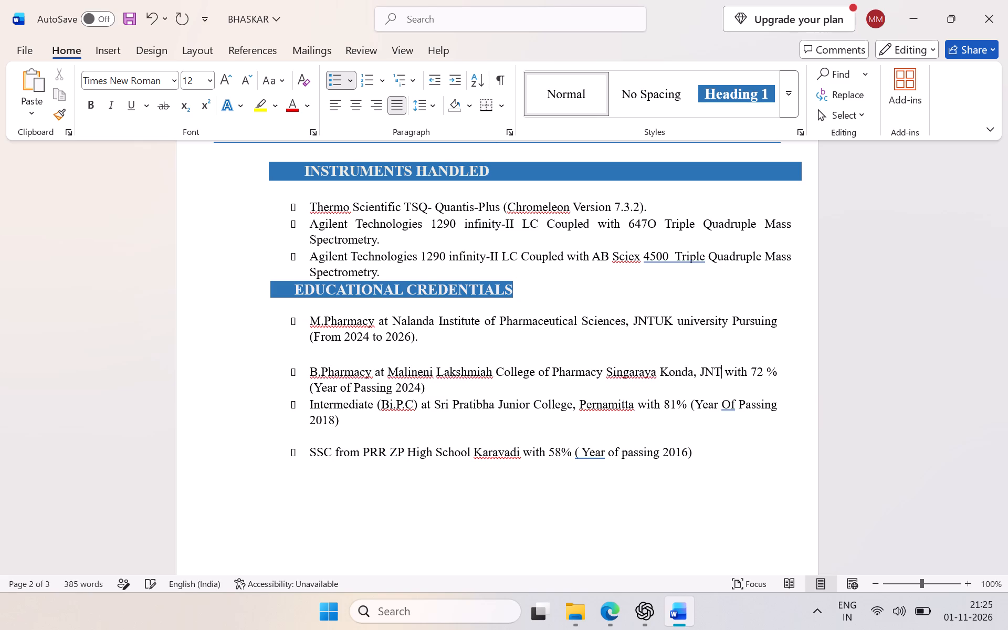
pyautogui.press('BackSpace')
pyautogui.press('BackSpace')
pyautogui.press('BackSpace')
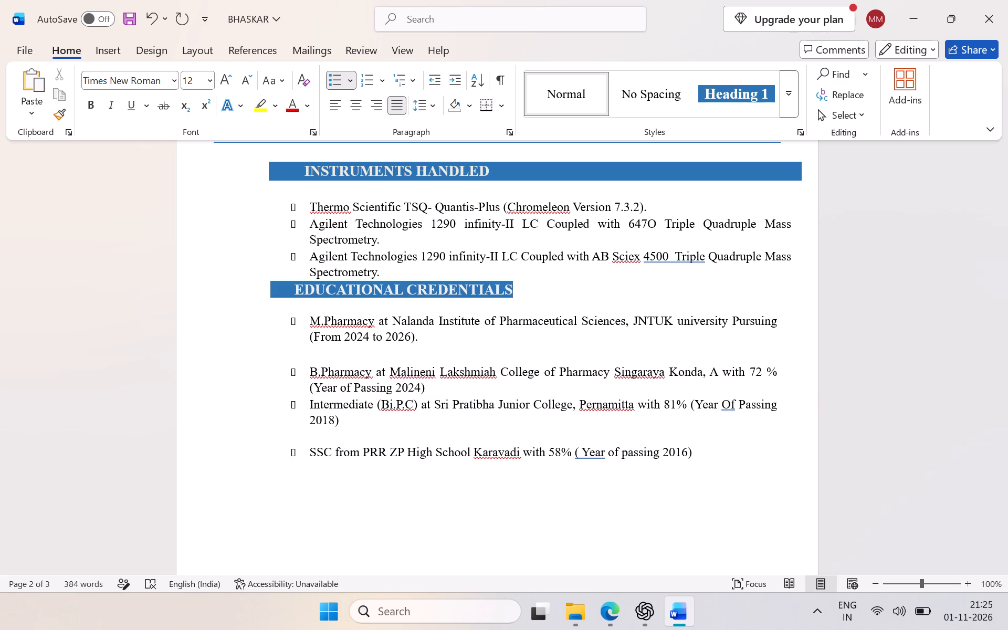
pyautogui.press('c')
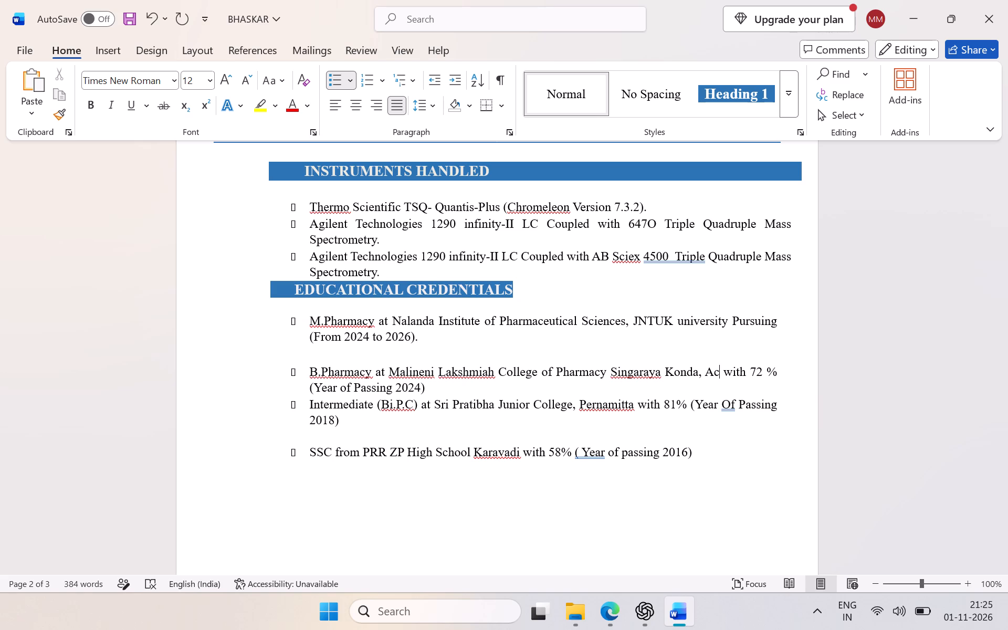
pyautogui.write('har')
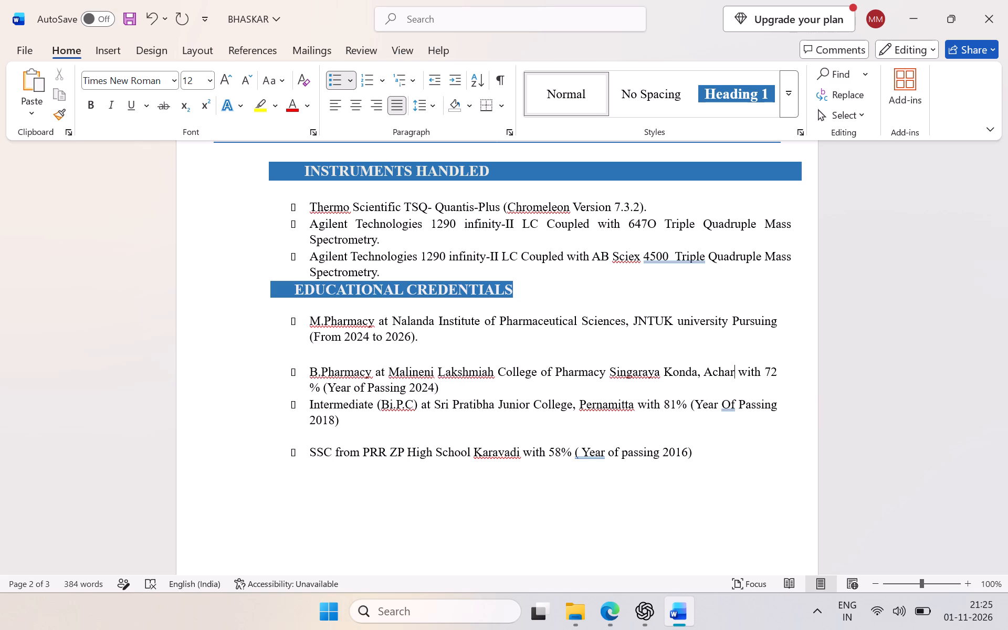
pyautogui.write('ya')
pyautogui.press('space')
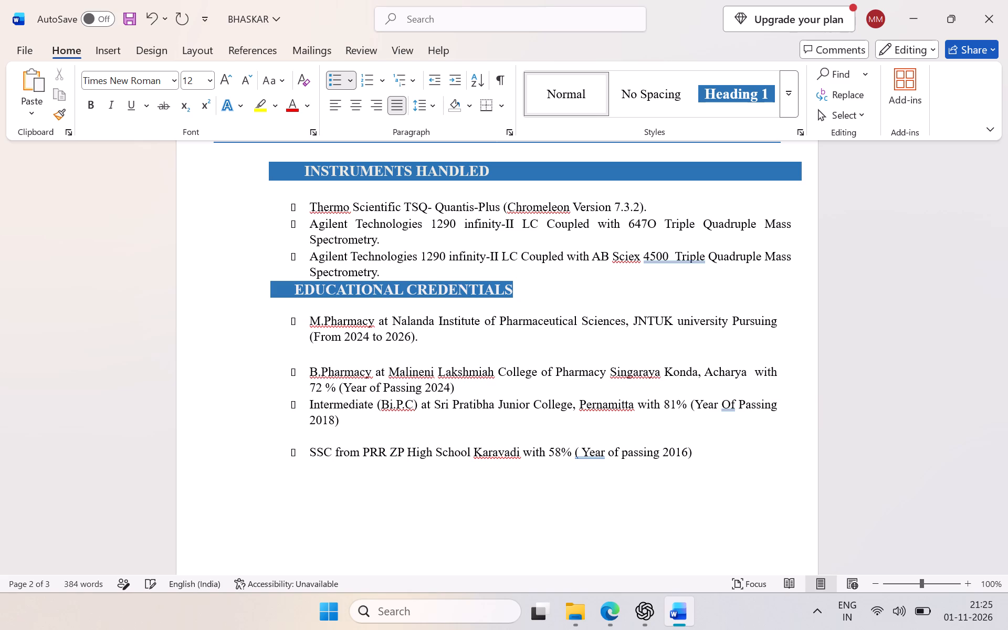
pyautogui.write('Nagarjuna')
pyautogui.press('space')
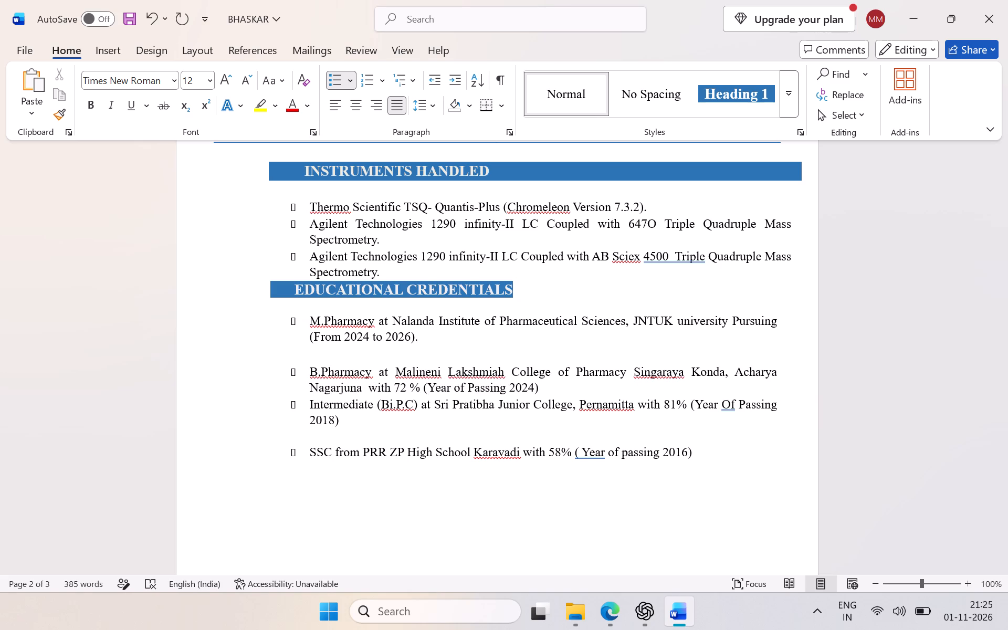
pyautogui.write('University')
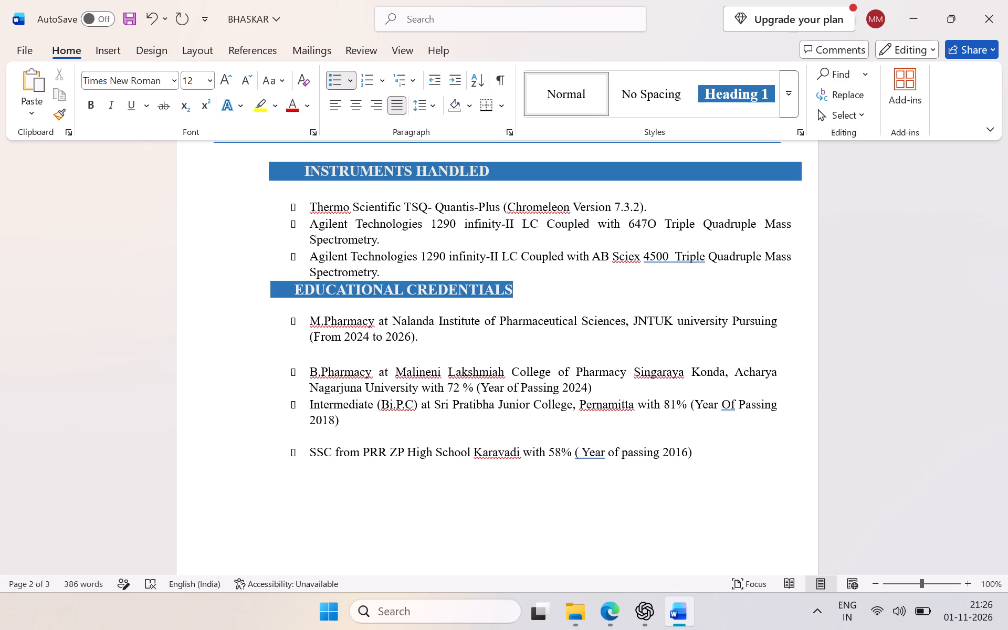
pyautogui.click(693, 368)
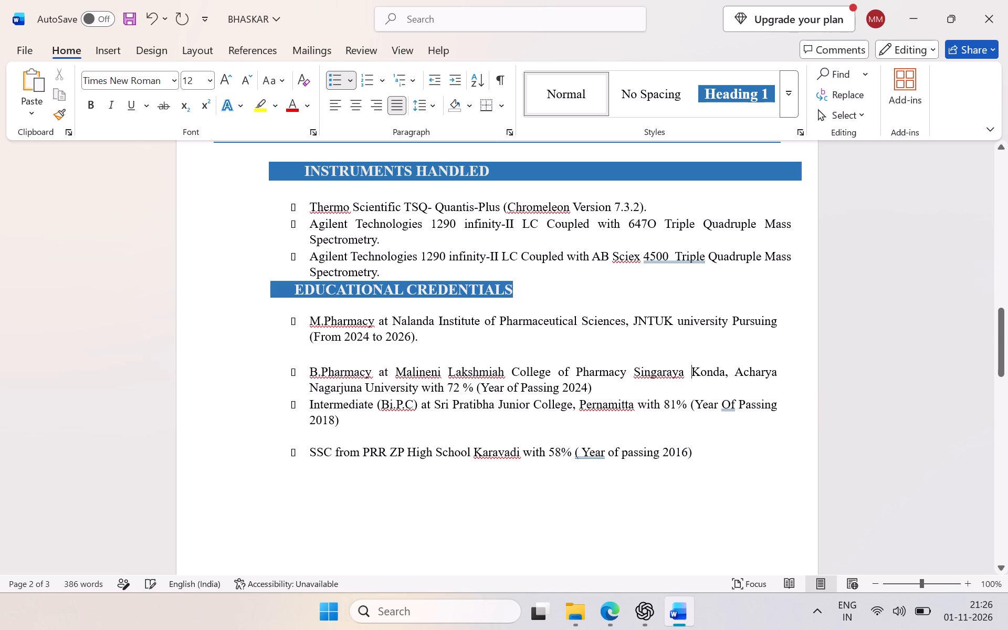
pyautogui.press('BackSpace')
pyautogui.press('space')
# Set the B.Pharmacy entry's percentage to 73% and its year of passing to 2023.
pyautogui.click(463, 391)
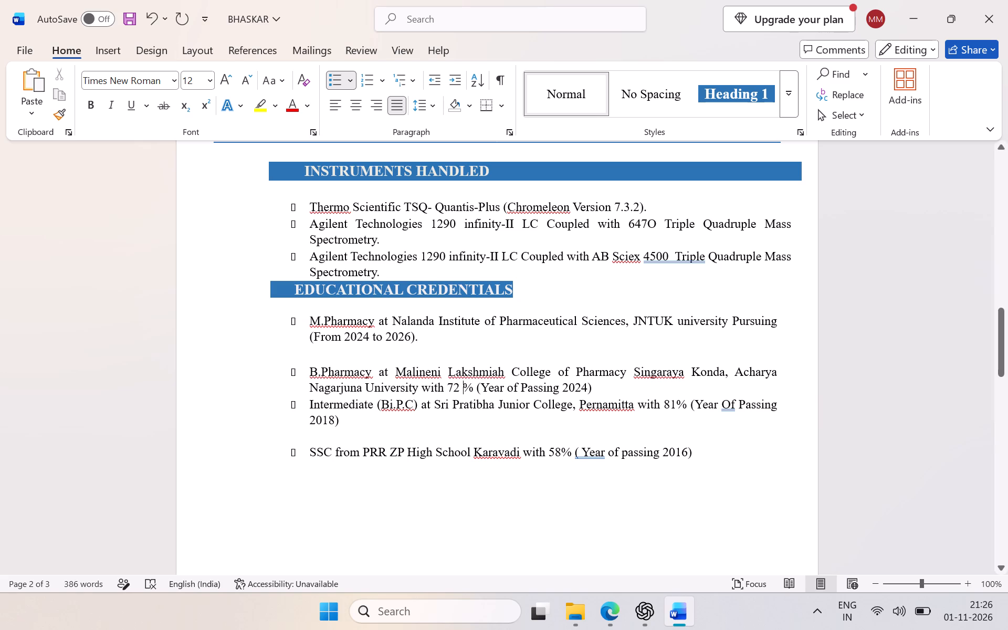
pyautogui.click(458, 388)
pyautogui.press('BackSpace')
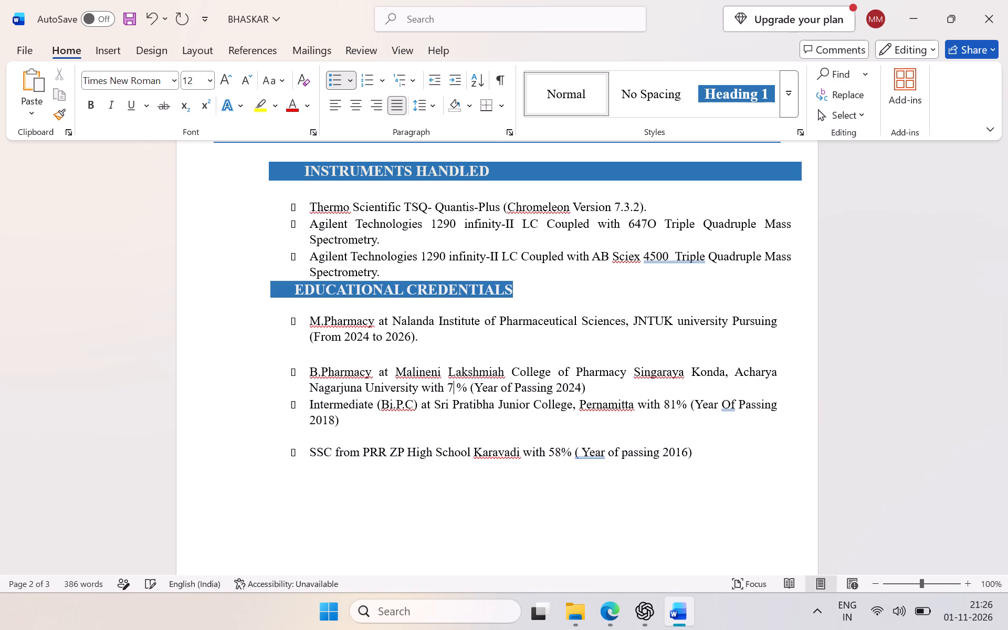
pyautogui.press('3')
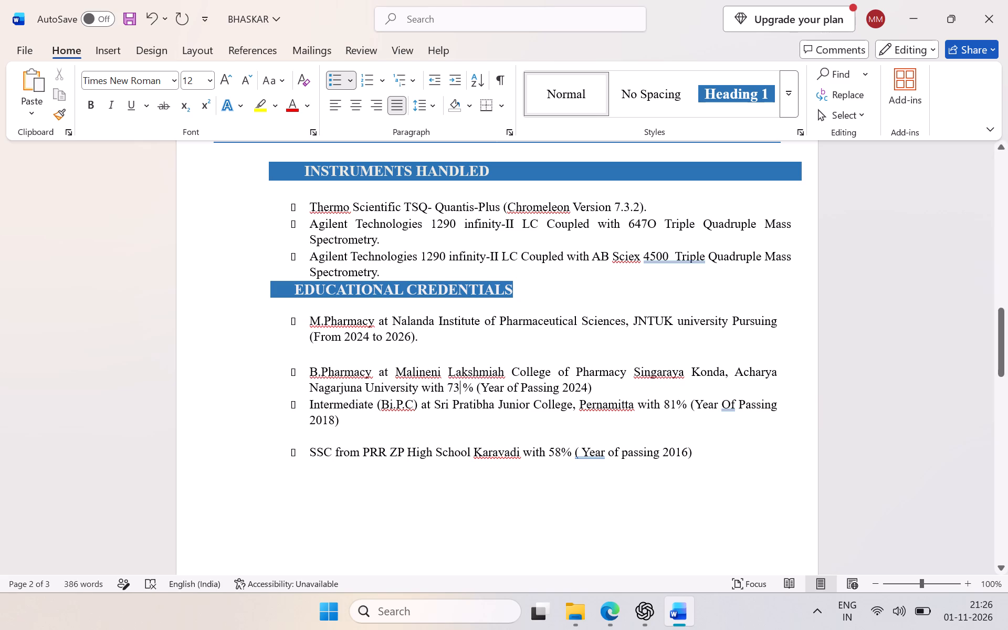
pyautogui.click(586, 387)
pyautogui.press('BackSpace')
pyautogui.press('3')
# Replace the institute in the M.Pharmacy entry with "Malineni Lakshmiah College of Pharmacy Singaraya Konda", copied from the B.Pharmacy entry.
pyautogui.click(396, 372)
pyautogui.keyDown('shift'); pyautogui.click(726, 374); pyautogui.keyUp('shift')
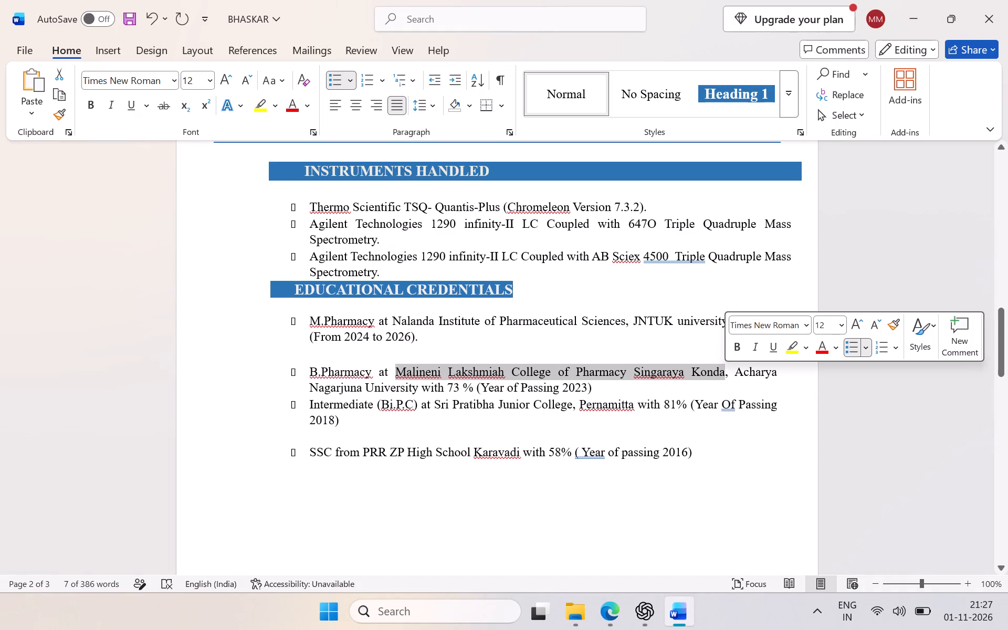
pyautogui.hotkey('ctrl', 'c')
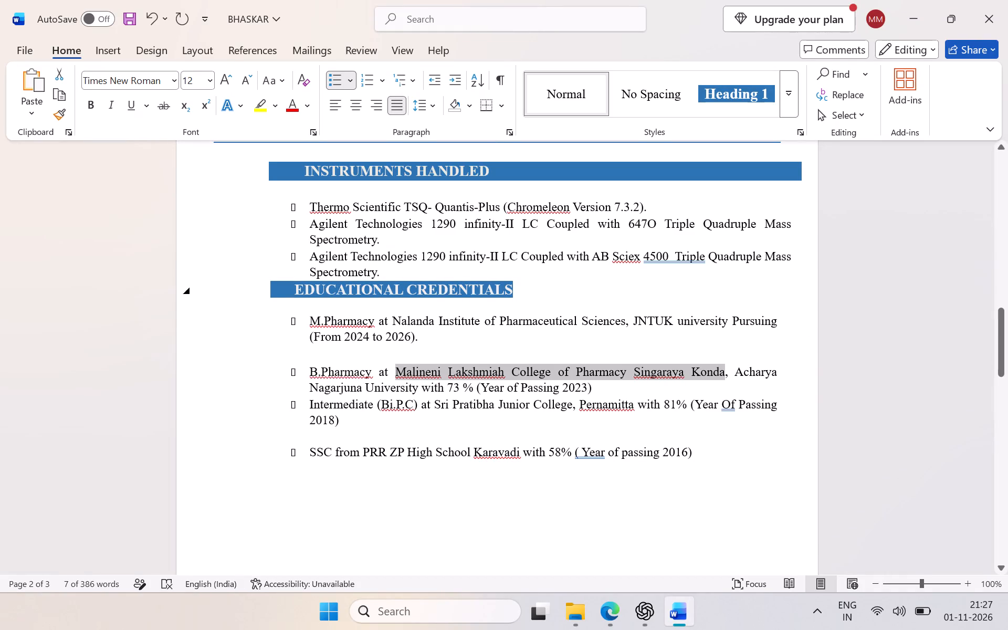
pyautogui.click(396, 320)
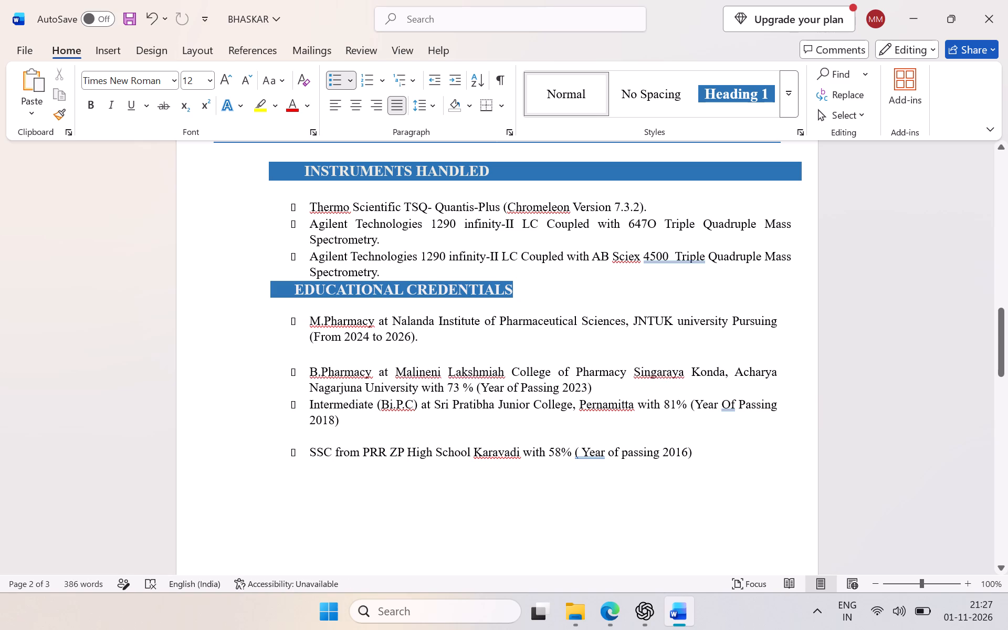
pyautogui.keyDown('shift'); pyautogui.click(624, 322); pyautogui.keyUp('shift')
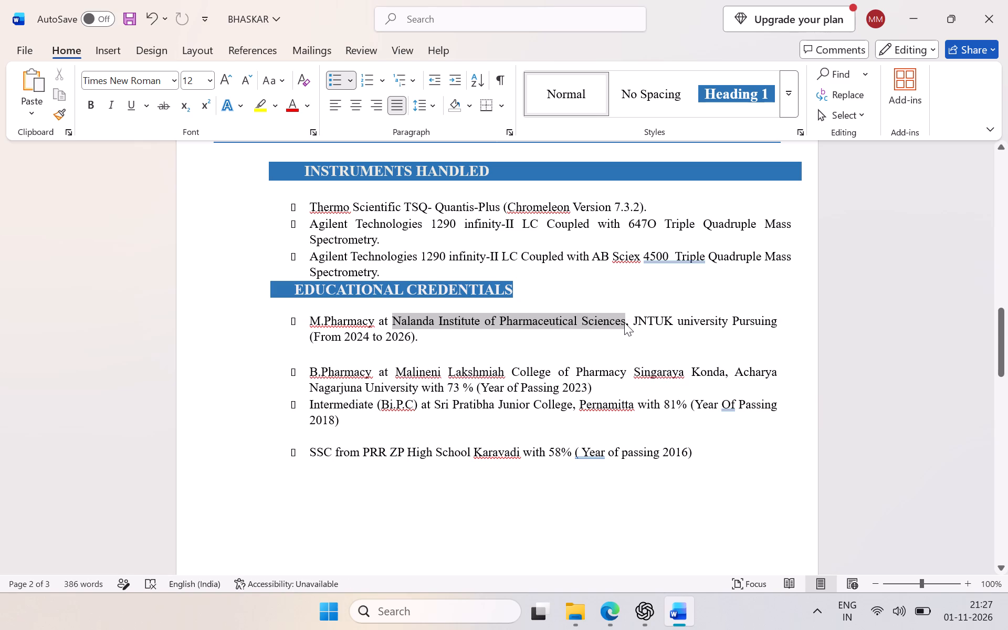
pyautogui.hotkey('ctrl', 'v')
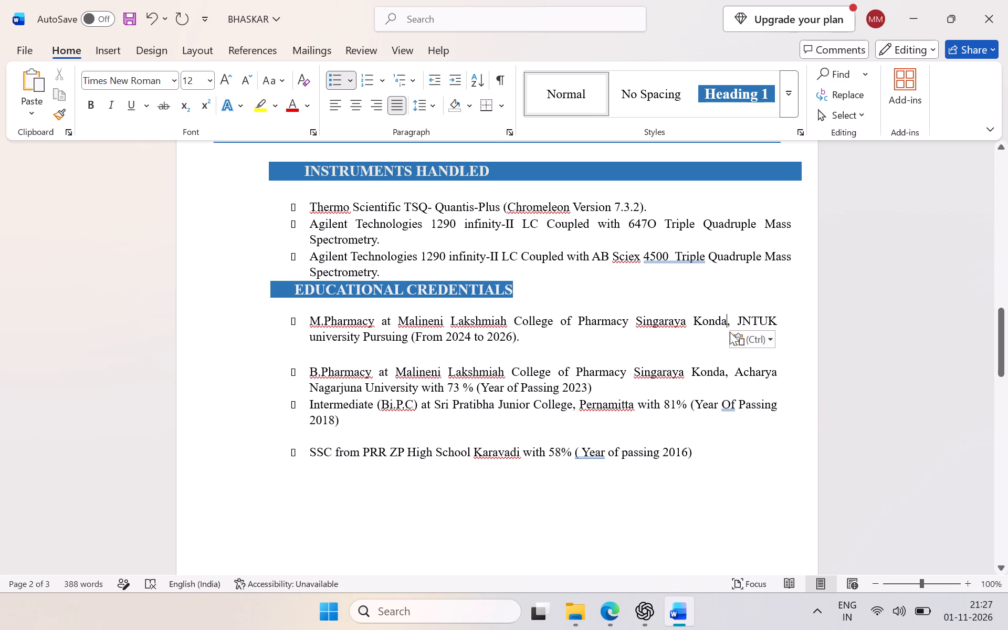
# Replace "JNTUK" in the M.Pharmacy entry with "Andhra Kesari" before the word university.
pyautogui.click(778, 322)
pyautogui.press('BackSpace')
pyautogui.press('BackSpace')
pyautogui.press('BackSpace')
pyautogui.press('BackSpace')
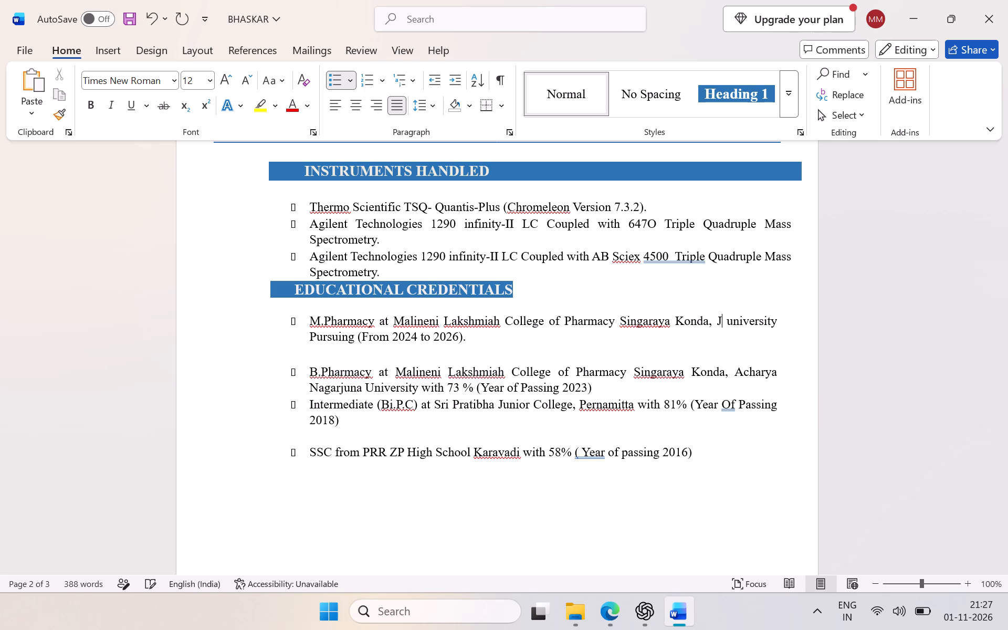
pyautogui.press('BackSpace')
pyautogui.press('BackSpace')
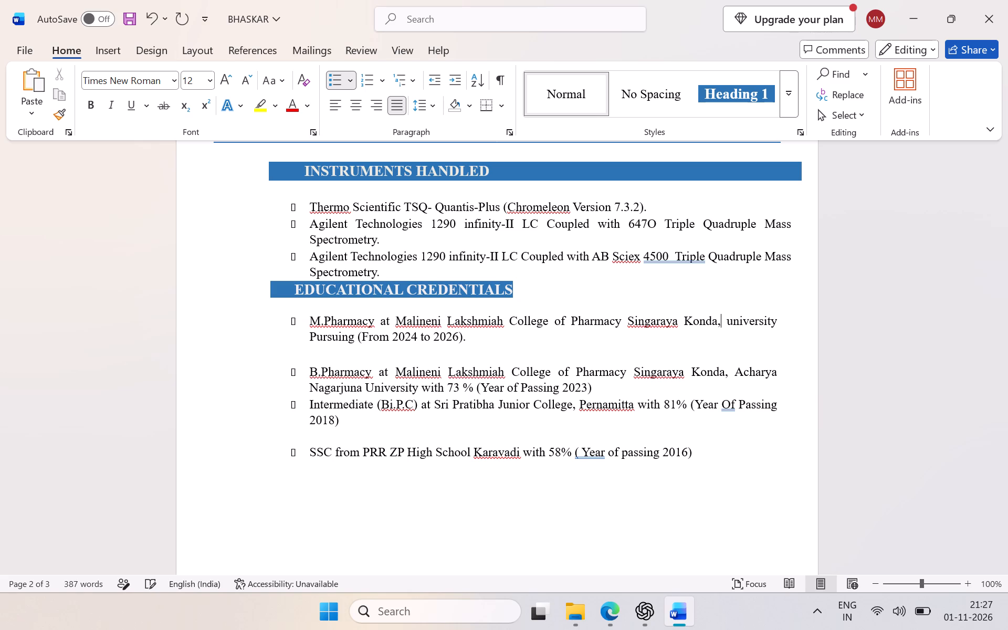
pyautogui.click(727, 320)
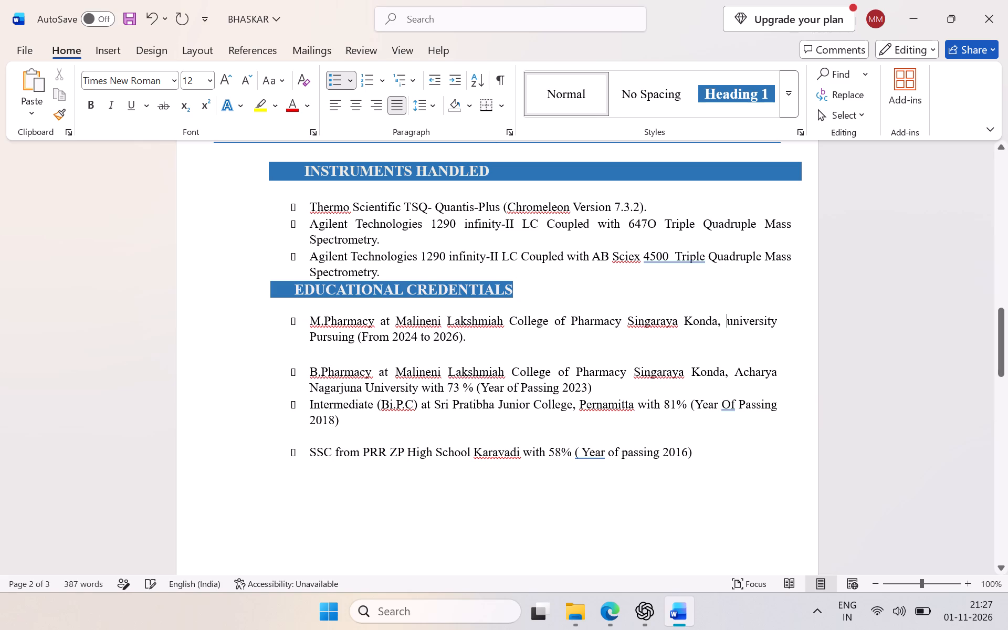
pyautogui.press('BackSpace')
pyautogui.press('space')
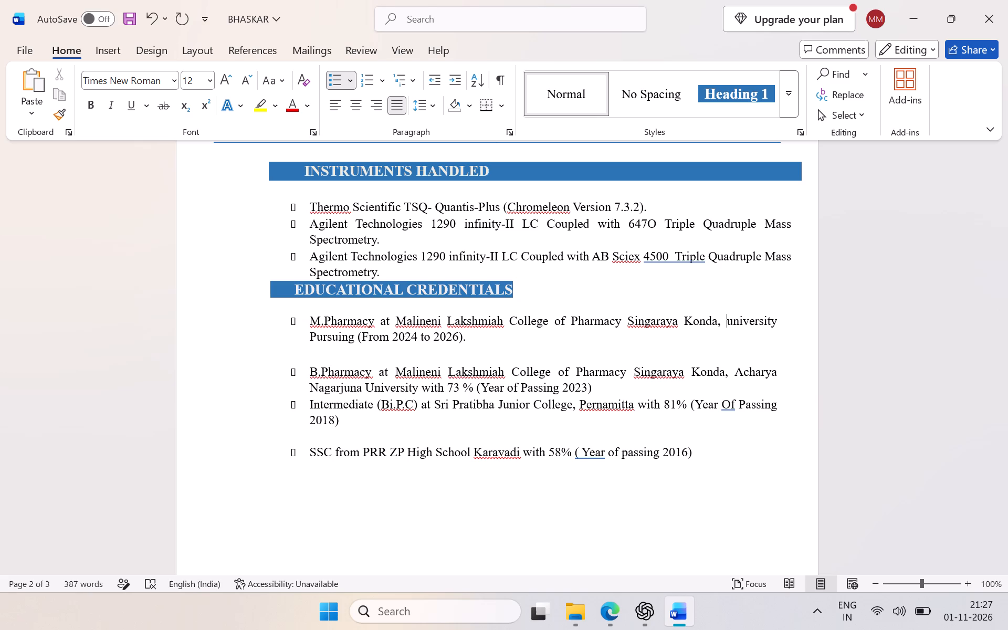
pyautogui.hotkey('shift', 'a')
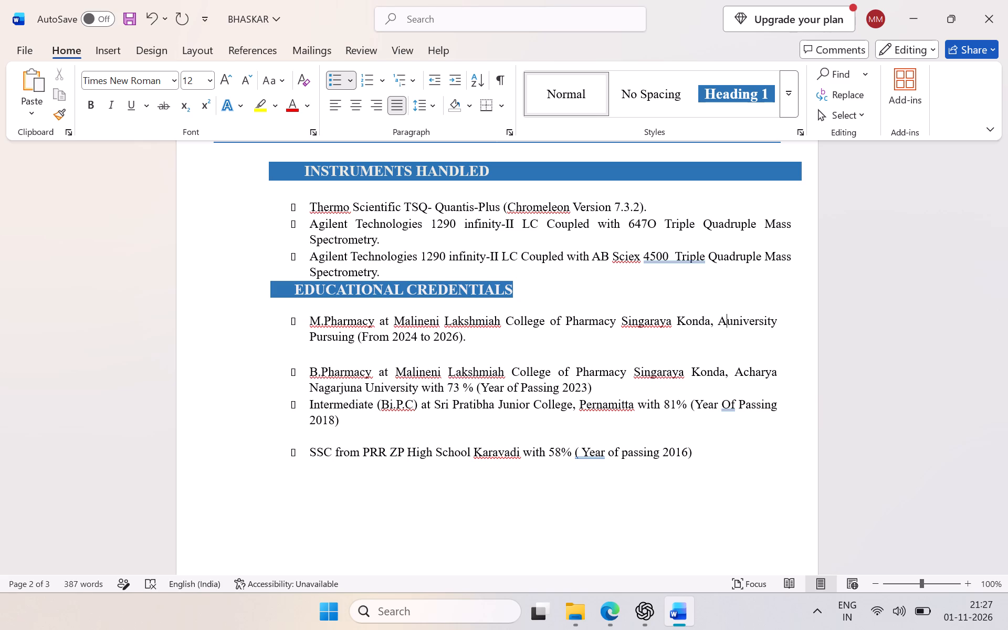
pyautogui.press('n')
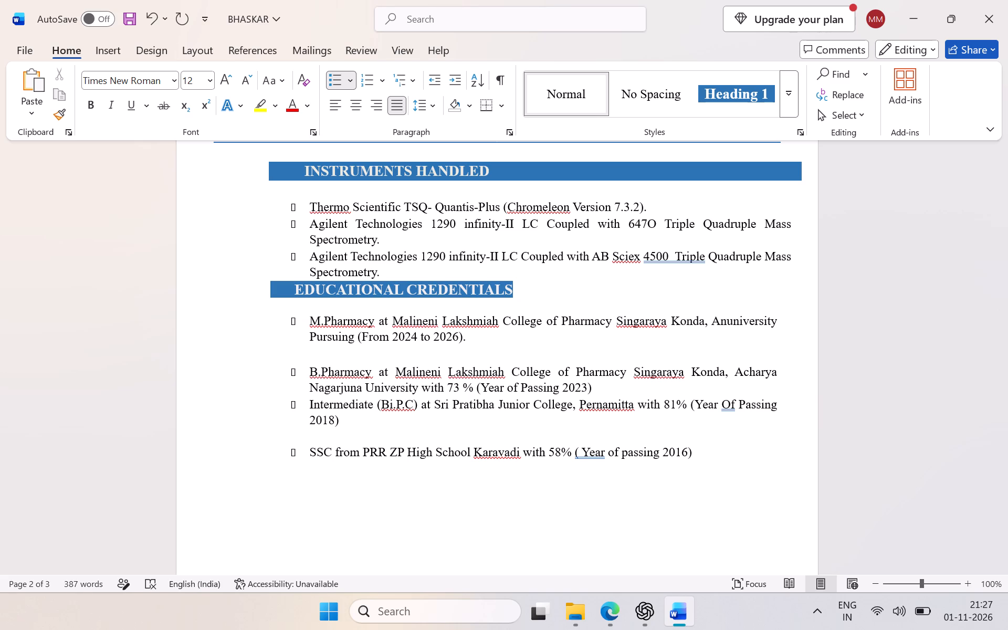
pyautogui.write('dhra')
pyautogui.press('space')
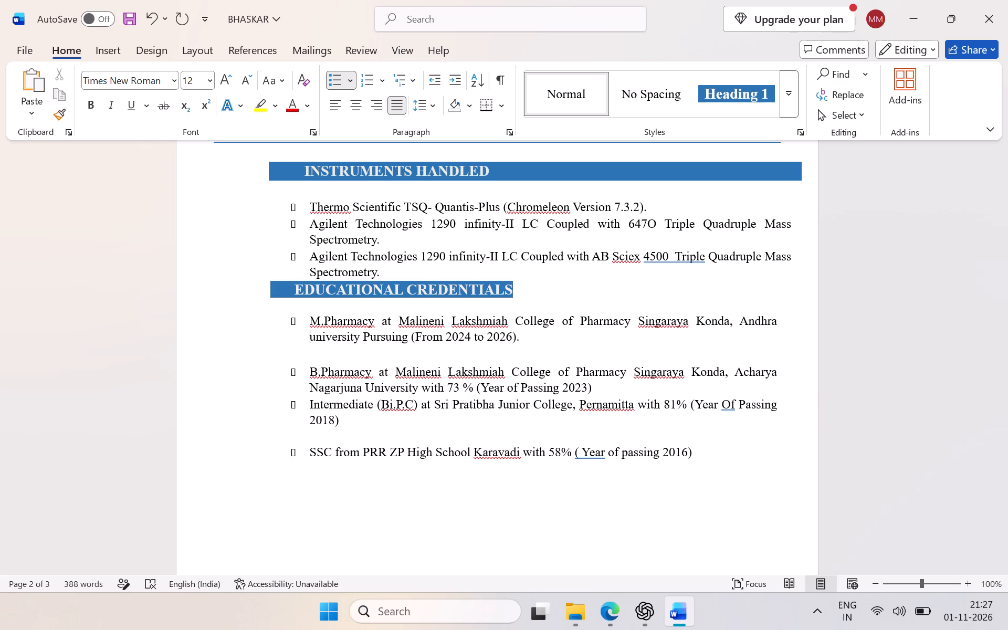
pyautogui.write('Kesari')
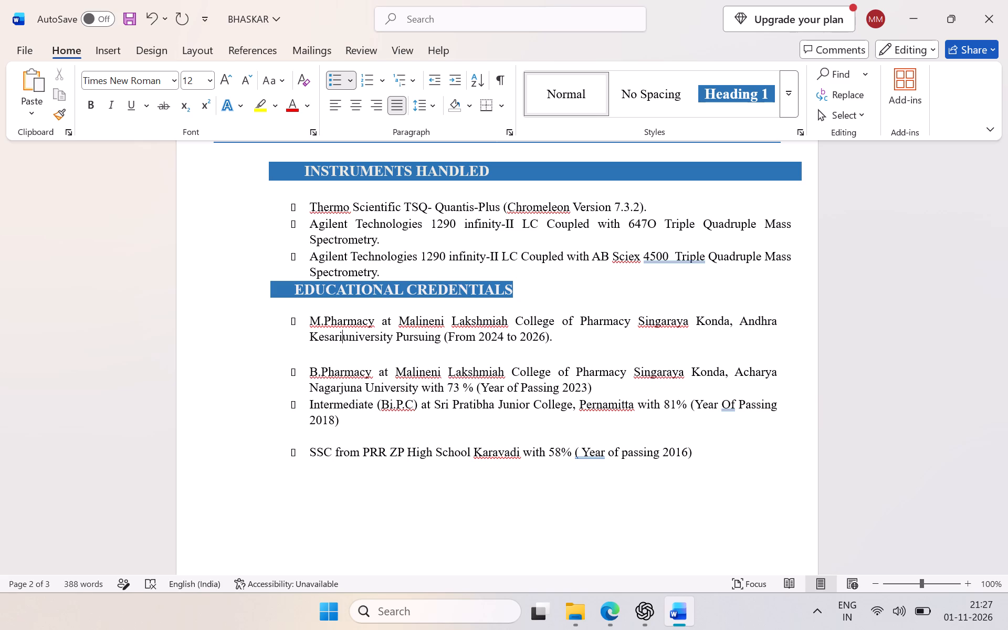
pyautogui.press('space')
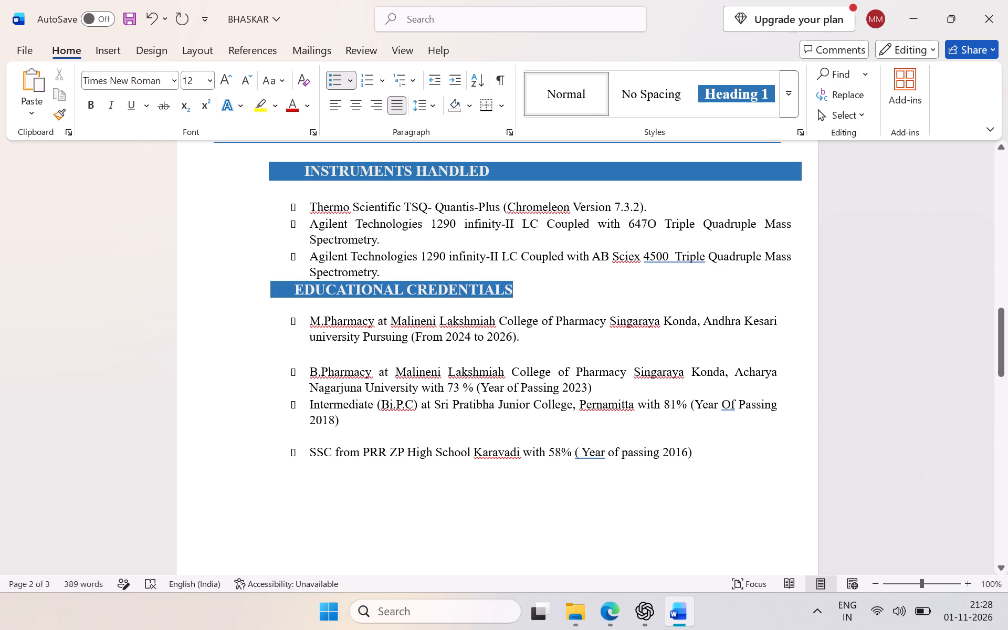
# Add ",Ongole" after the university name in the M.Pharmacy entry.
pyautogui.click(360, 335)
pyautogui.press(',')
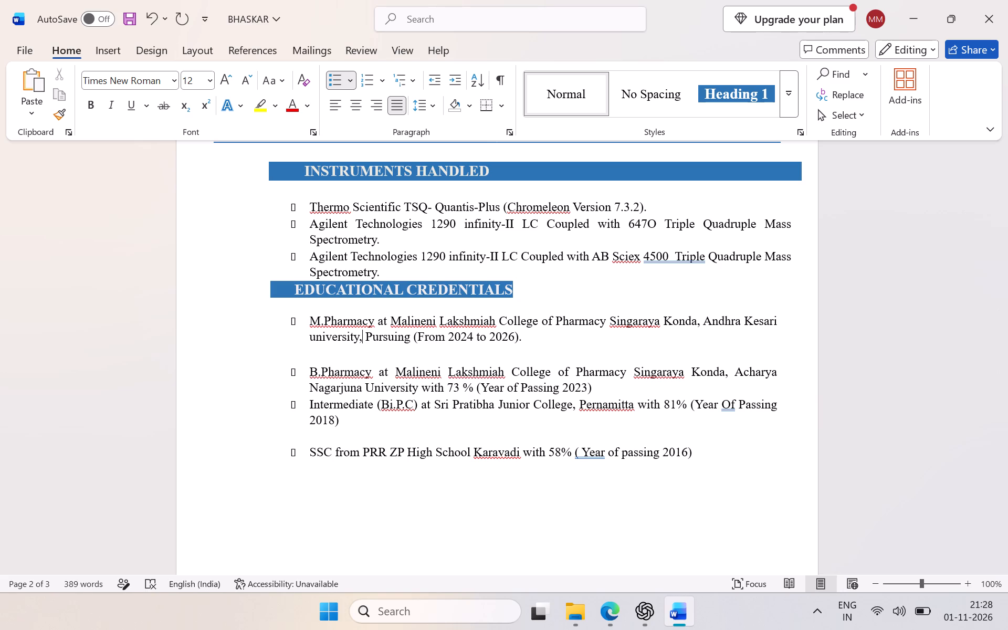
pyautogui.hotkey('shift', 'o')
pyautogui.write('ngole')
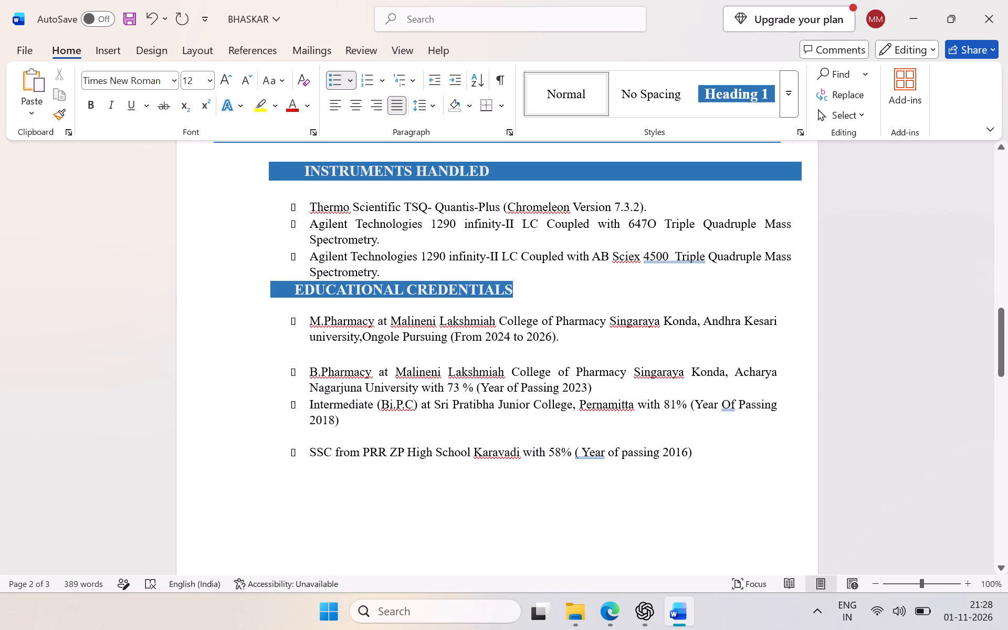
# Delete ",Ongole Pursuing" from the M.Pharmacy entry.
pyautogui.click(445, 341)
pyautogui.press('BackSpace')
pyautogui.press('BackSpace')
pyautogui.press('BackSpace')
pyautogui.press('BackSpace')
pyautogui.press('BackSpace')
pyautogui.press('BackSpace')
pyautogui.press('BackSpace')
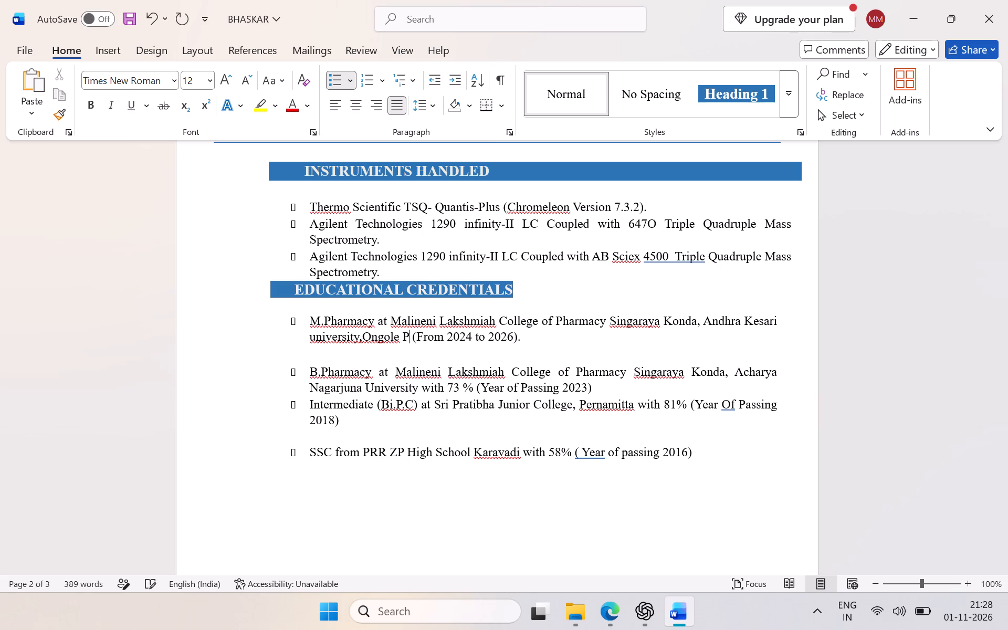
pyautogui.press('BackSpace')
pyautogui.press('BackSpace')
pyautogui.press('BackSpace')
pyautogui.press('BackSpace')
pyautogui.press('BackSpace')
pyautogui.press('BackSpace')
pyautogui.press('BackSpace')
pyautogui.press('BackSpace')
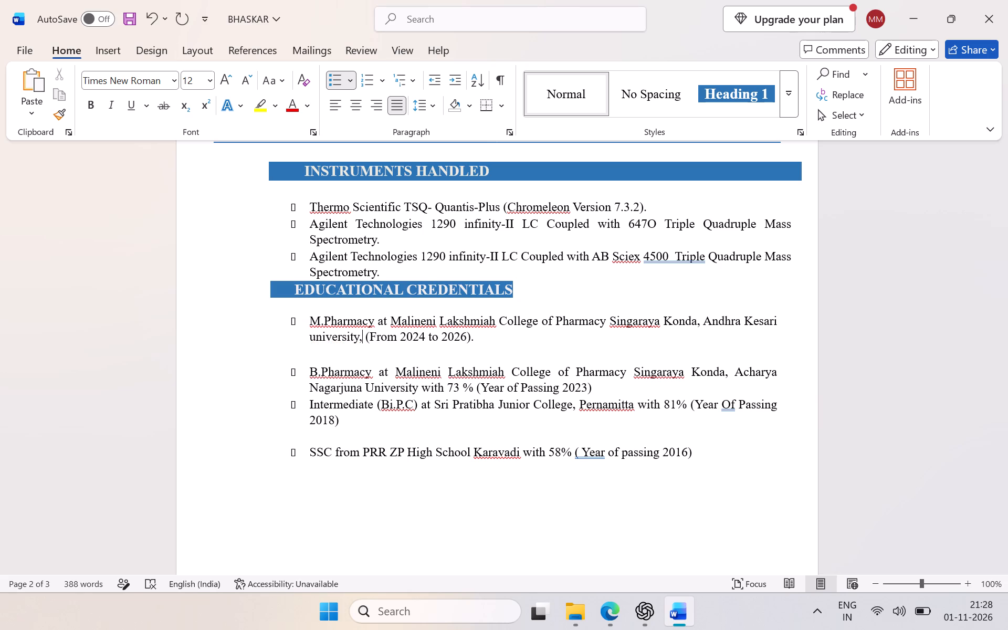
pyautogui.press('BackSpace')
# Insert "with 84%" after the university name in the M.Pharmacy entry.
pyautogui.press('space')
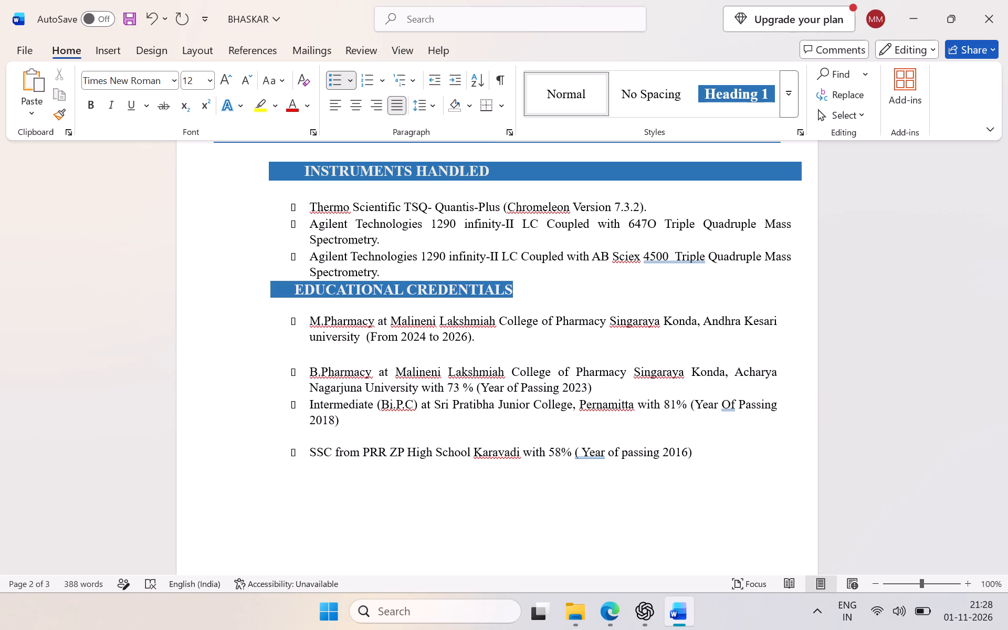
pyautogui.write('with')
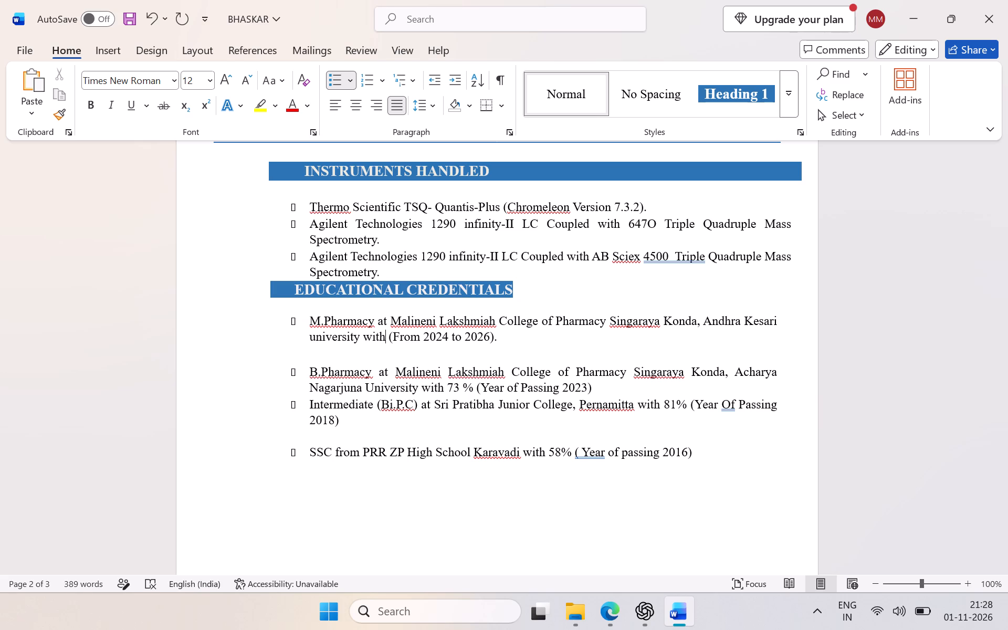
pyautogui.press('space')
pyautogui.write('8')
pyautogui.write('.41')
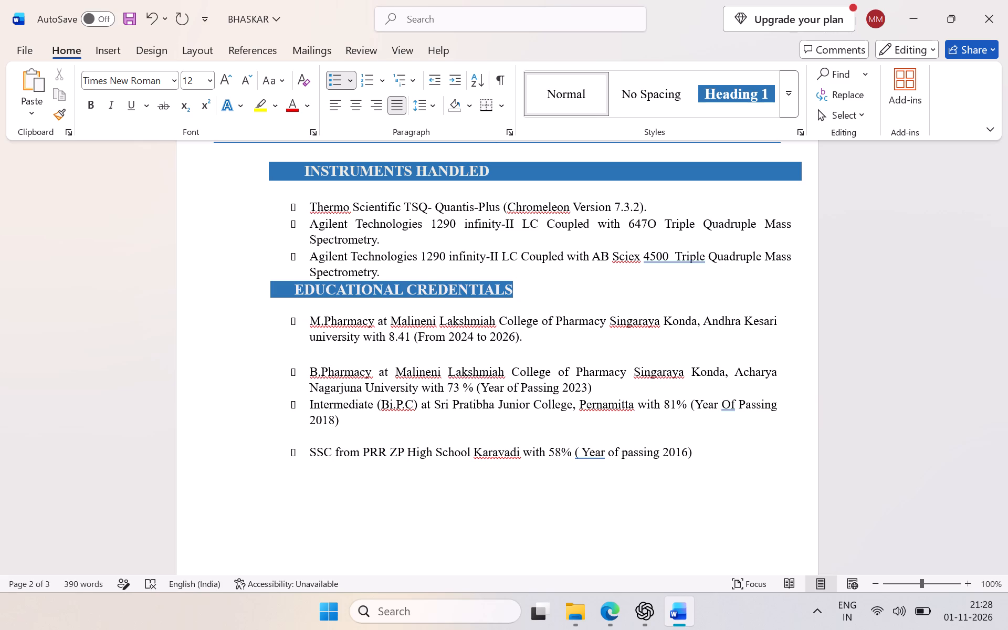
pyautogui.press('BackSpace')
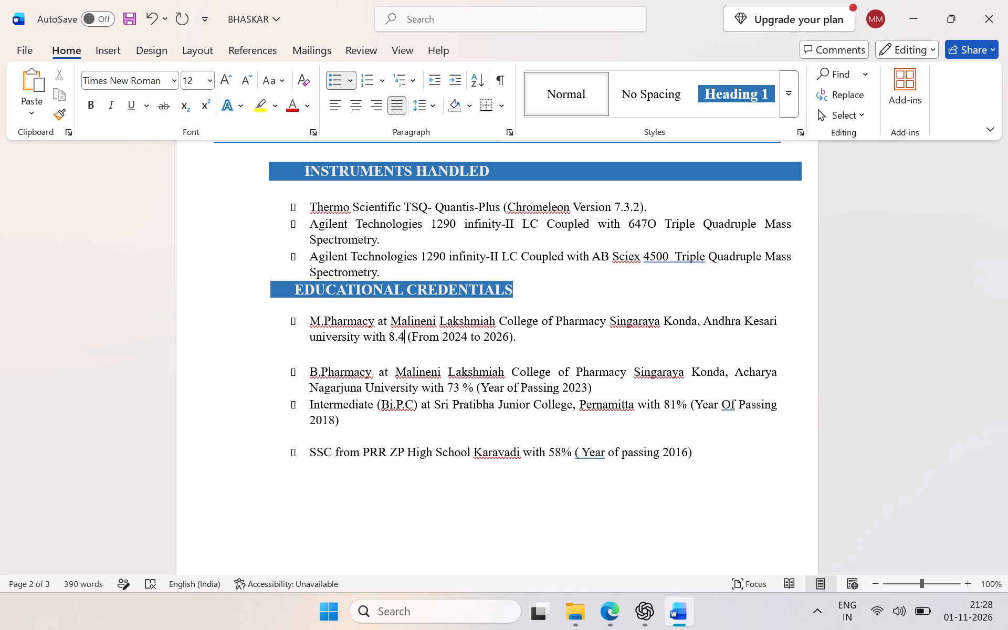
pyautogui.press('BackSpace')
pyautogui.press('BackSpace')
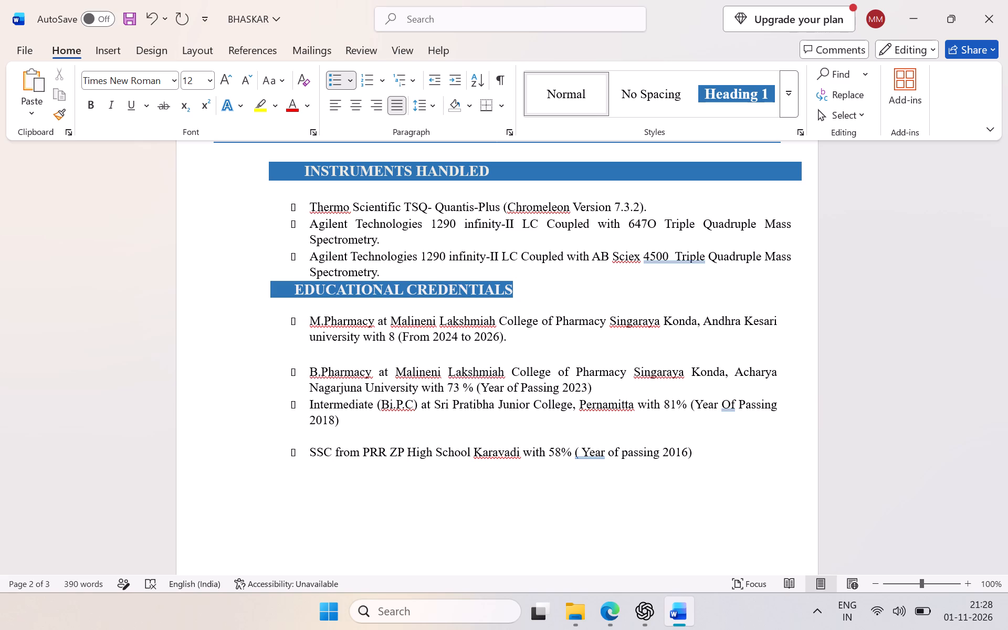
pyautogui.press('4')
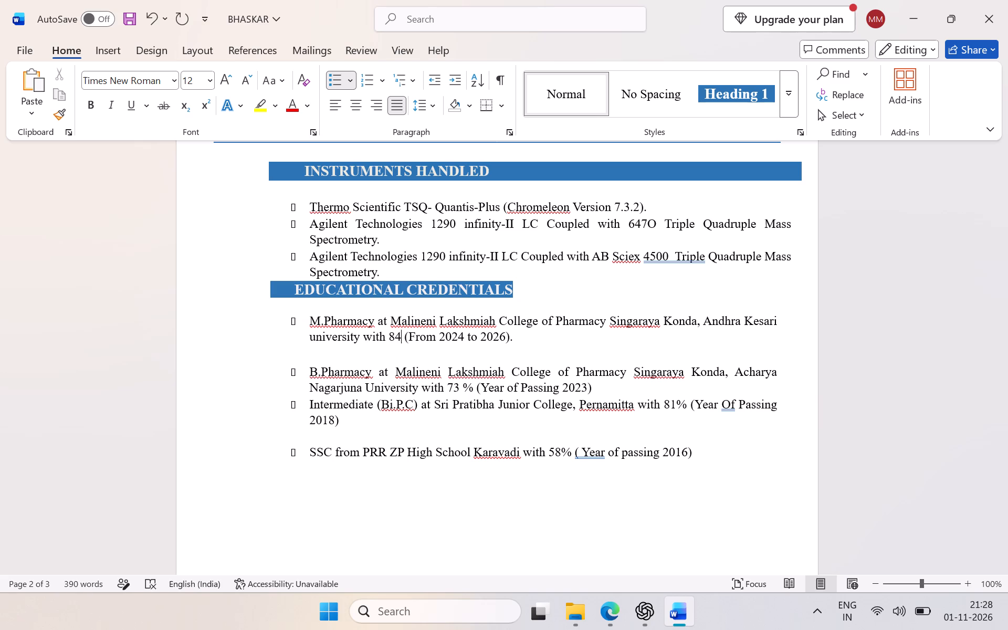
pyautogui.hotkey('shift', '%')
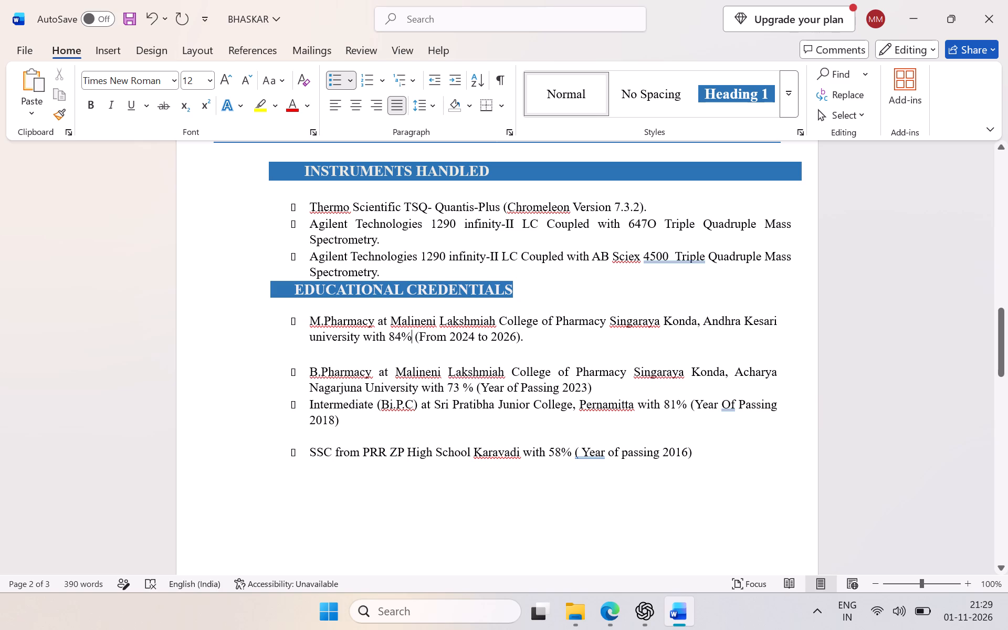
# Replace "From 2024 to" with "Year of Passing" before 2026 in the M.Pharmacy entry.
pyautogui.click(426, 340)
pyautogui.click(491, 338)
pyautogui.press('BackSpace')
pyautogui.press('BackSpace')
pyautogui.press('BackSpace')
pyautogui.press('BackSpace')
pyautogui.press('BackSpace')
pyautogui.press('BackSpace')
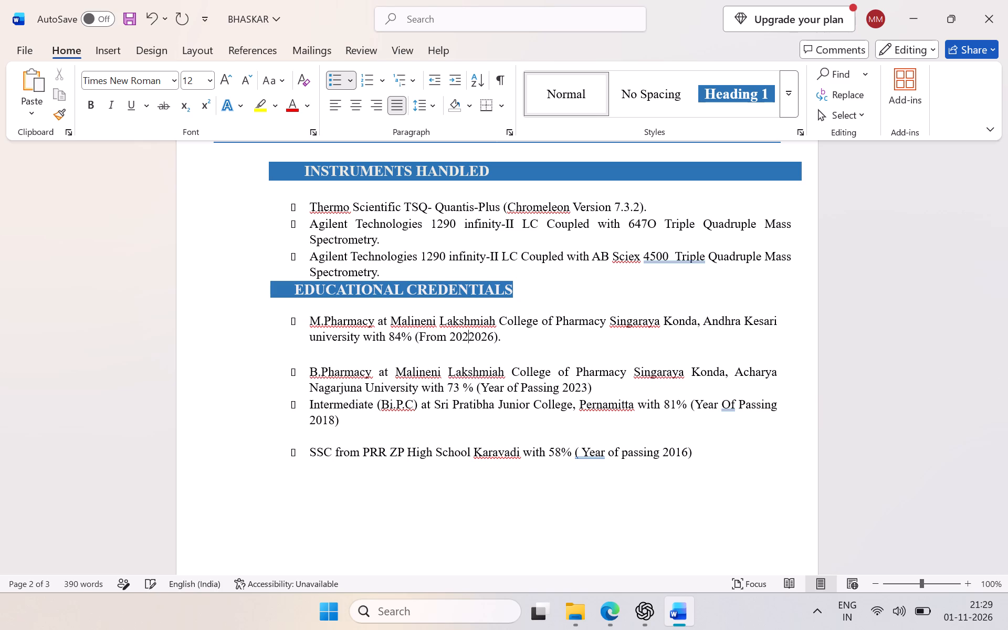
pyautogui.press('BackSpace')
pyautogui.press('BackSpace')
pyautogui.press('BackSpace')
pyautogui.press('BackSpace')
pyautogui.press('BackSpace')
pyautogui.press('BackSpace')
pyautogui.press('BackSpace')
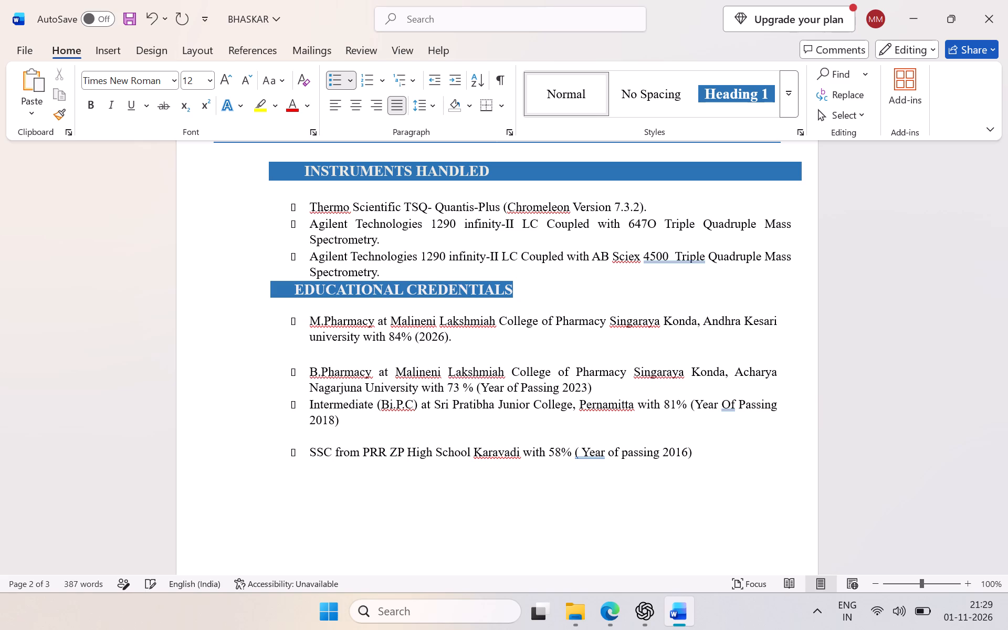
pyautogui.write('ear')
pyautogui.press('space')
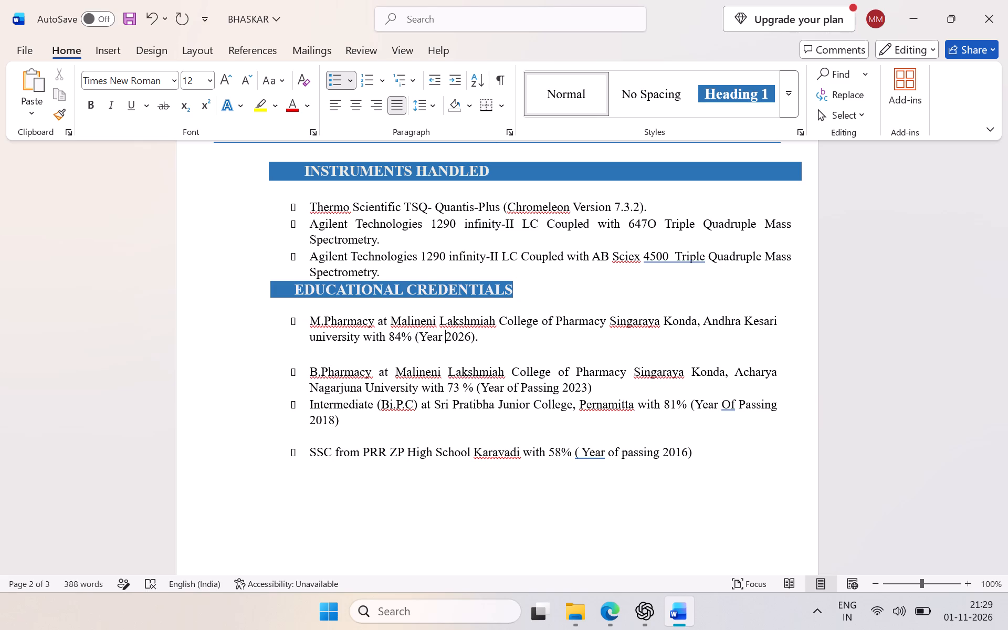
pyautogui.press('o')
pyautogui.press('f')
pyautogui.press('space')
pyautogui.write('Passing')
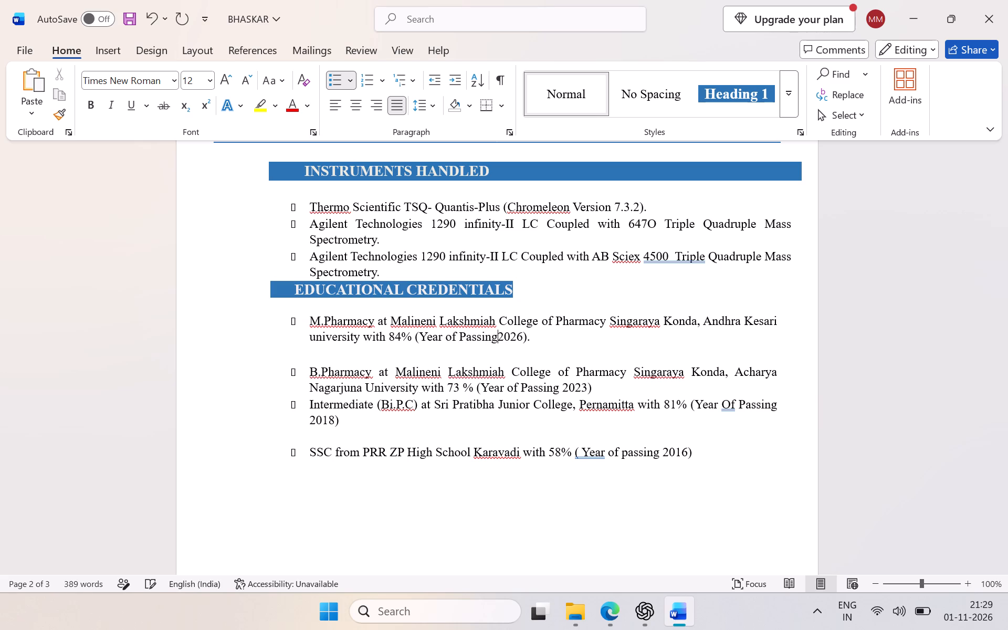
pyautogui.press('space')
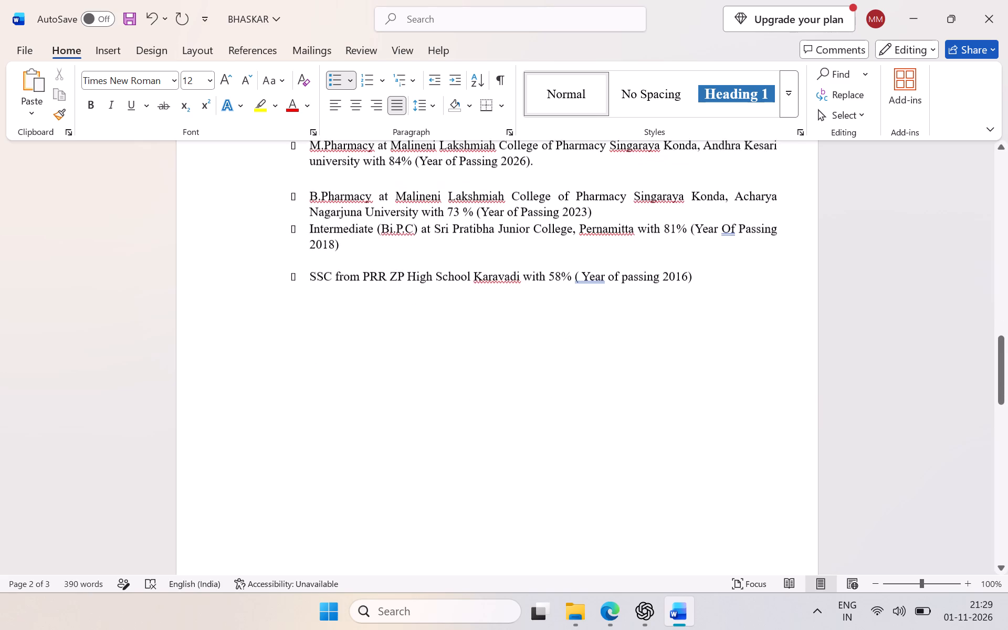
# Remove the blank lines above the SSC entry and above the B.Pharmacy entry in the educational credentials.
pyautogui.scroll(1, 512, 378)
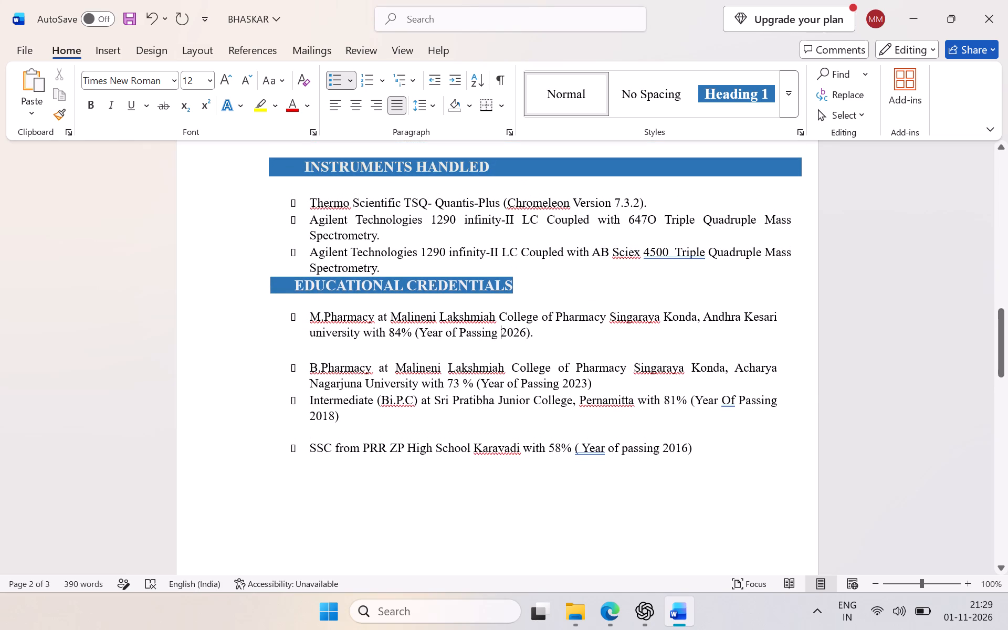
pyautogui.scroll(1, 512, 378)
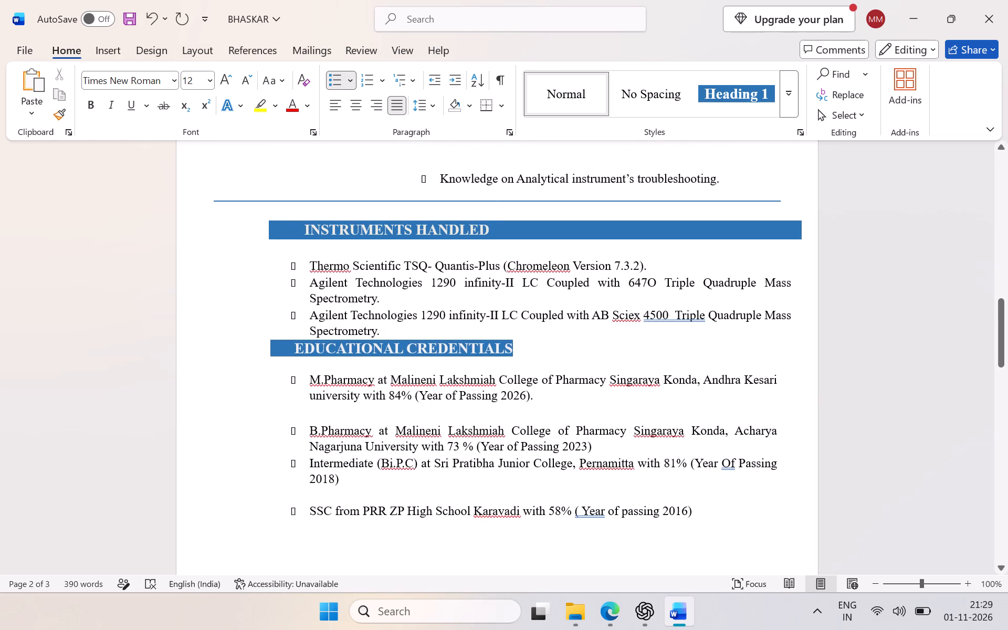
pyautogui.click(602, 447)
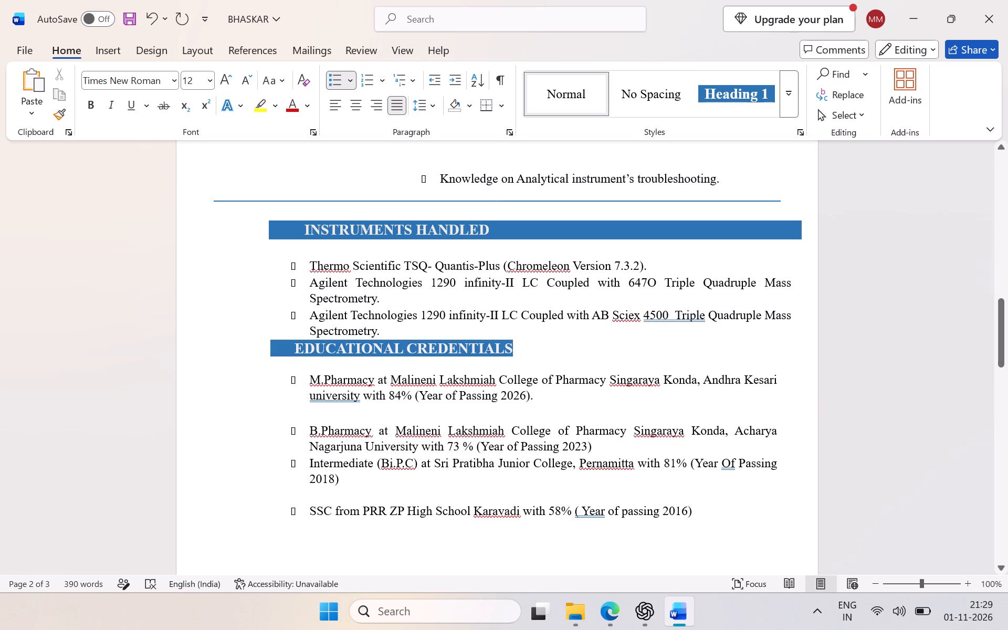
pyautogui.click(341, 497)
pyautogui.press('BackSpace')
pyautogui.press('BackSpace')
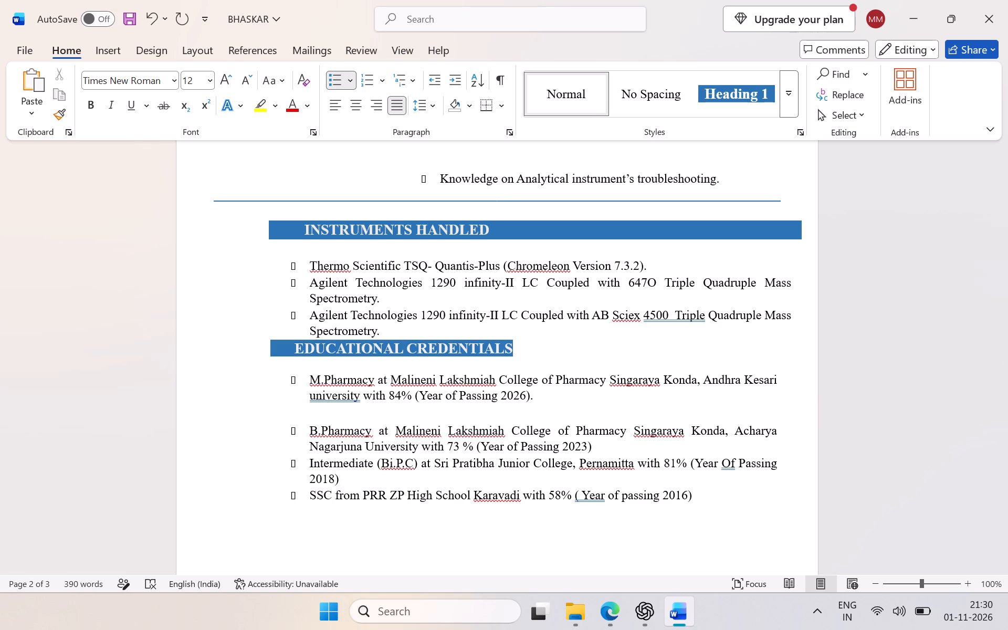
pyautogui.click(491, 414)
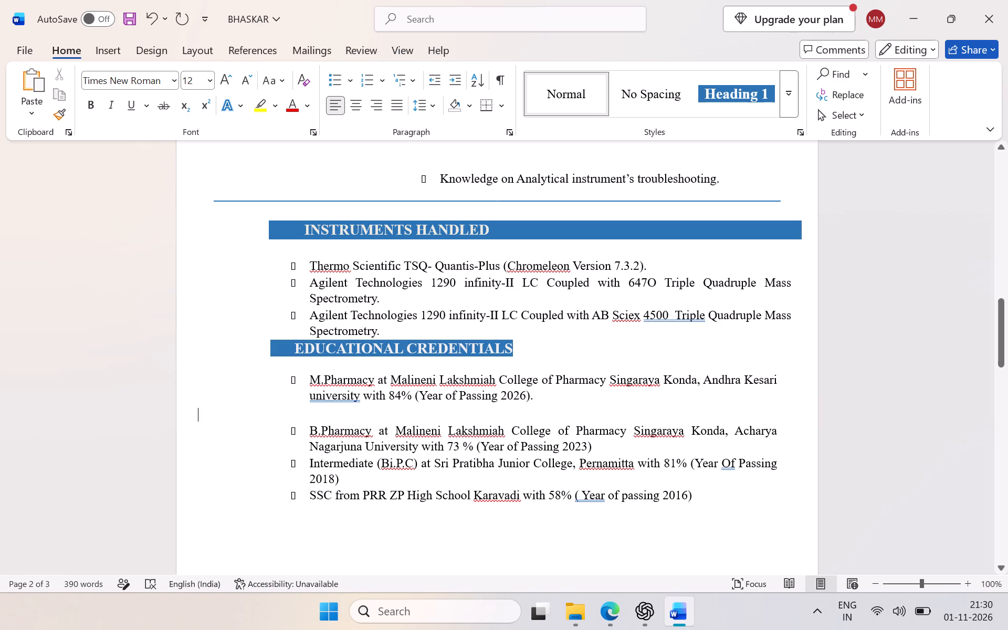
pyautogui.press('BackSpace')
pyautogui.press('BackSpace')
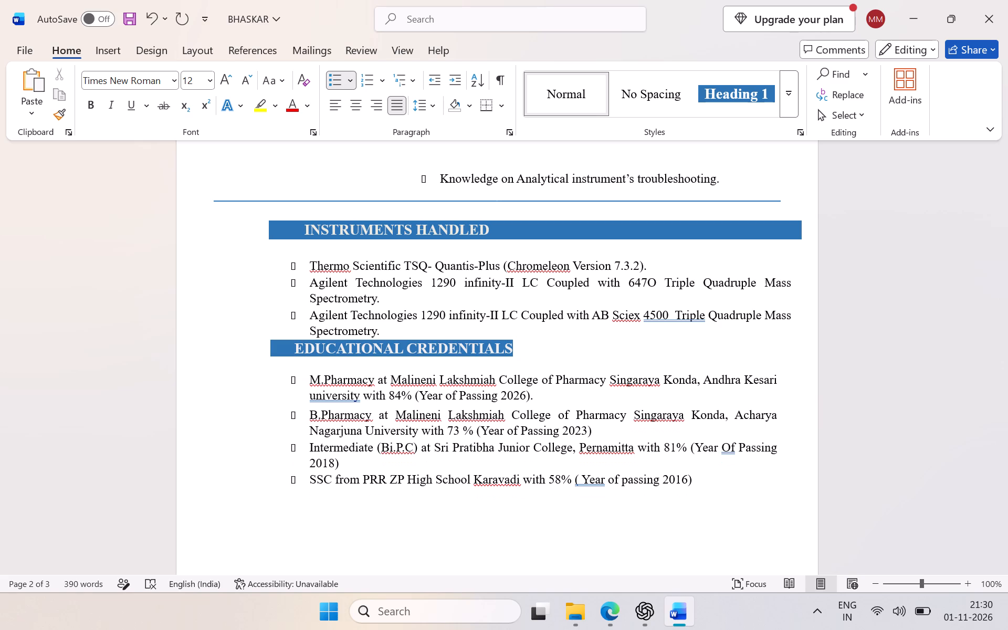
pyautogui.click(225, 425)
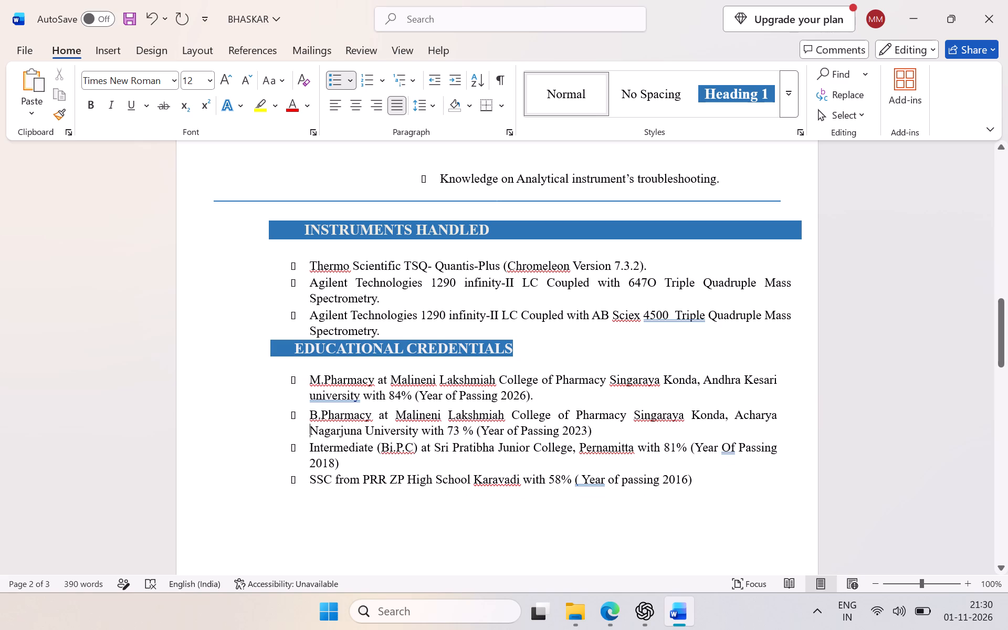
# Save the résumé as a PDF in Downloads, named with the candidate's name followed by "Resume".
pyautogui.scroll(1, 446, 369)
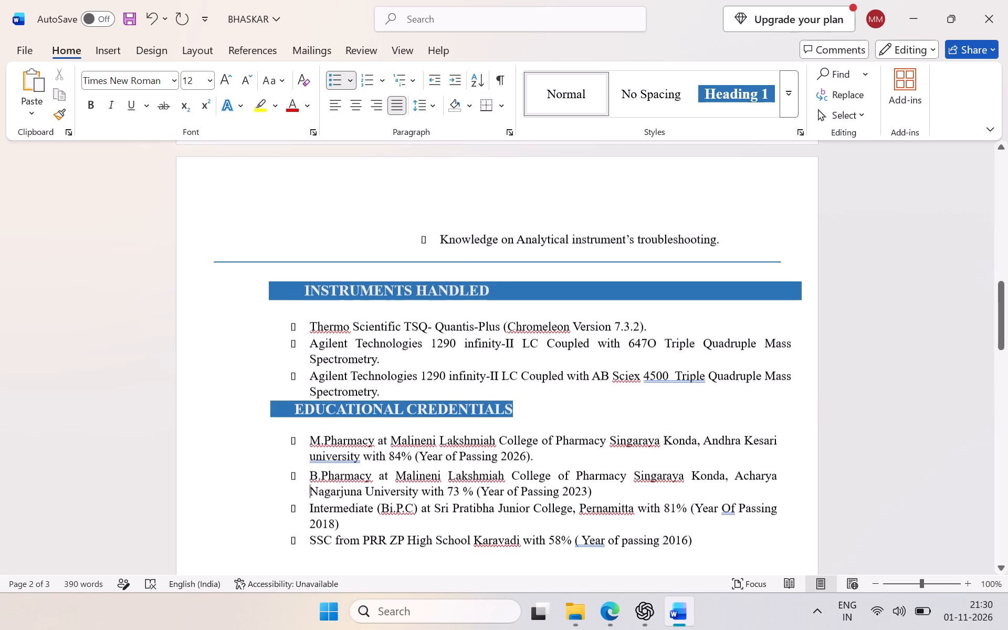
pyautogui.scroll(3, 446, 369)
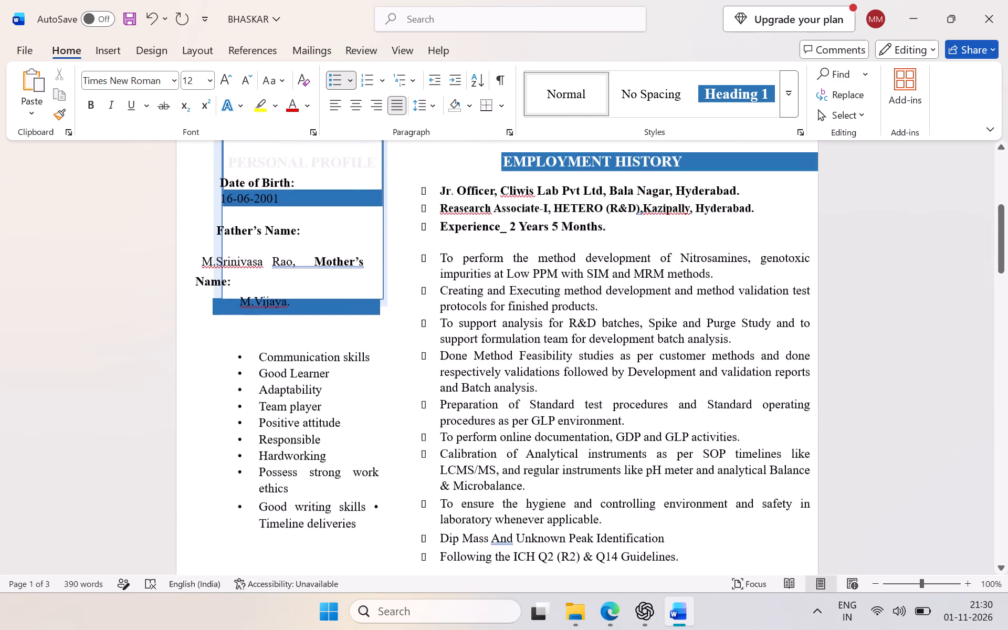
pyautogui.scroll(6, 446, 369)
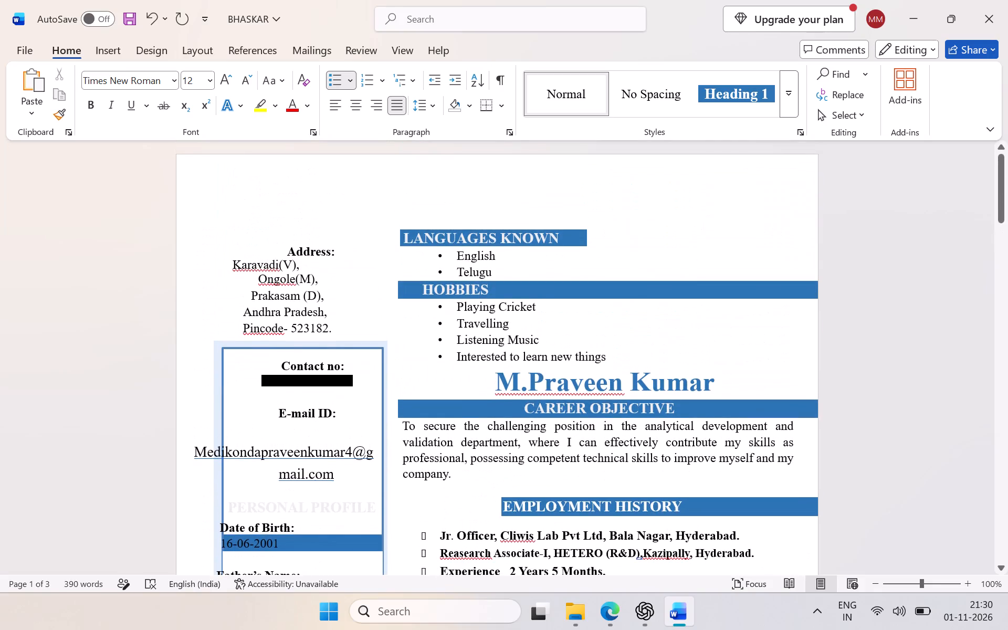
pyautogui.click(125, 21)
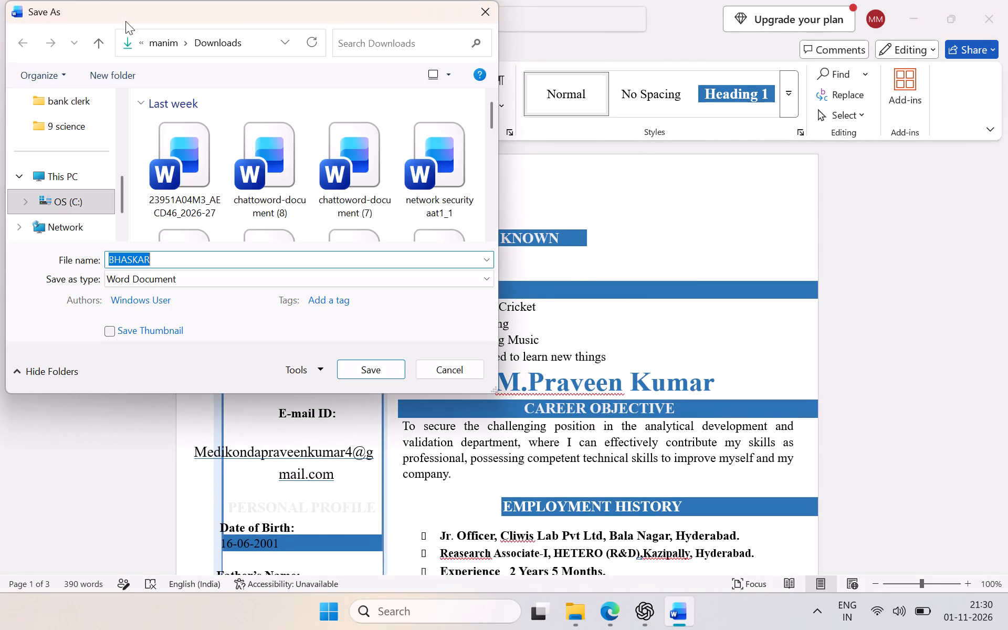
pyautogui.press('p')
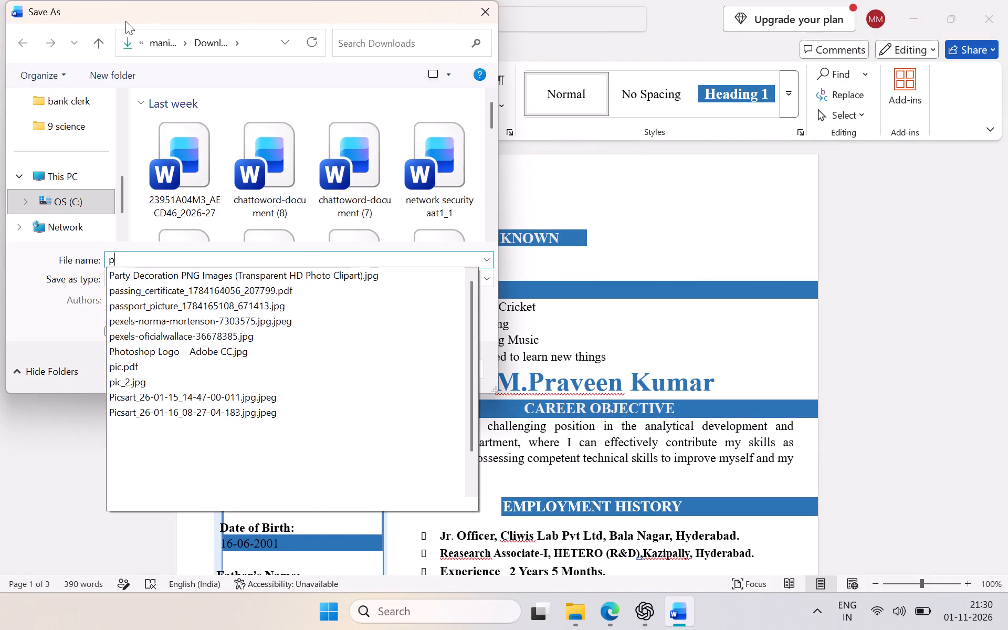
pyautogui.press('BackSpace')
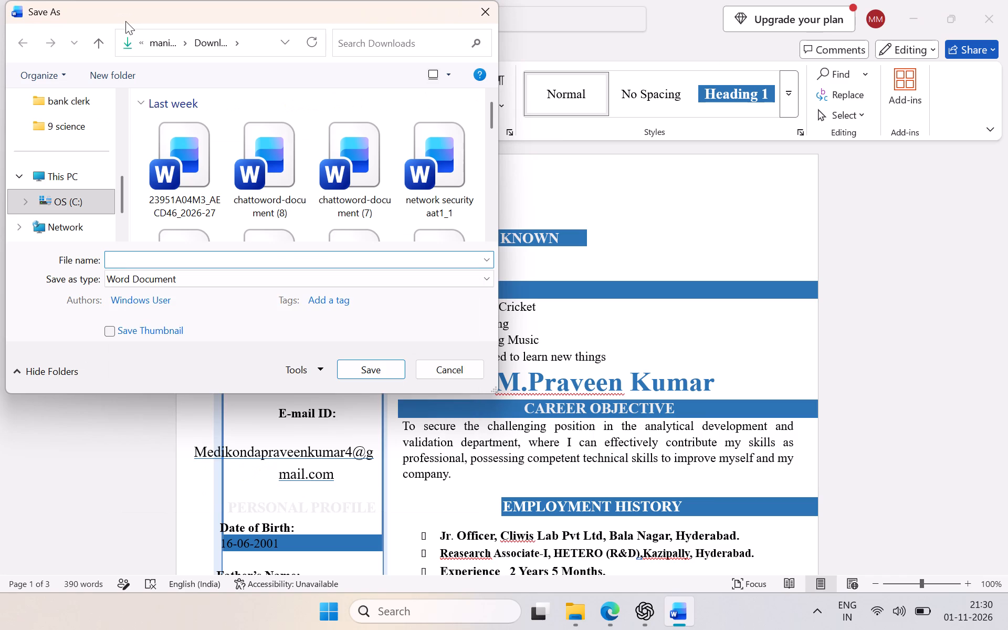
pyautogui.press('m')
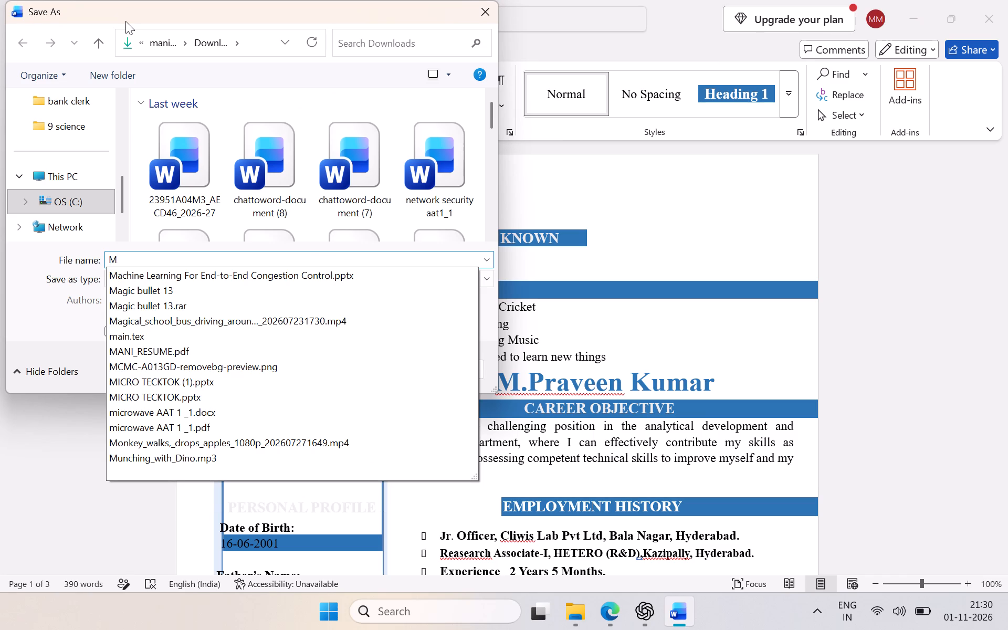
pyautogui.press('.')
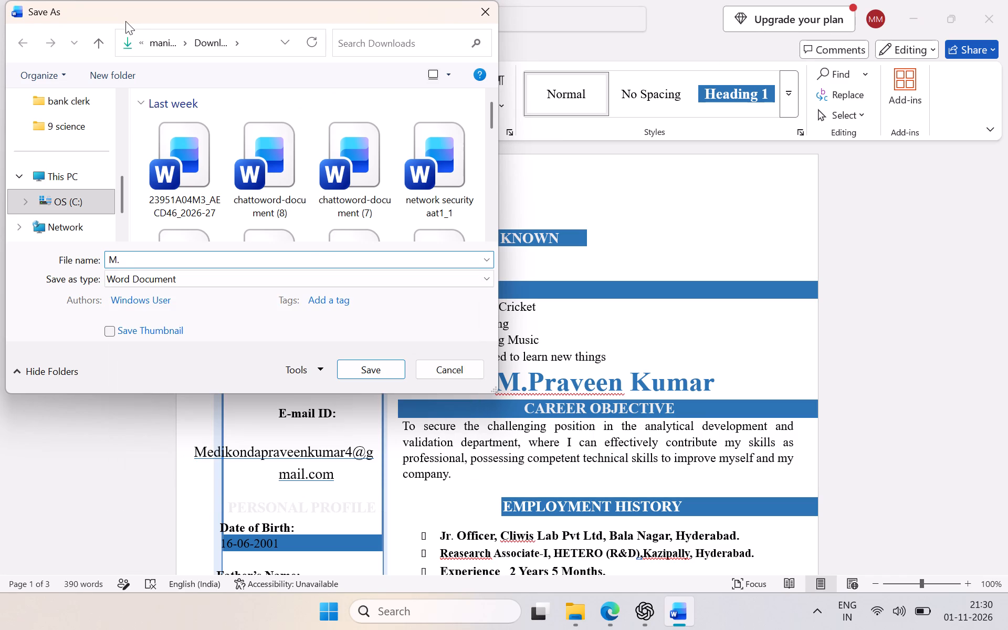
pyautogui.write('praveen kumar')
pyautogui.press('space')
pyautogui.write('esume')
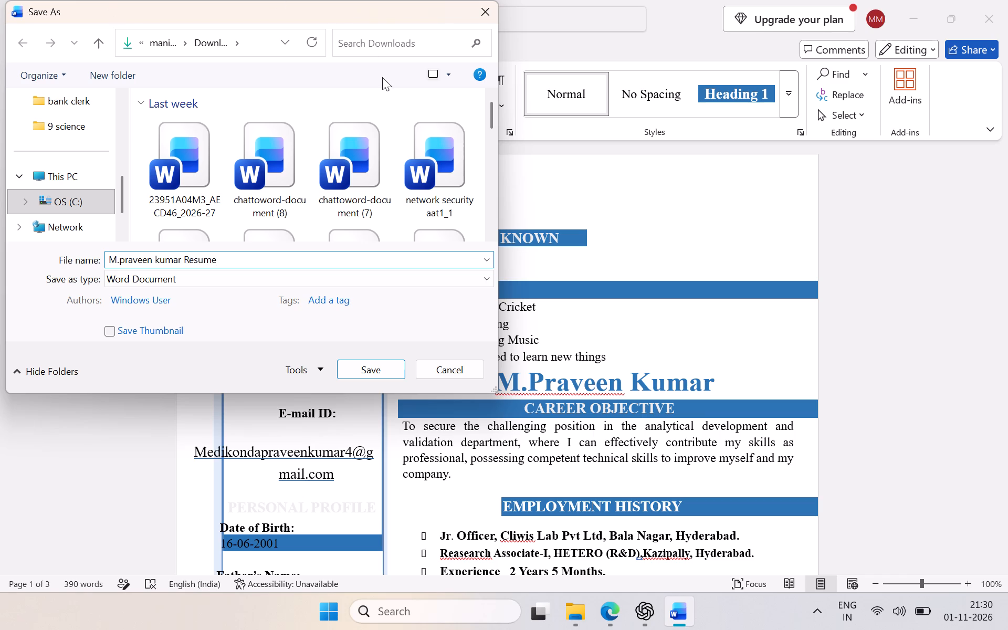
pyautogui.click(488, 286)
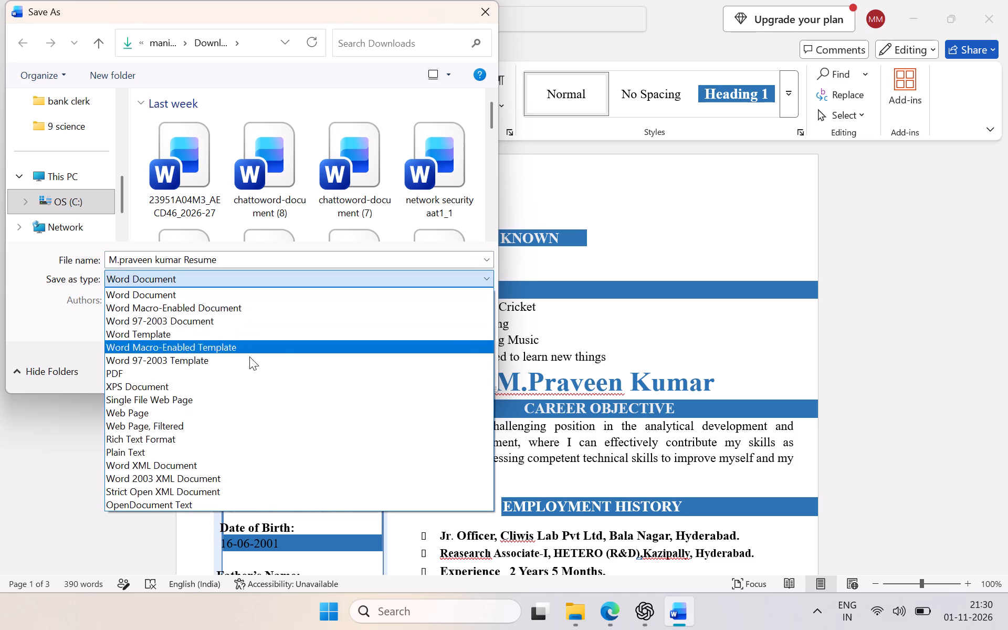
pyautogui.click(199, 372)
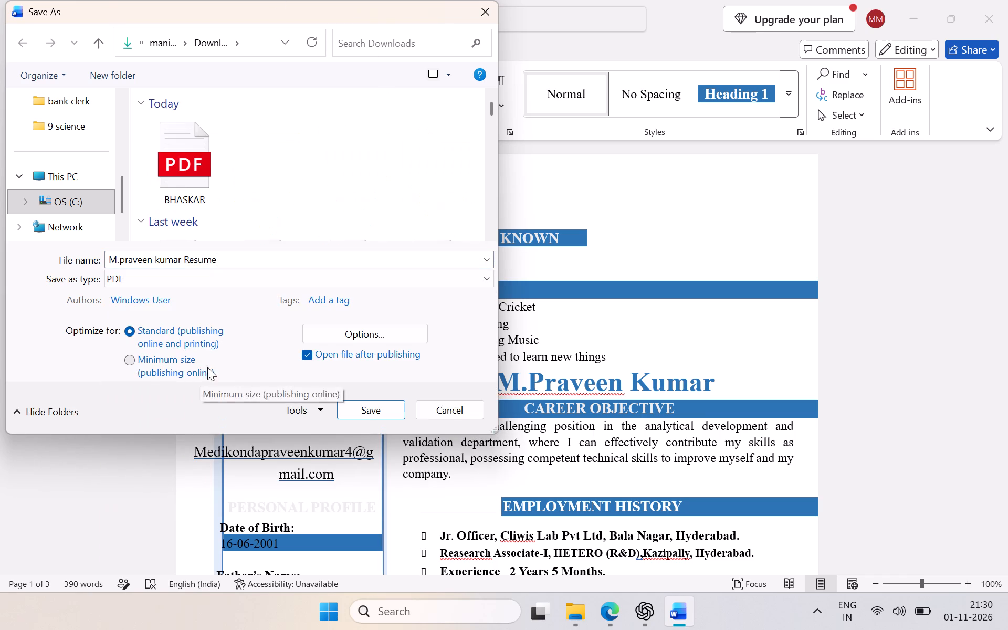
# Complete the export of the résumé as a PDF in Downloads, using standard optimization and opening it after publishing.
pyautogui.click(371, 409)
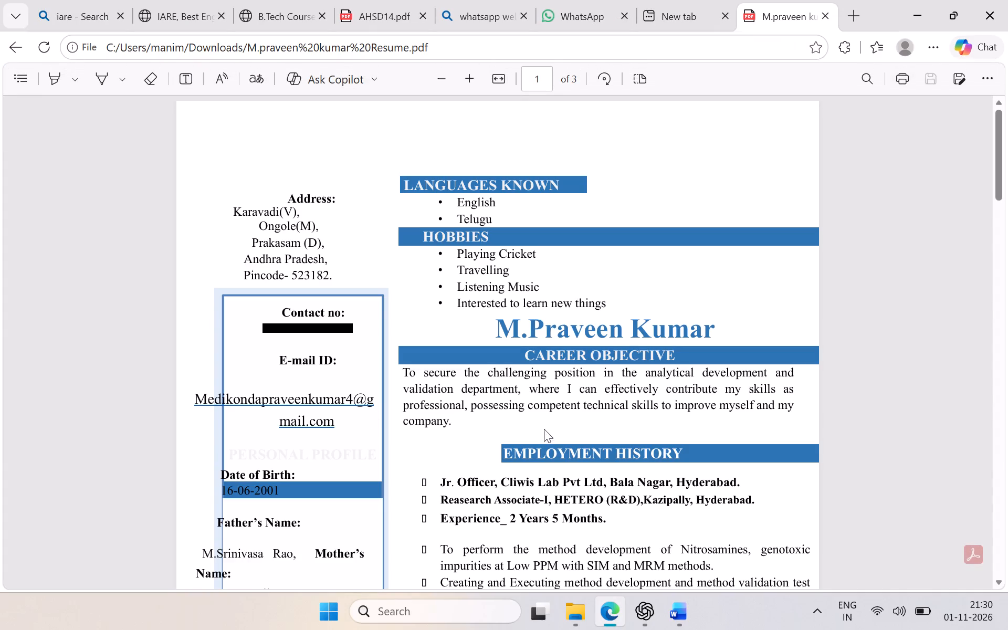
# Review the exported PDF's pages, checking the personal details, employment history, educational credentials and page layout.
pyautogui.scroll(-4, 537, 444)
pyautogui.scroll(4, 537, 444)
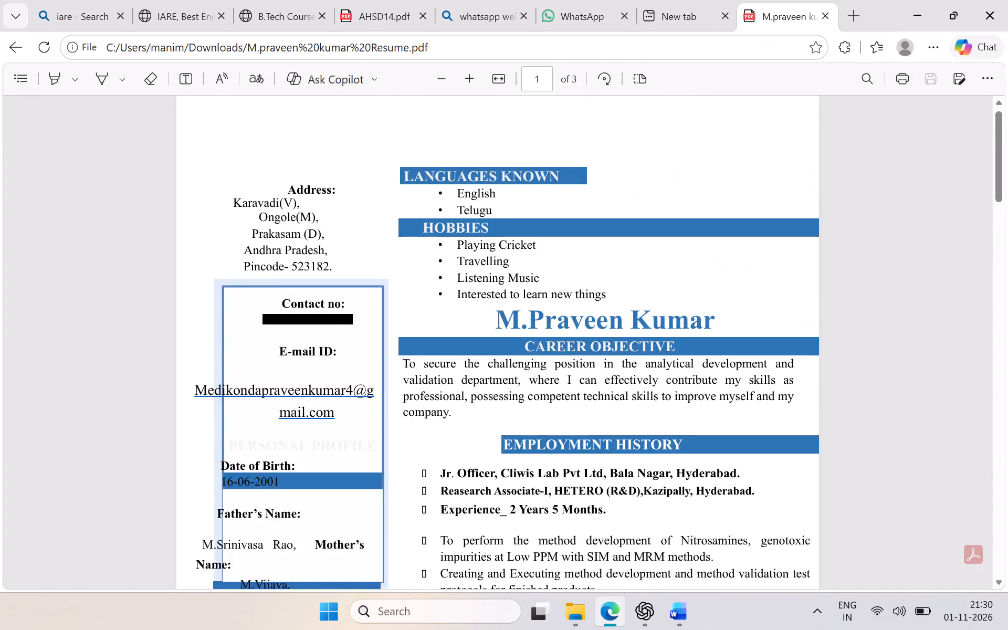
pyautogui.scroll(-10, 537, 444)
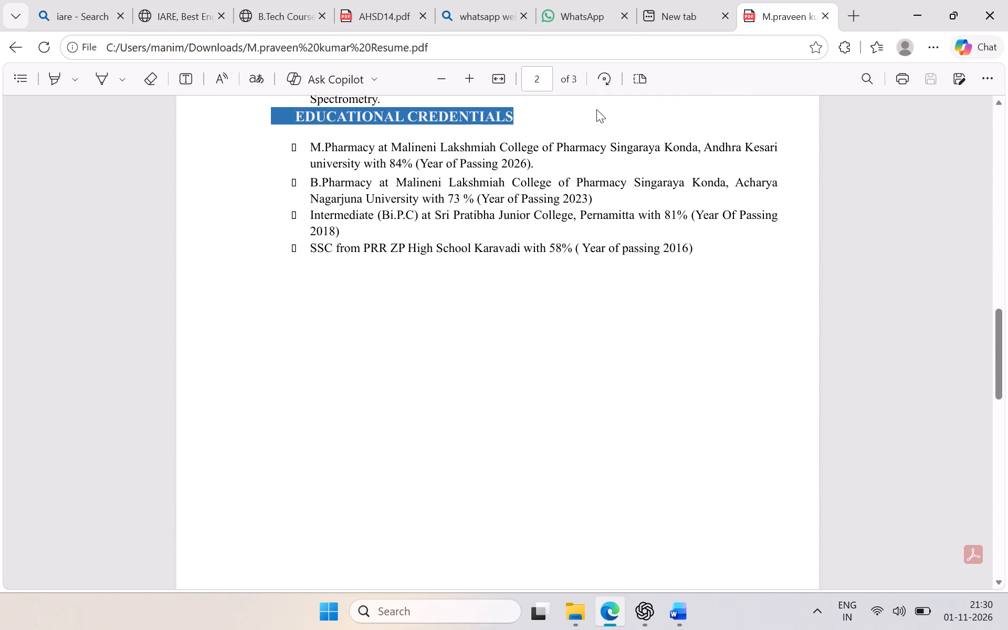
pyautogui.scroll(6, 634, 545)
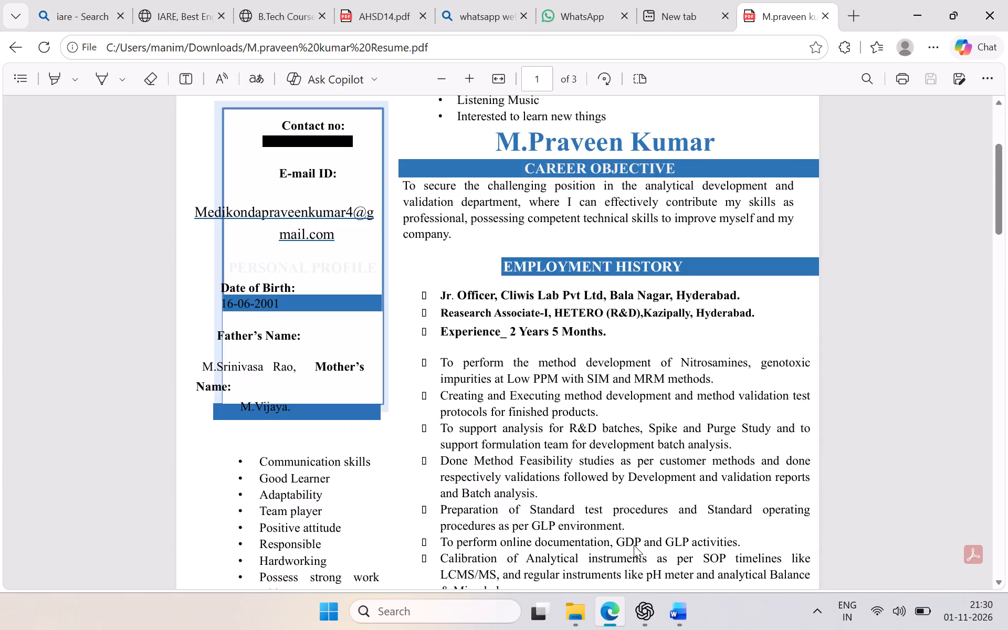
pyautogui.scroll(-14, 634, 545)
pyautogui.scroll(6, 634, 545)
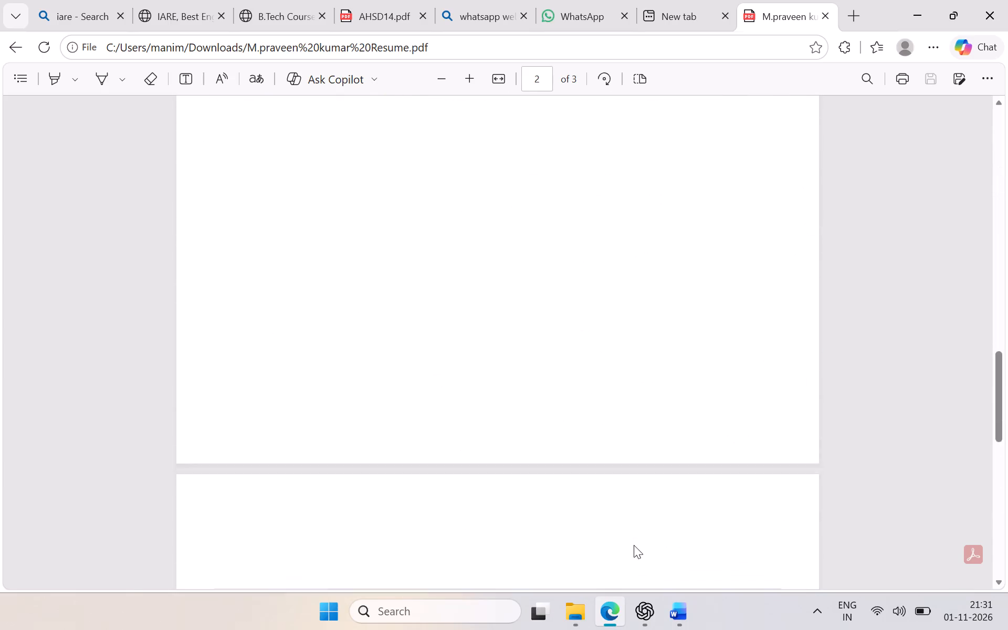
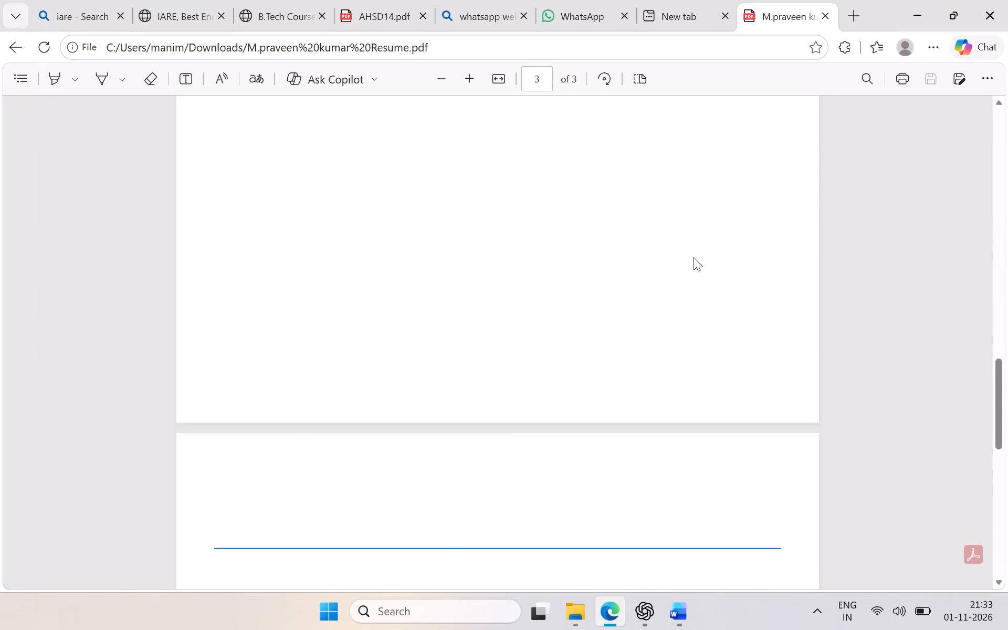
# Review the exported résumé PDF, examining the layout of the personal details, skills list, career objective and employment history on the first page.
pyautogui.scroll(4, 694, 257)
pyautogui.scroll(-5, 694, 257)
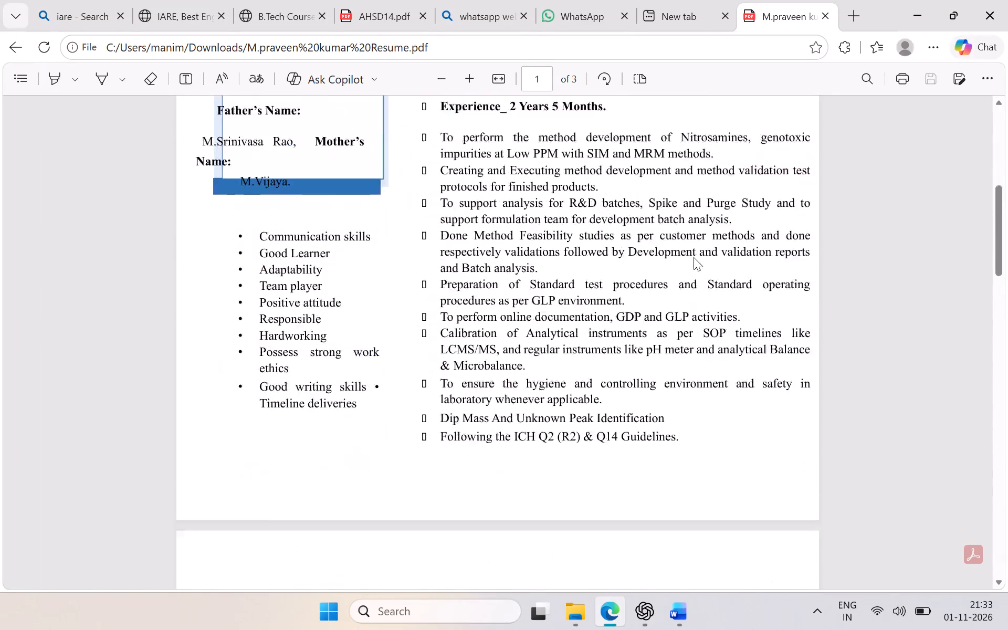
pyautogui.scroll(-1, 694, 257)
pyautogui.scroll(4, 694, 257)
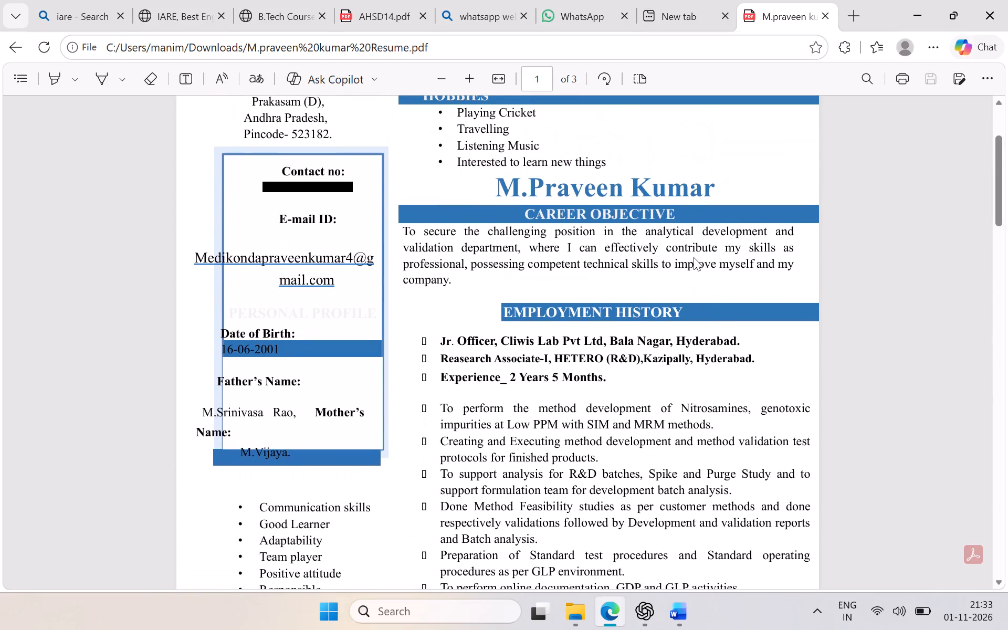
pyautogui.scroll(-3, 665, 465)
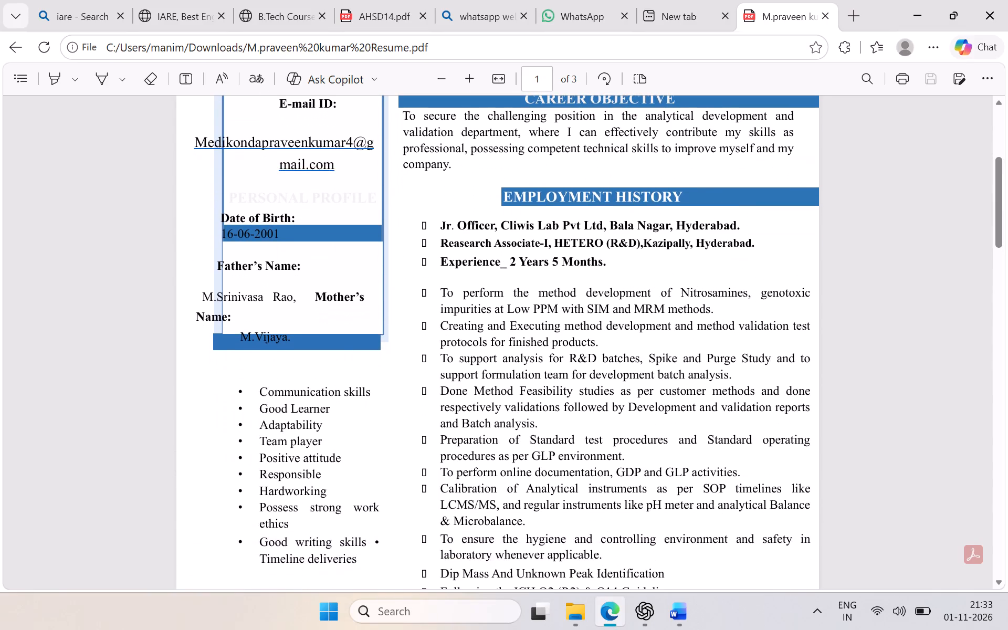
pyautogui.click(560, 255)
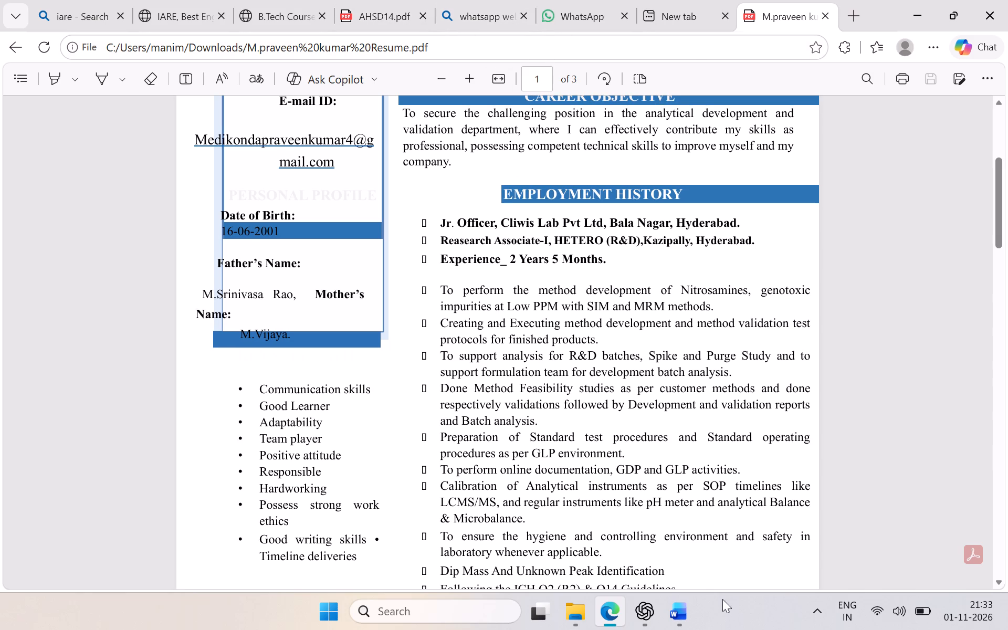
# Switch back to the BHASKAR résumé document in Word.
pyautogui.click(666, 604)
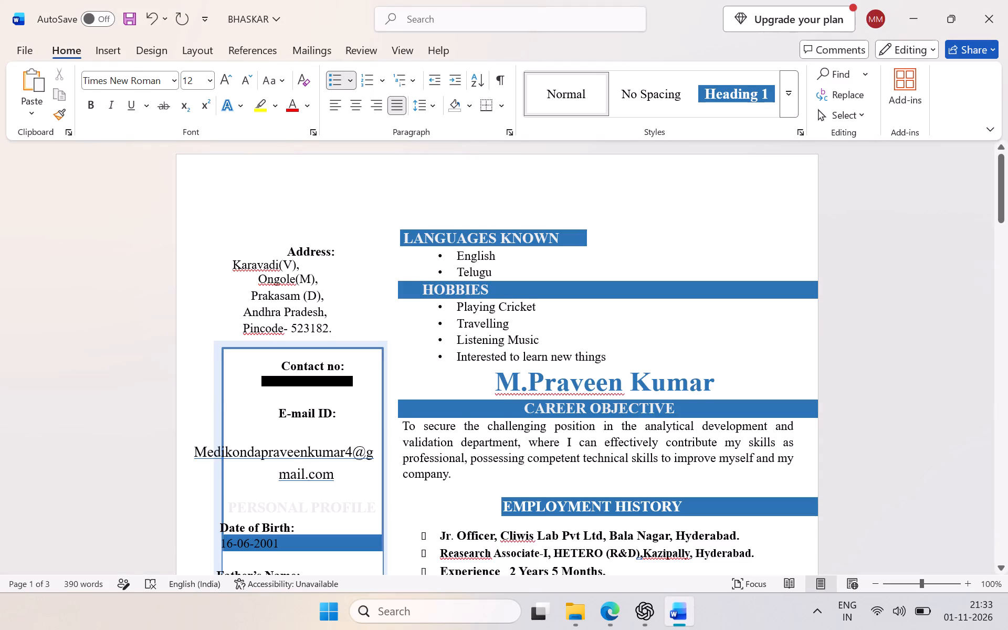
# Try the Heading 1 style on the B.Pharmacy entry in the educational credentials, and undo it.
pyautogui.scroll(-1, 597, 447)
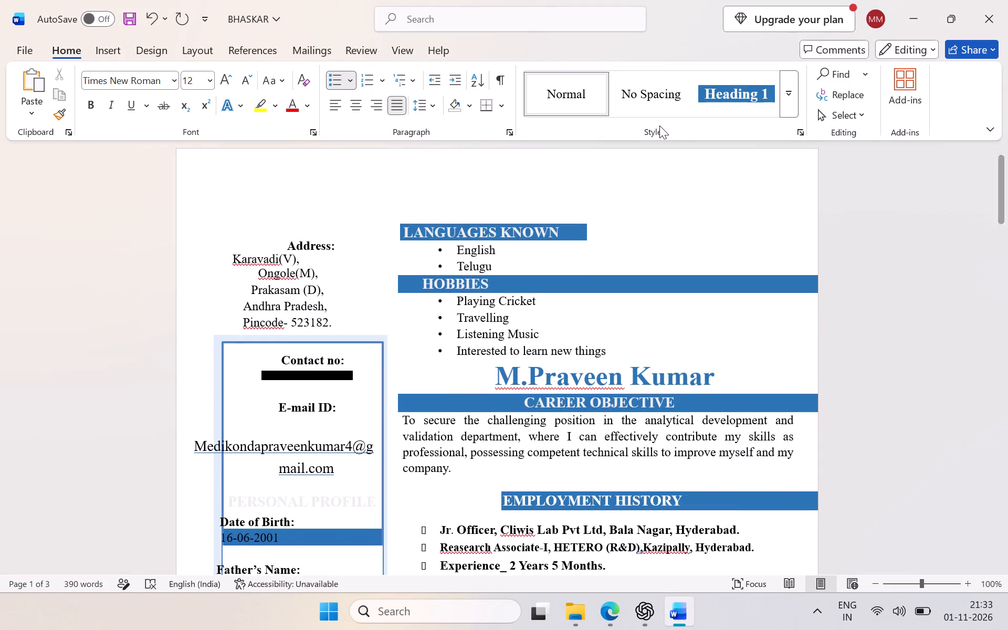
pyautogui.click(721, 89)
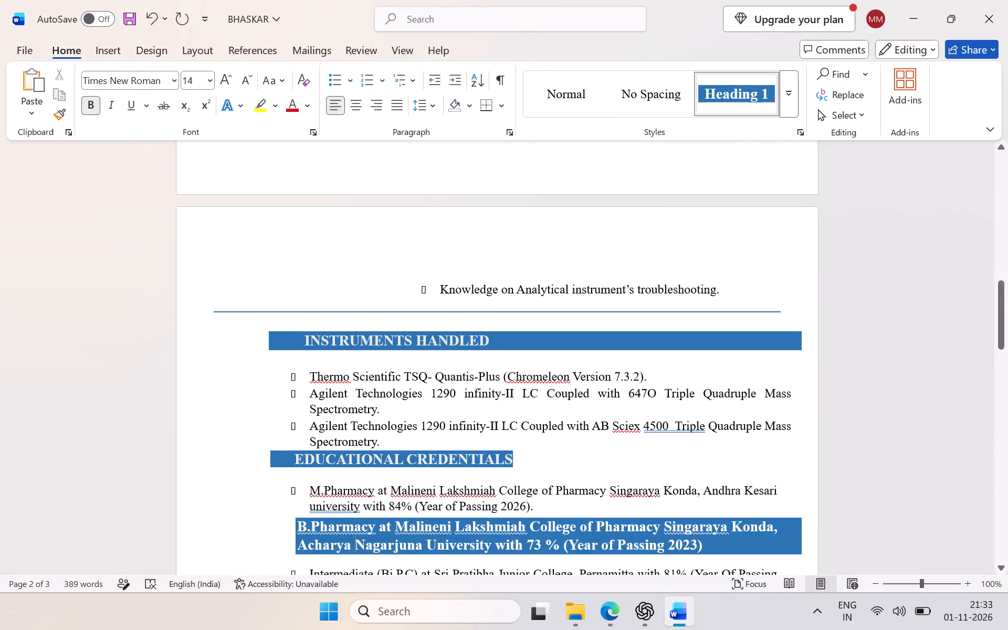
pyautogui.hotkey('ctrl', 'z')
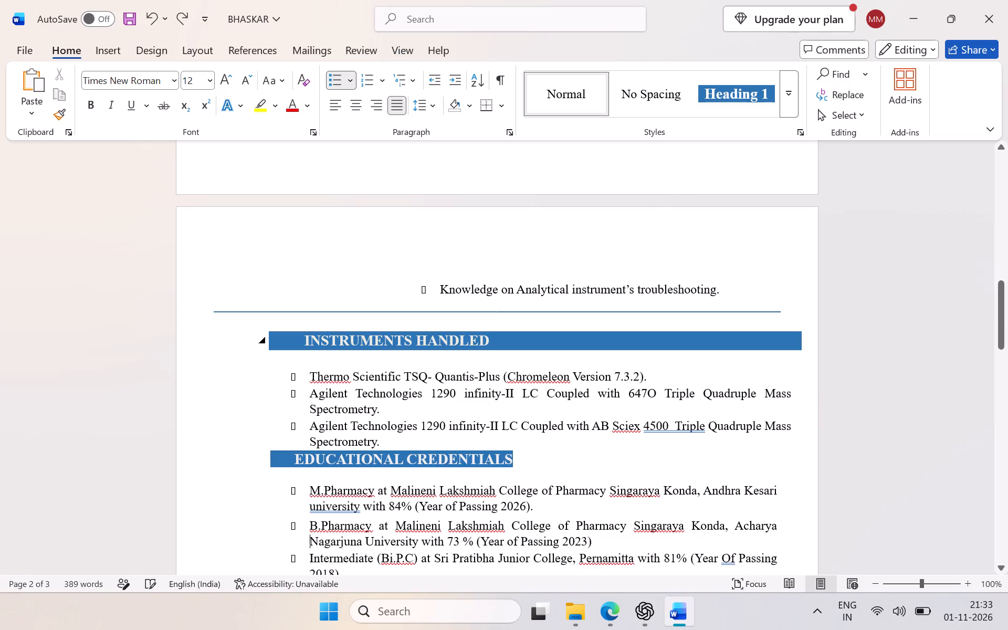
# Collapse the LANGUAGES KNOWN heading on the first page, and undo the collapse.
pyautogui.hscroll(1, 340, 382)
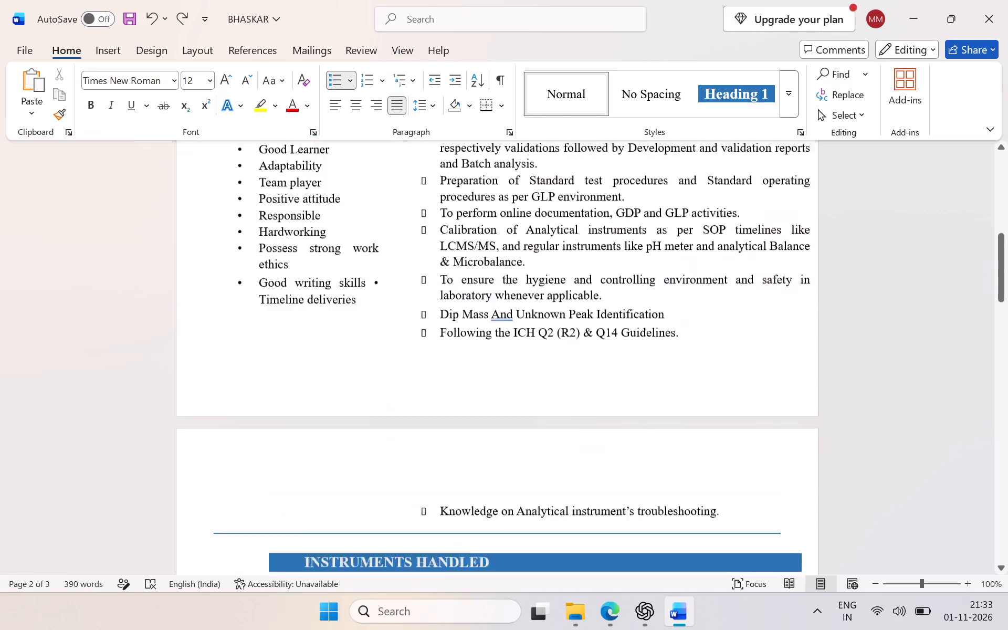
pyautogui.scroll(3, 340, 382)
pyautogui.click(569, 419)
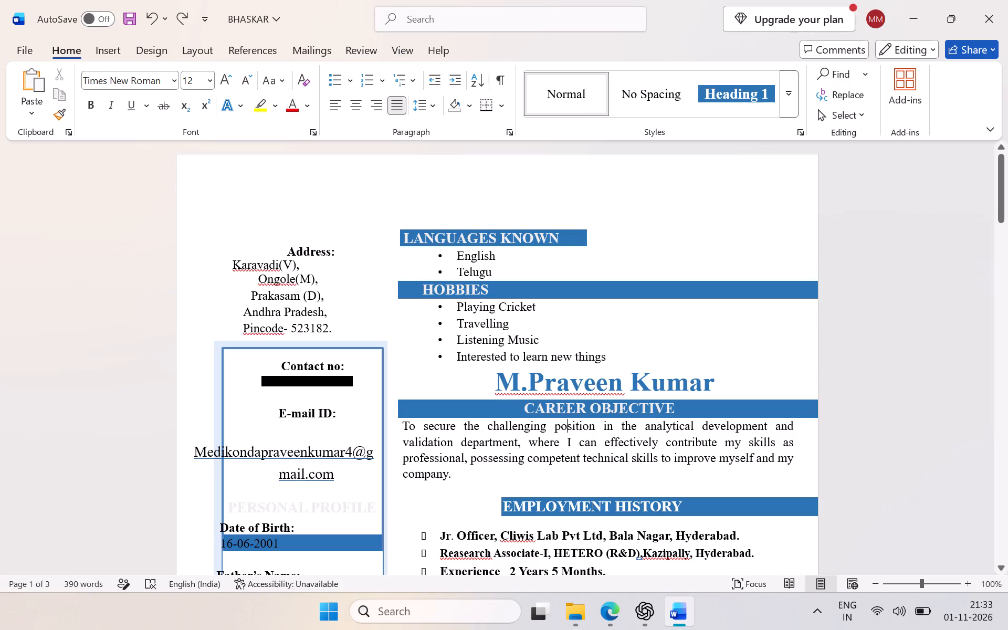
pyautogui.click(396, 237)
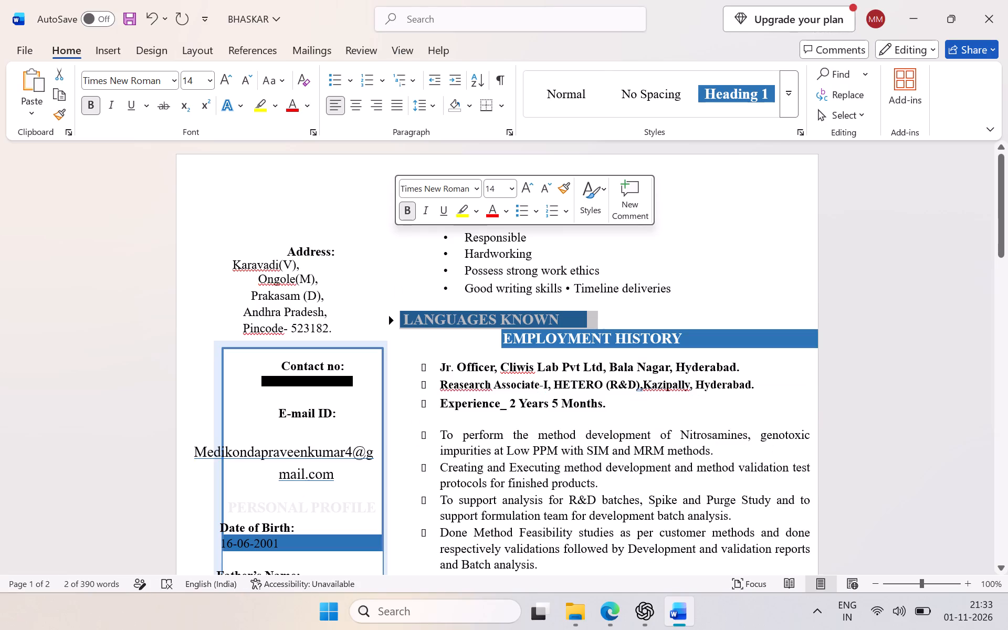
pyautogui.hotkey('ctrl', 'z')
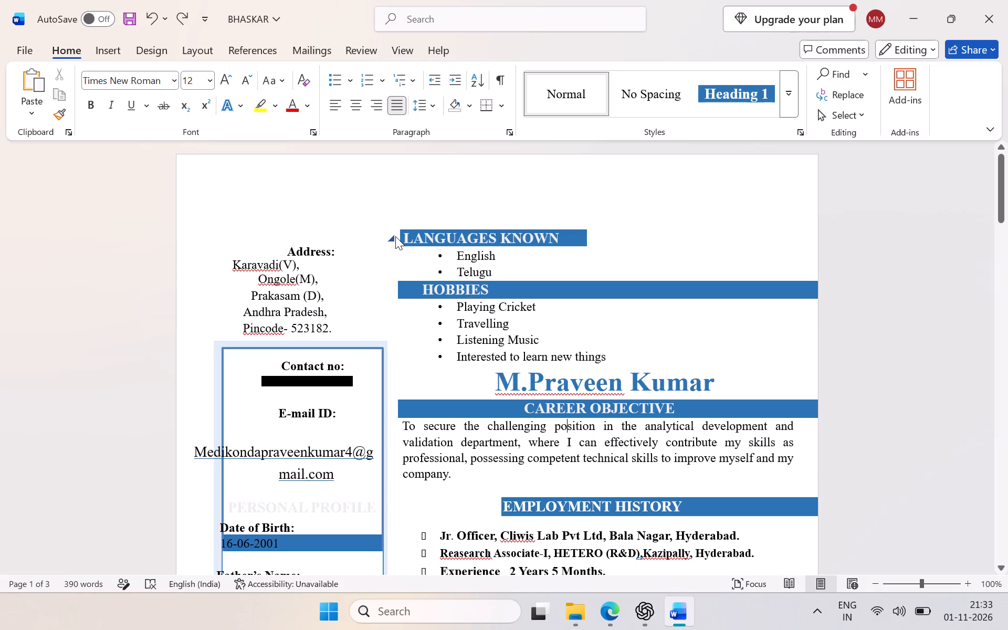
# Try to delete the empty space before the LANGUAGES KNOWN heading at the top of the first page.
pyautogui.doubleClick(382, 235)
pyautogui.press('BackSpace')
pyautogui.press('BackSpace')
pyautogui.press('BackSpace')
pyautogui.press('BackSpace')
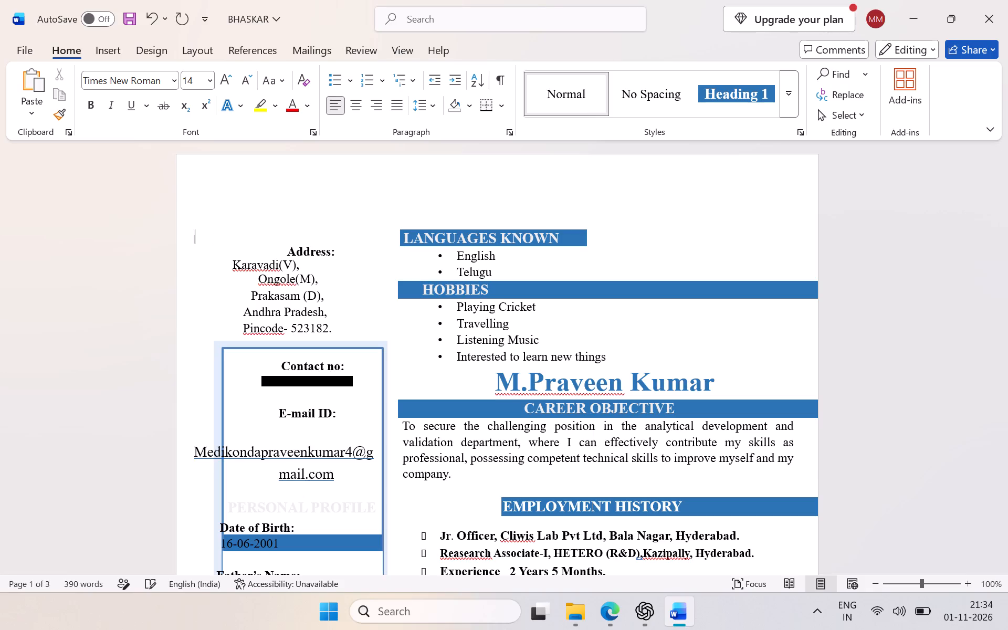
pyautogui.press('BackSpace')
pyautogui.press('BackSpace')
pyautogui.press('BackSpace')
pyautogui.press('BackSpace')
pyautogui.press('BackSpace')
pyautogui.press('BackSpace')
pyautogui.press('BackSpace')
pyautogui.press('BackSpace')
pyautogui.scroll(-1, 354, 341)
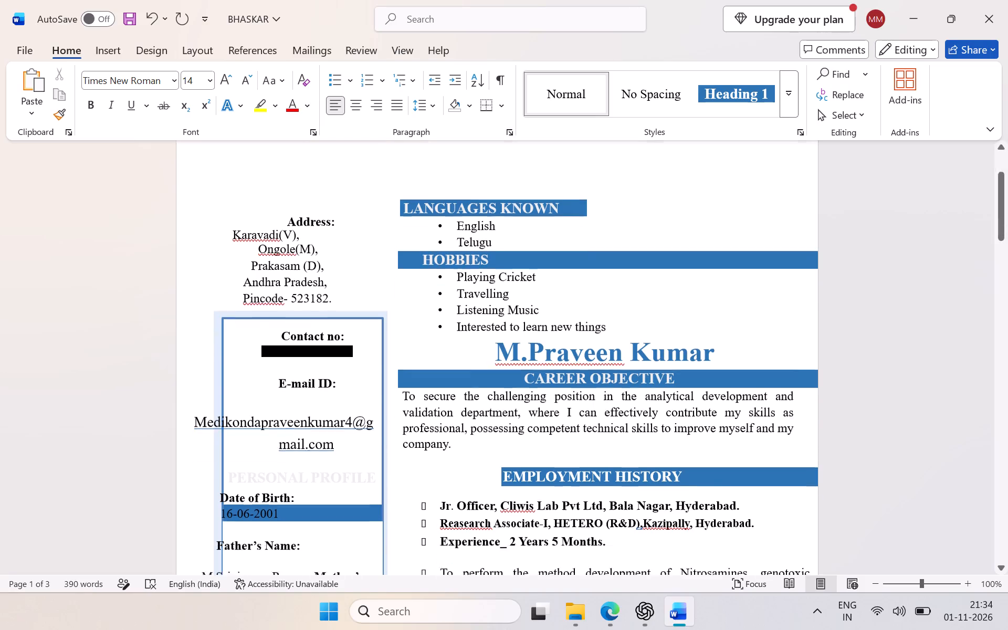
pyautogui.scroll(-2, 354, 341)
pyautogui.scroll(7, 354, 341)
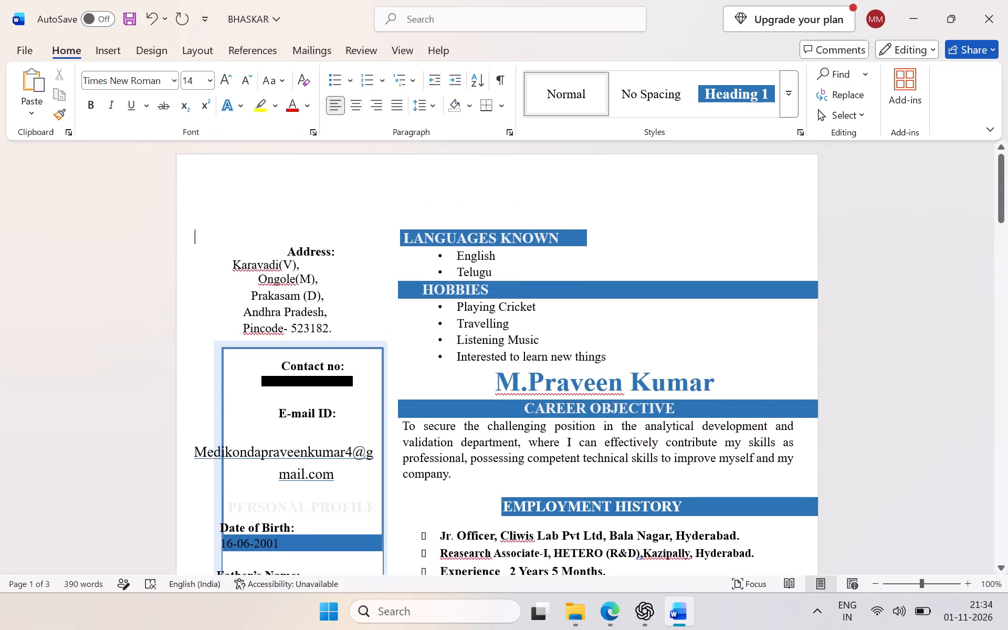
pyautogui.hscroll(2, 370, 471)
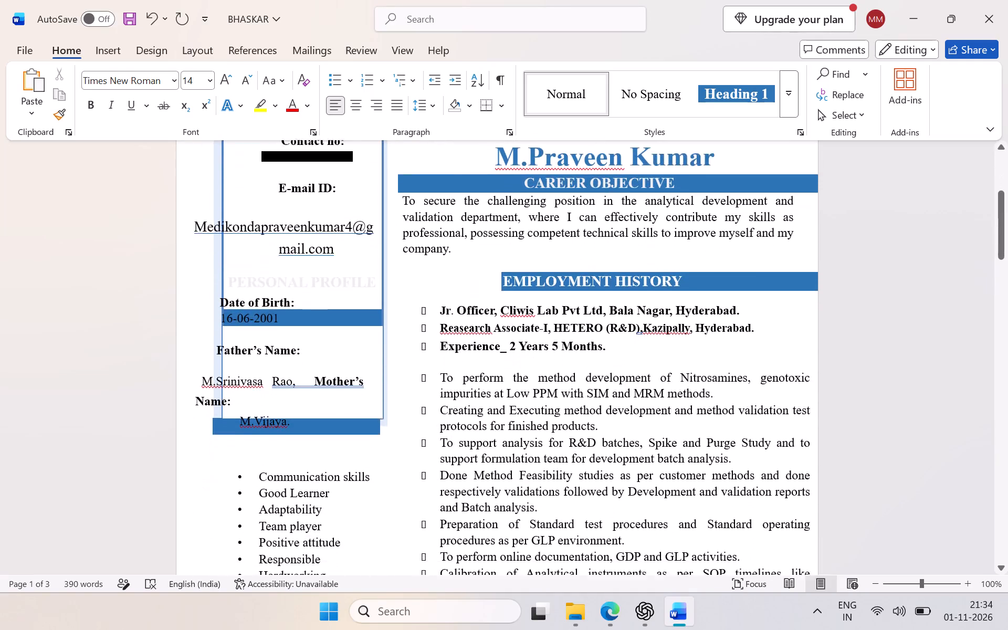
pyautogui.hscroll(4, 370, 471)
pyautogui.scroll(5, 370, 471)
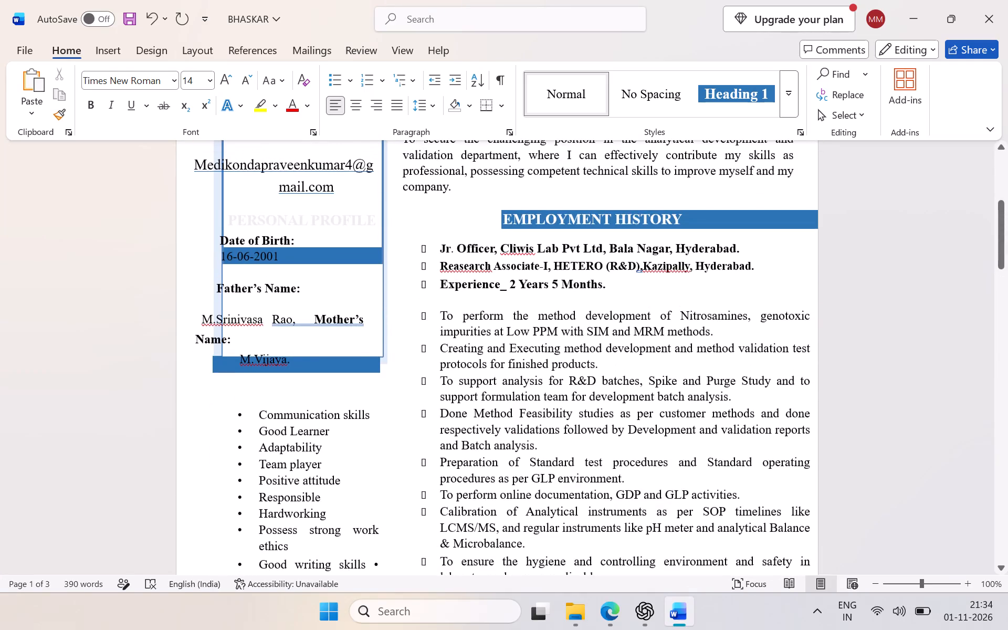
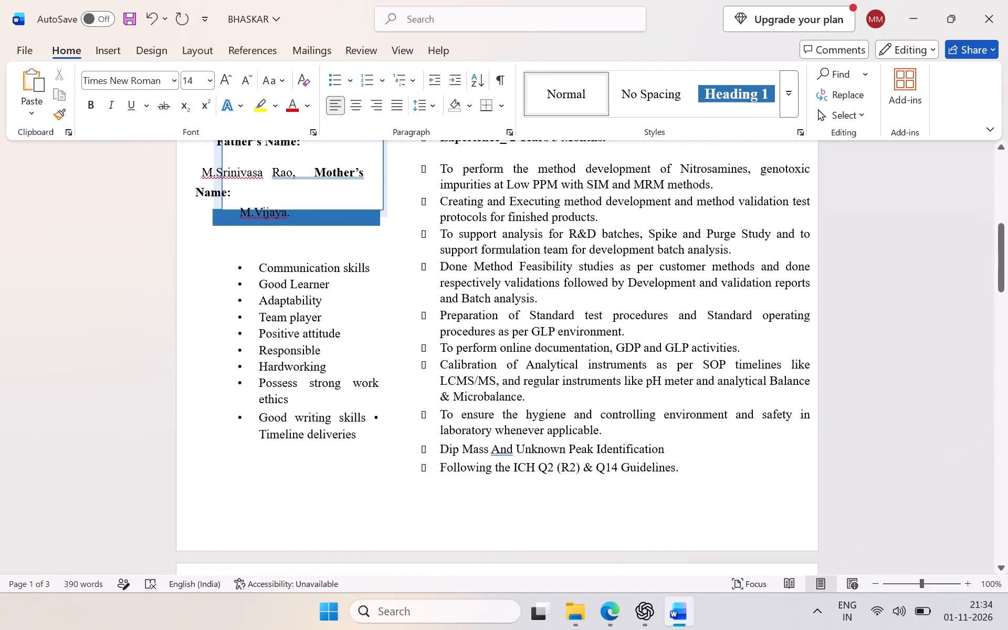
# Close the BHASKAR résumé document.
pyautogui.scroll(-4, 487, 438)
pyautogui.scroll(14, 487, 438)
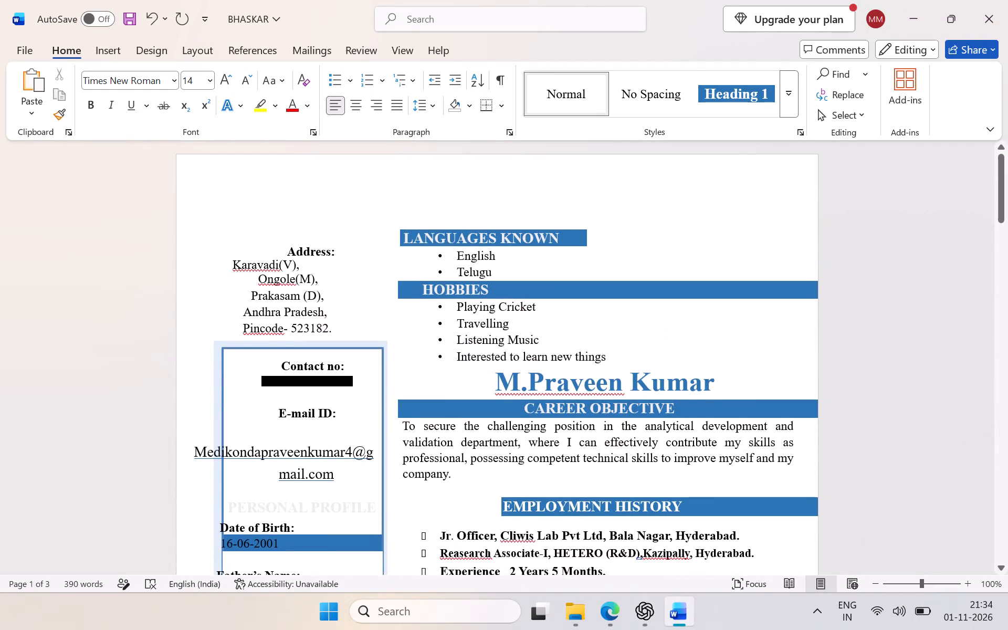
pyautogui.click(980, 9)
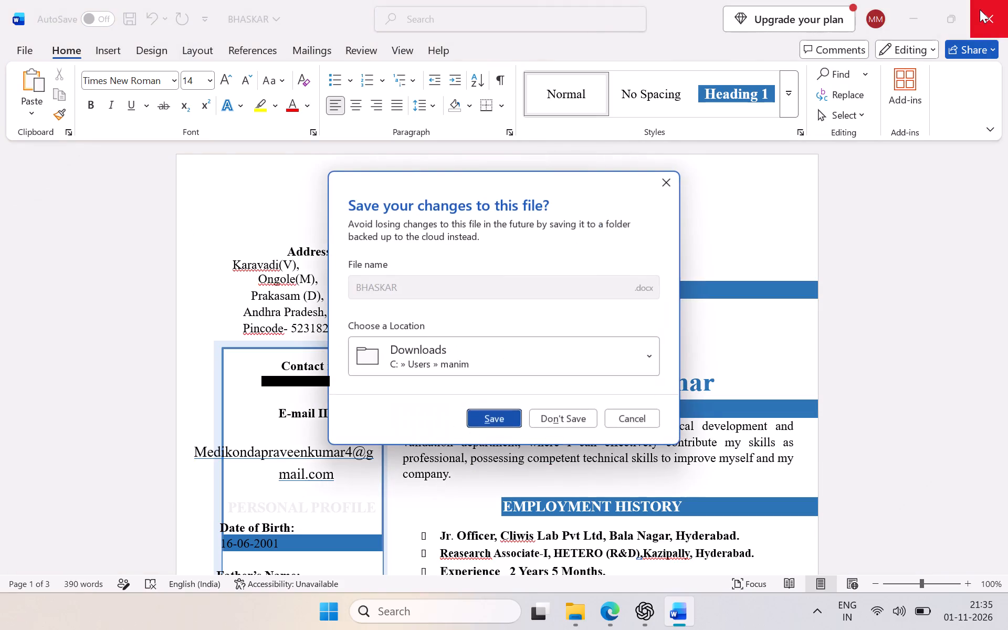
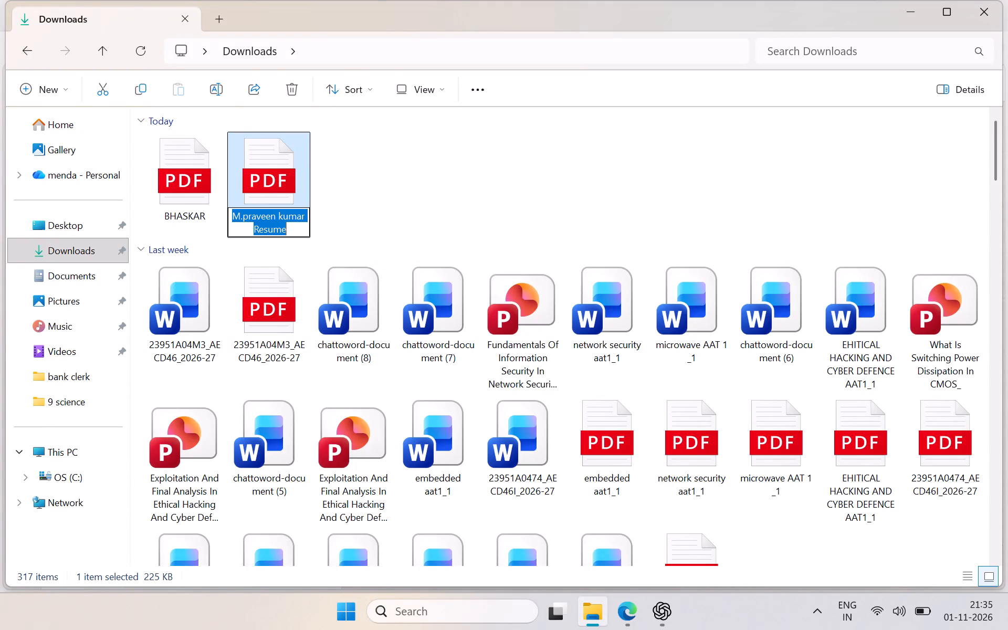
# Delete the new candidate's 225 KB résumé PDF from the Downloads folder.
pyautogui.rightClick(285, 184)
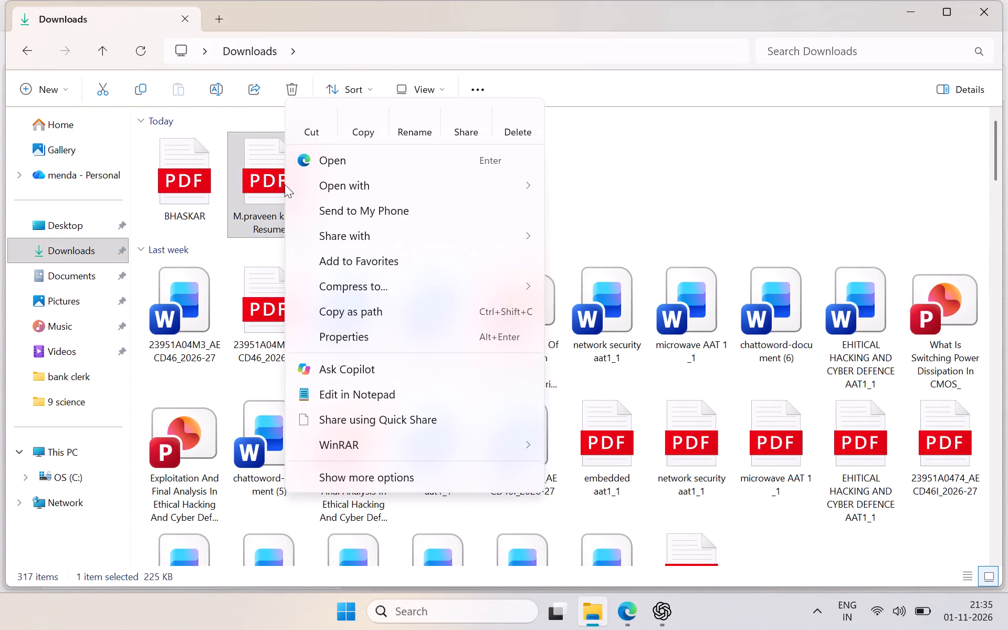
pyautogui.click(518, 112)
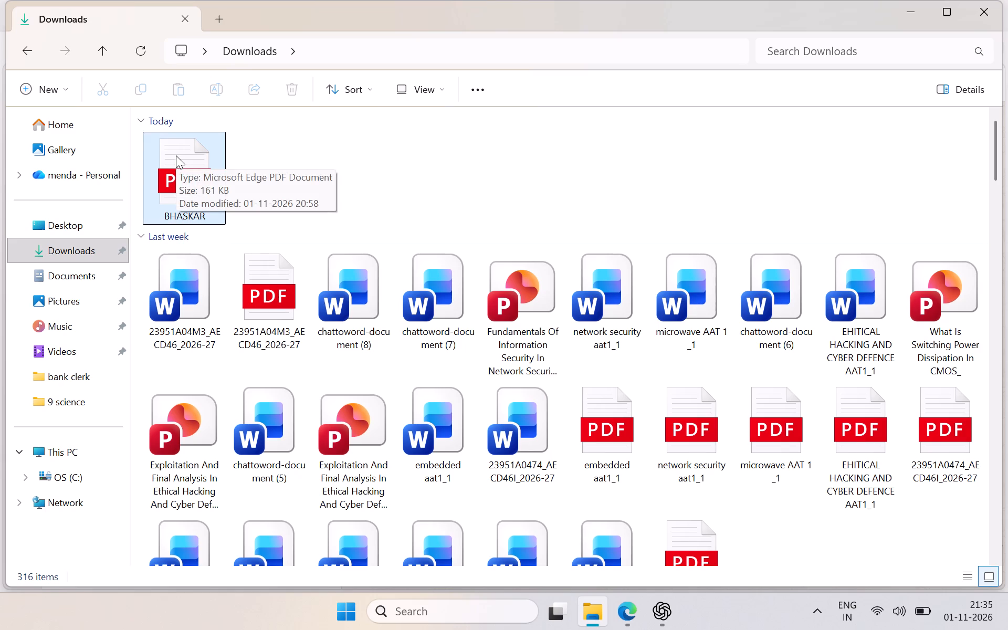
# Delete the BHASKAR PDF from the Downloads folder and close the folder window.
pyautogui.click(175, 165)
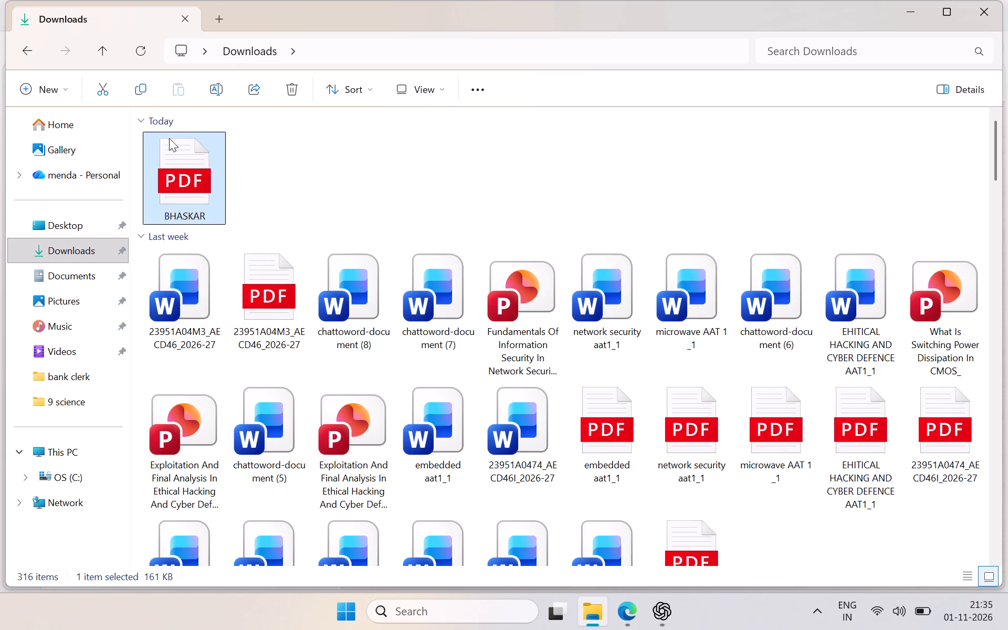
pyautogui.click(171, 155)
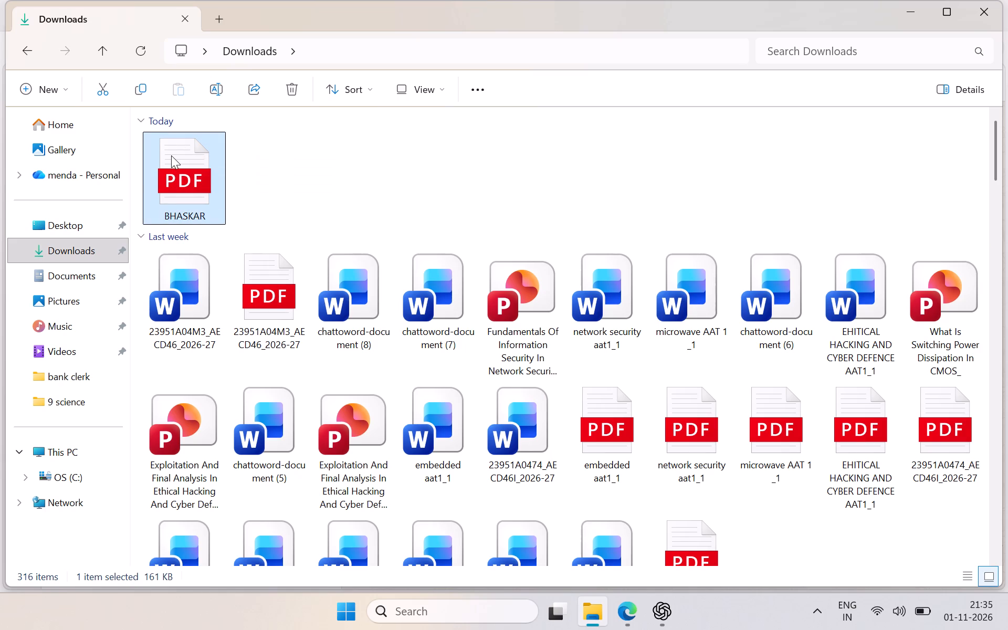
pyautogui.rightClick(170, 152)
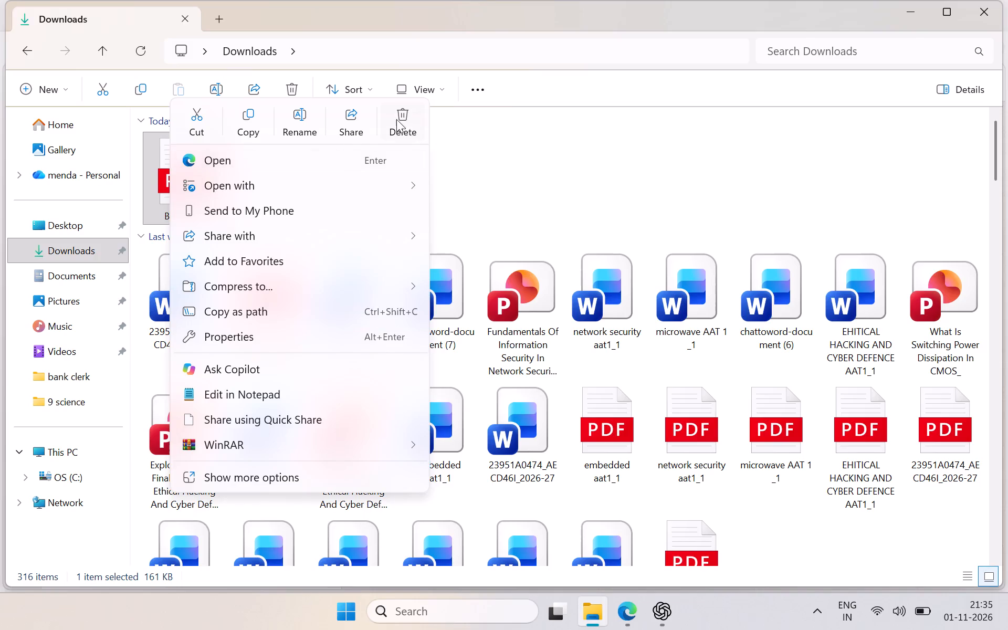
pyautogui.click(398, 118)
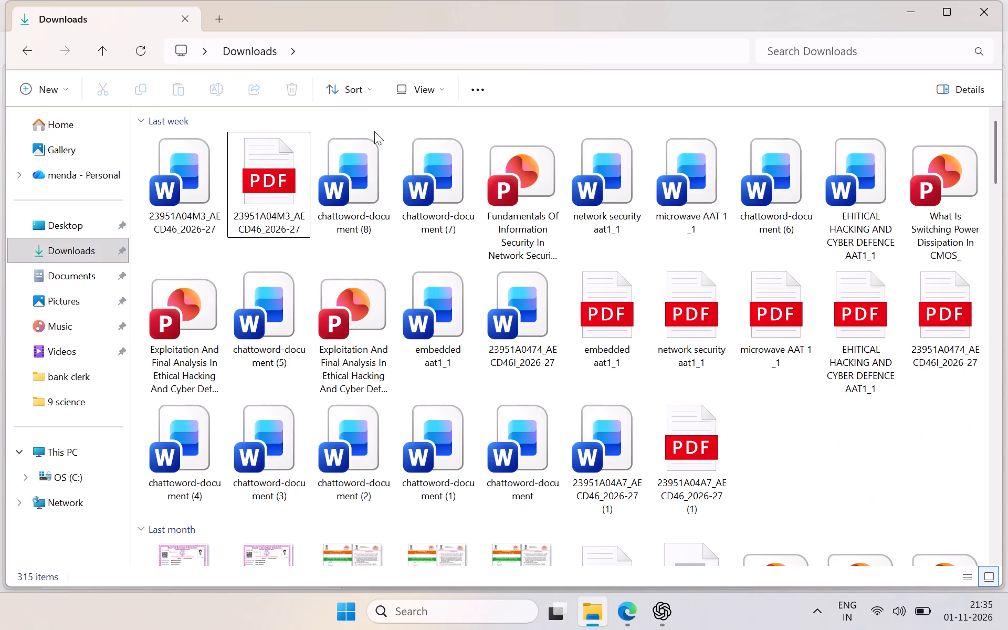
pyautogui.click(969, 15)
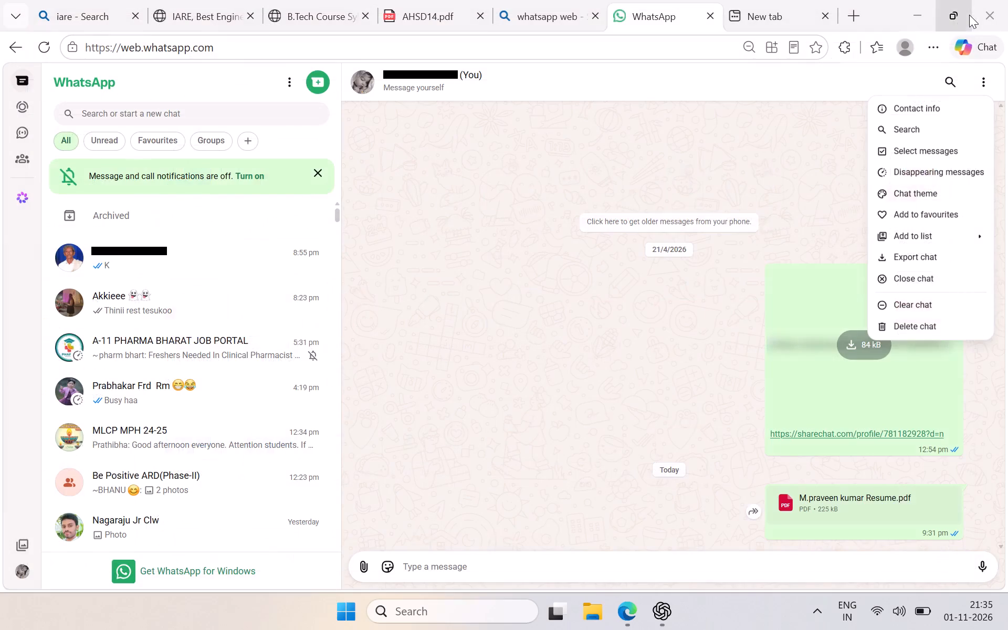